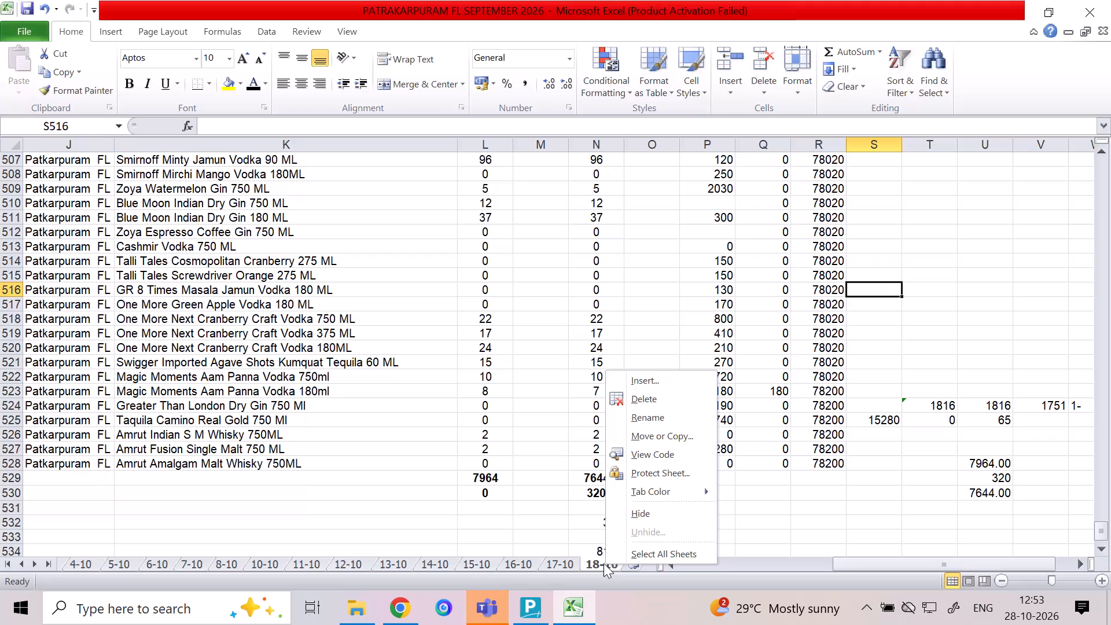
Create a copy of the 18-10 sheet at the end of the PATRAKARPURAM FL SEPTEMBER 2026 workbook.
left_click(656, 433)
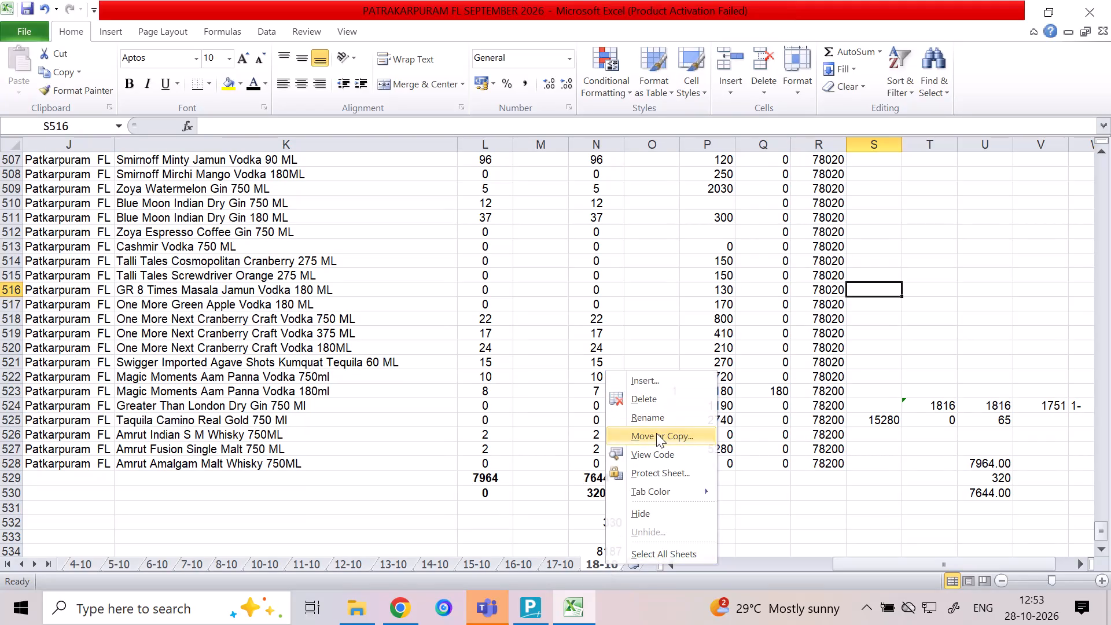
left_click(775, 426)
left_click_drag(768, 420, 768, 457)
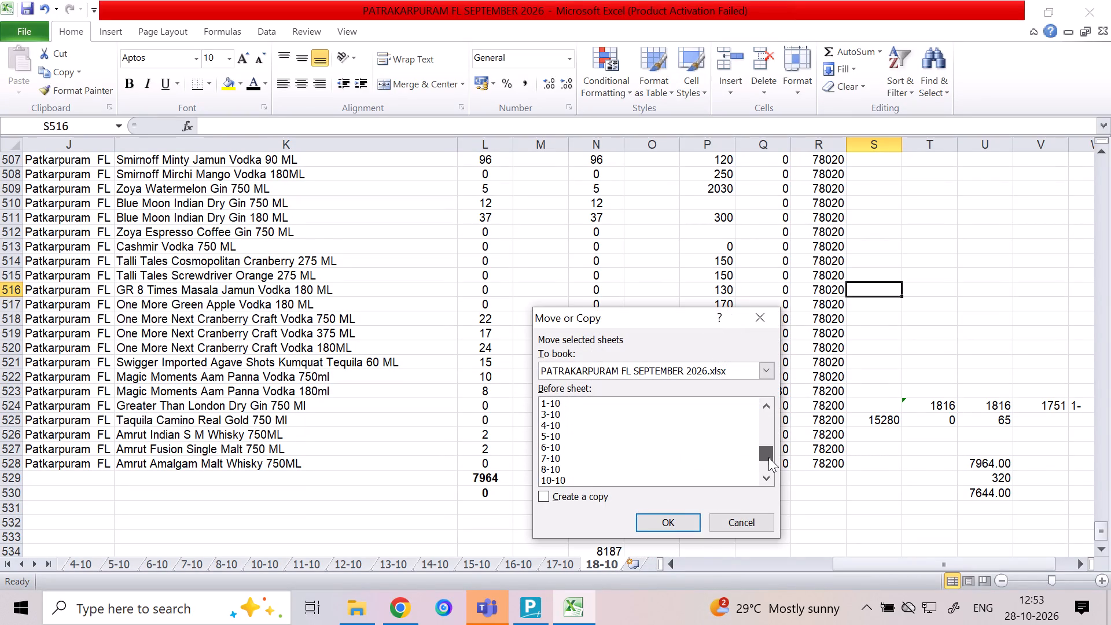
left_click_drag(768, 457, 771, 474)
left_click(589, 483)
left_click(574, 502)
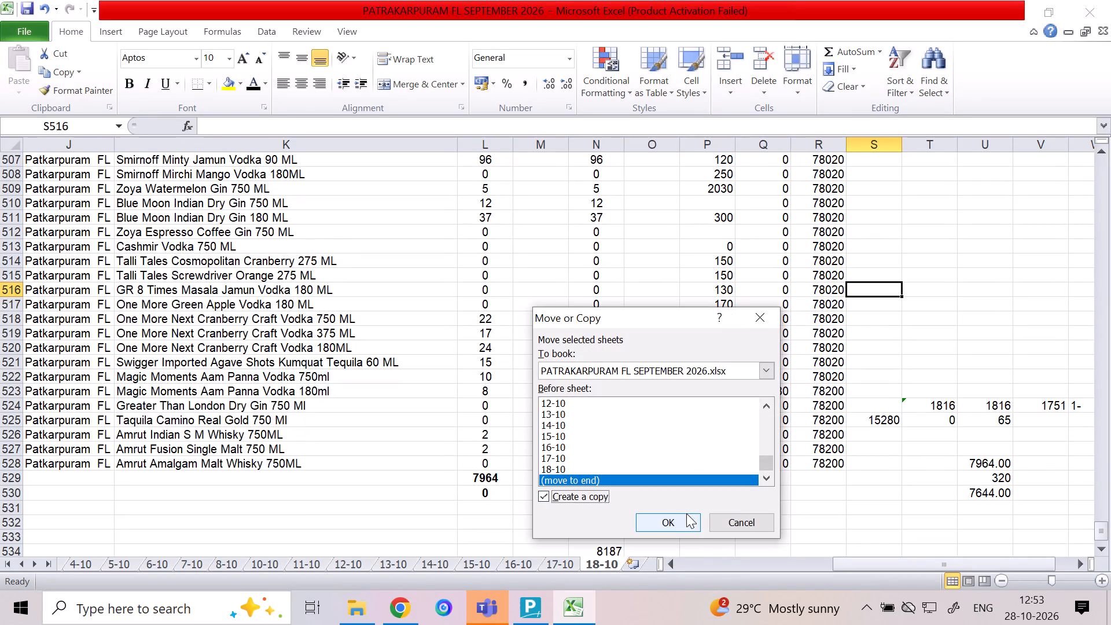
left_click(686, 519)
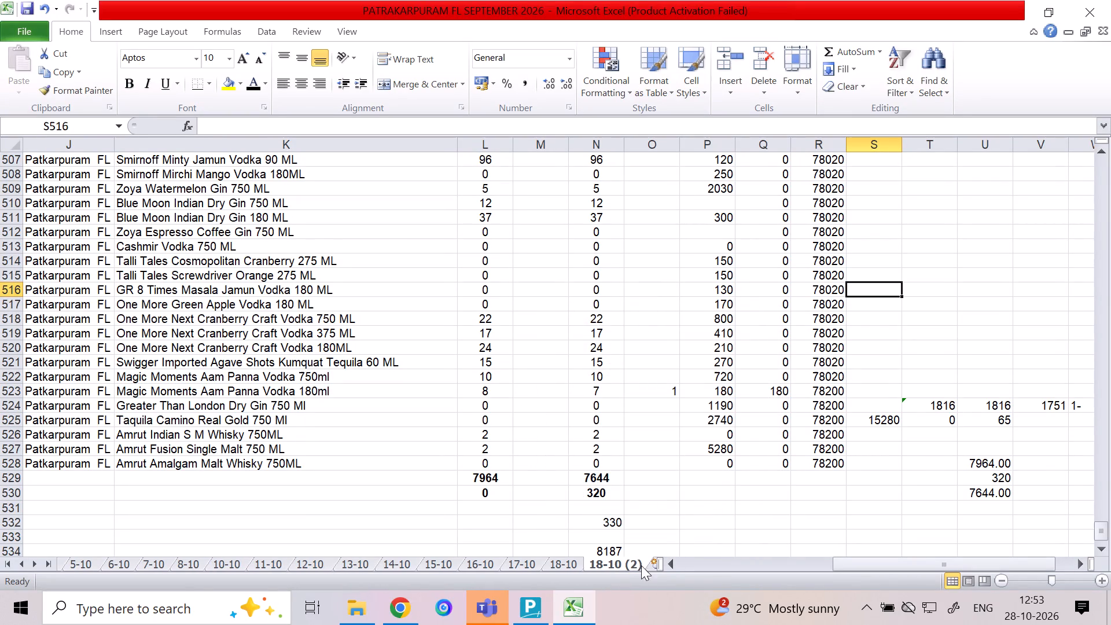
Rename the copied sheet as 19-10.
left_click(36, 571)
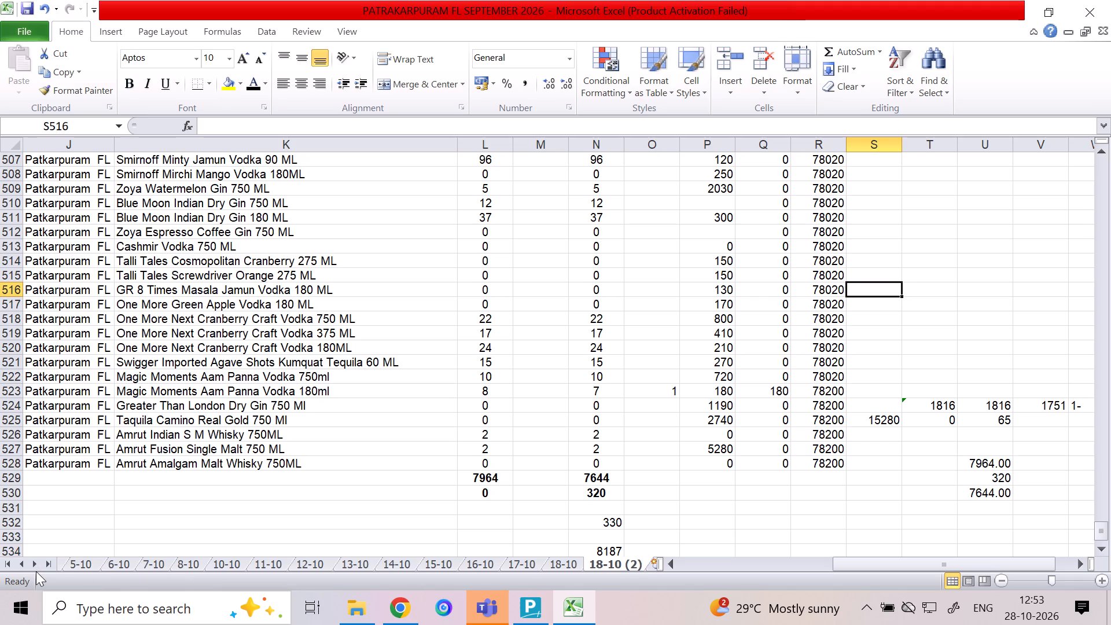
left_click(36, 571)
left_click(42, 567)
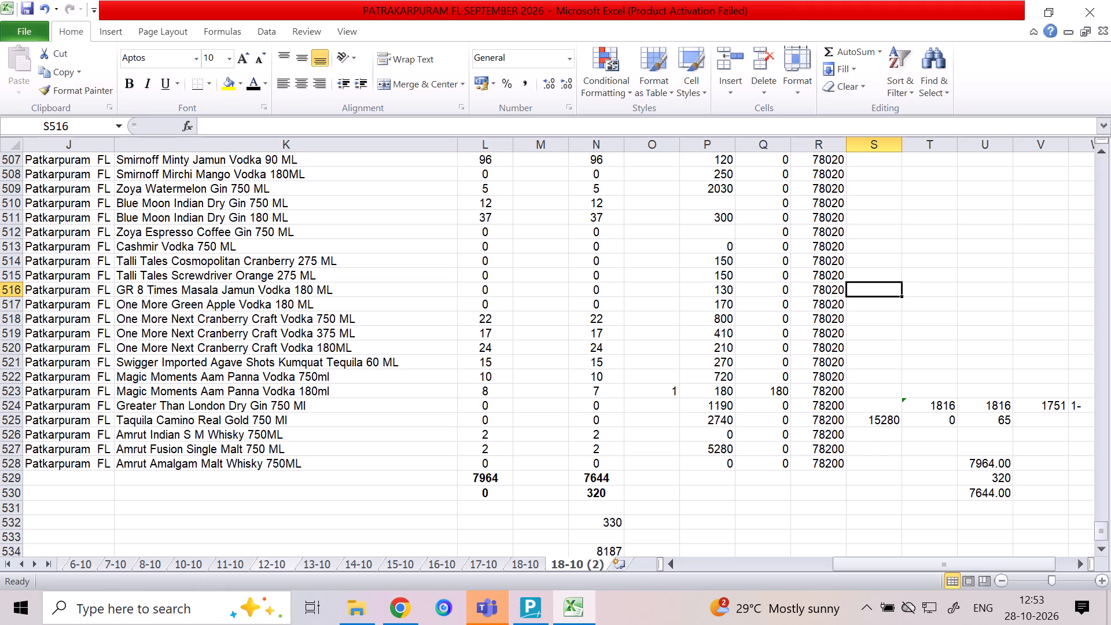
right_click(575, 557)
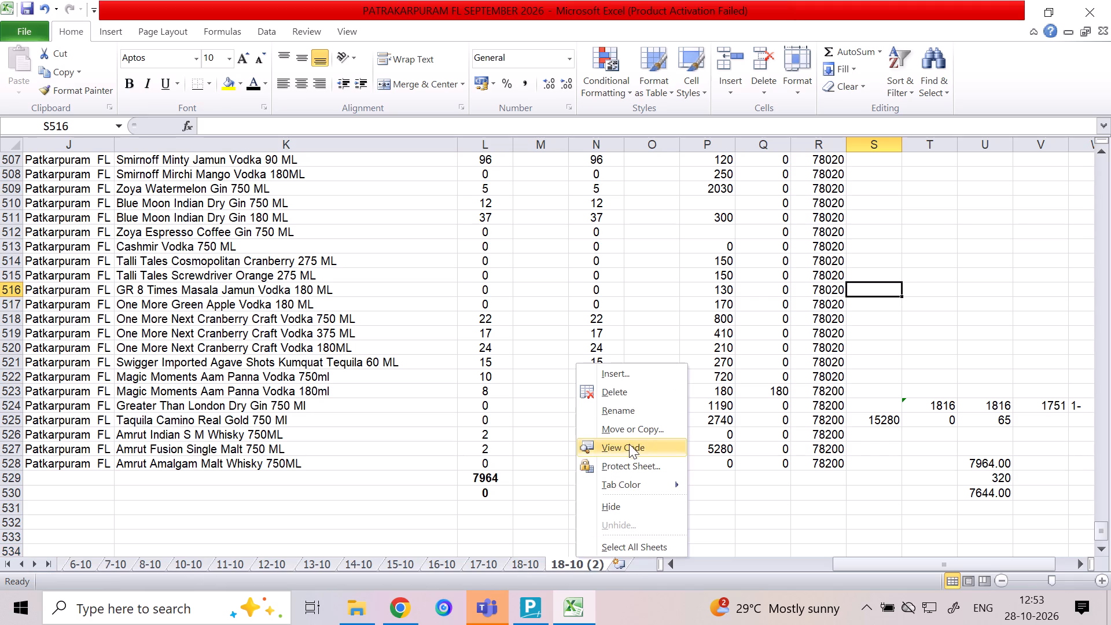
left_click(623, 409)
type("19-10")
left_click(711, 489)
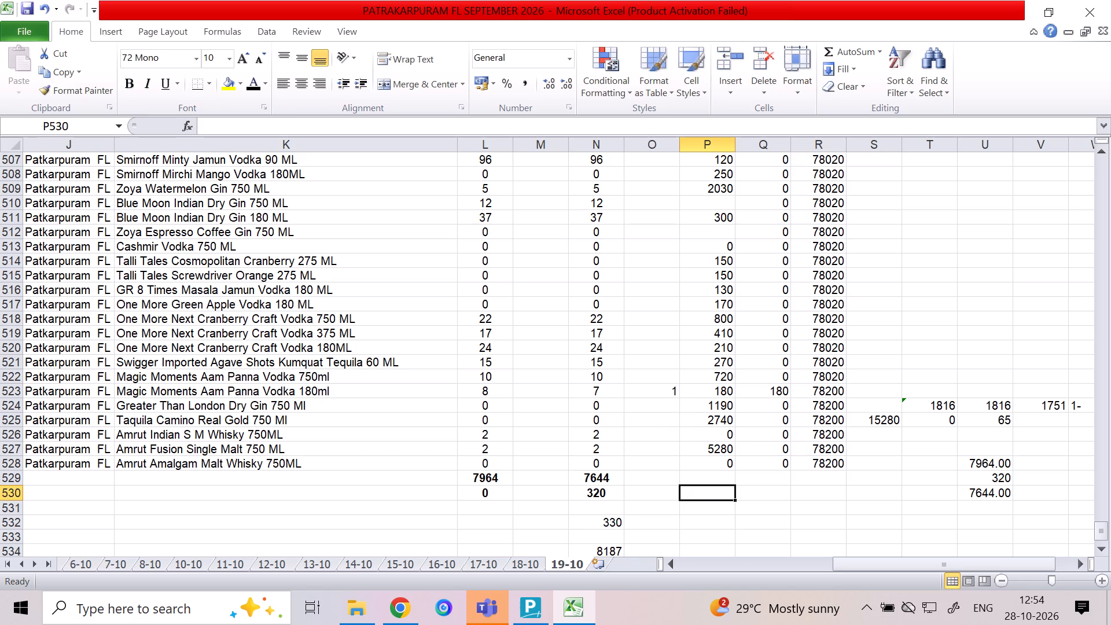
Set the first voucher date, in cell A2 of the 19-10 sheet, to 19-10-2026.
left_click(762, 566)
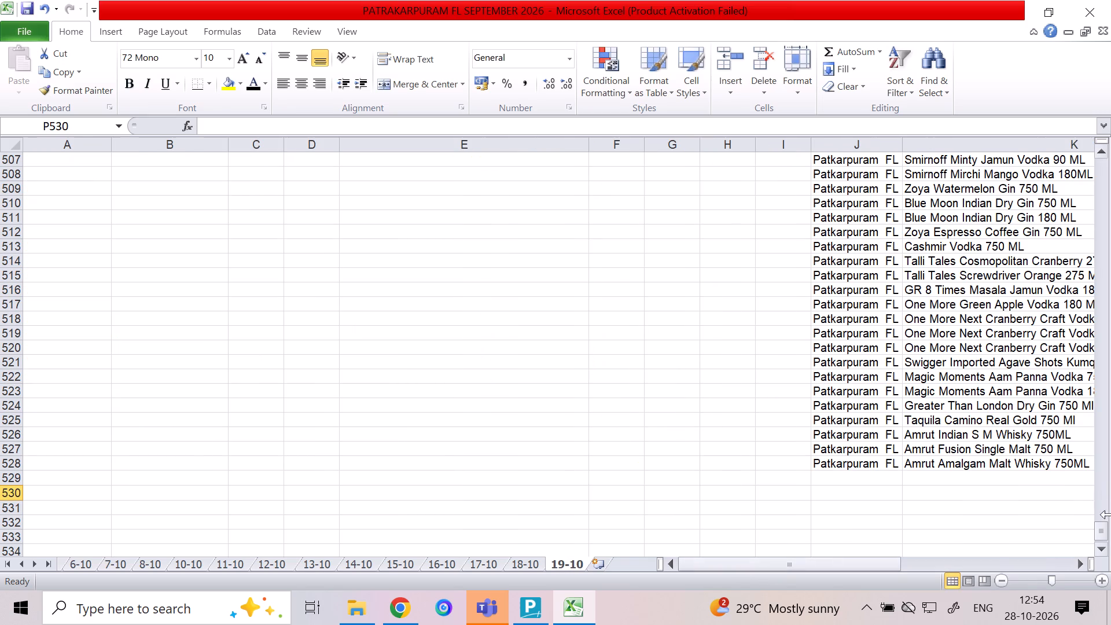
left_click_drag(1104, 534, 1097, 149)
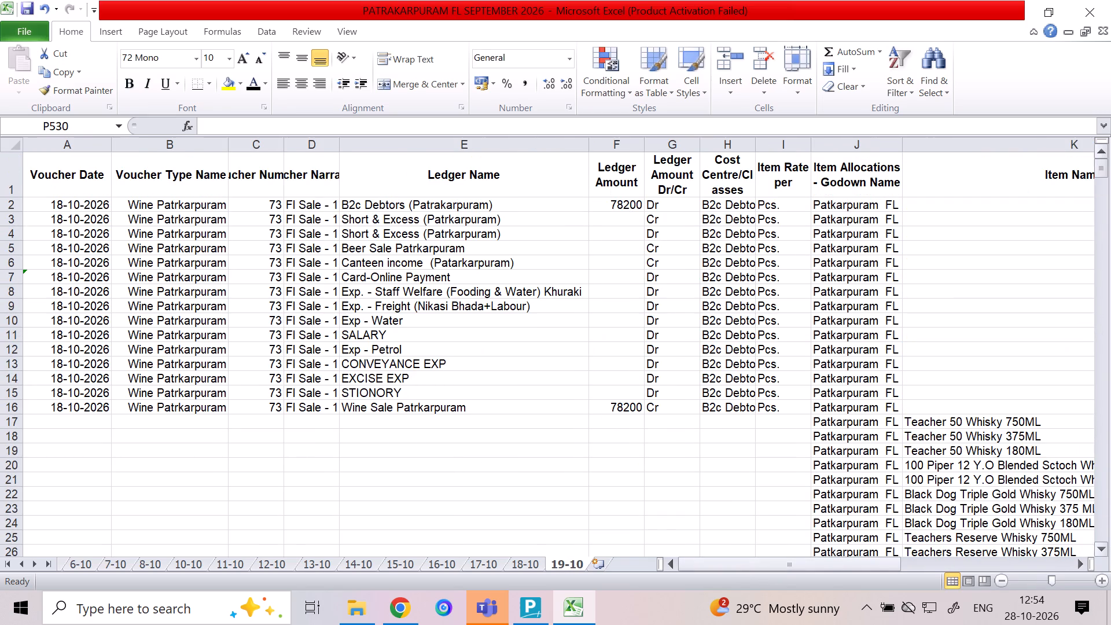
double_click(62, 204)
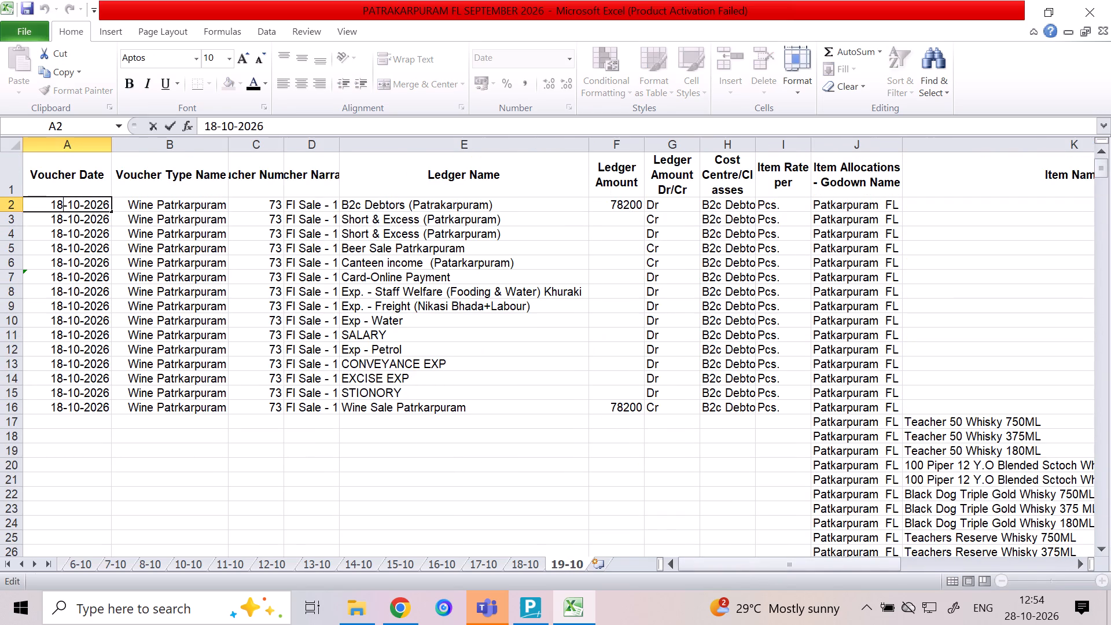
key("BackSpace")
key("9")
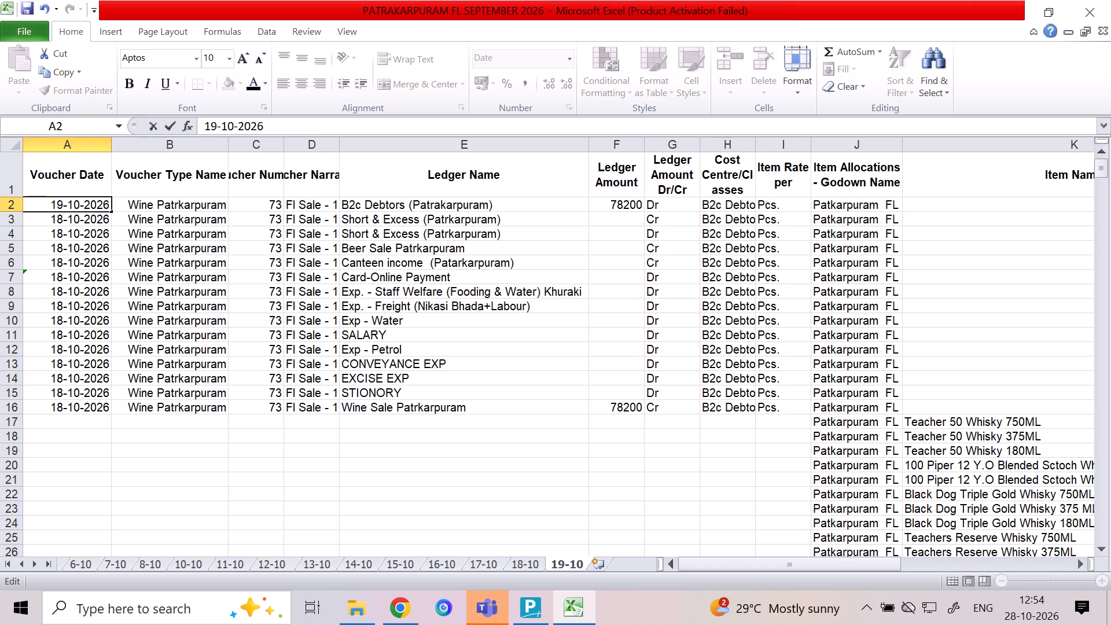
key("Return")
left_click(480, 306)
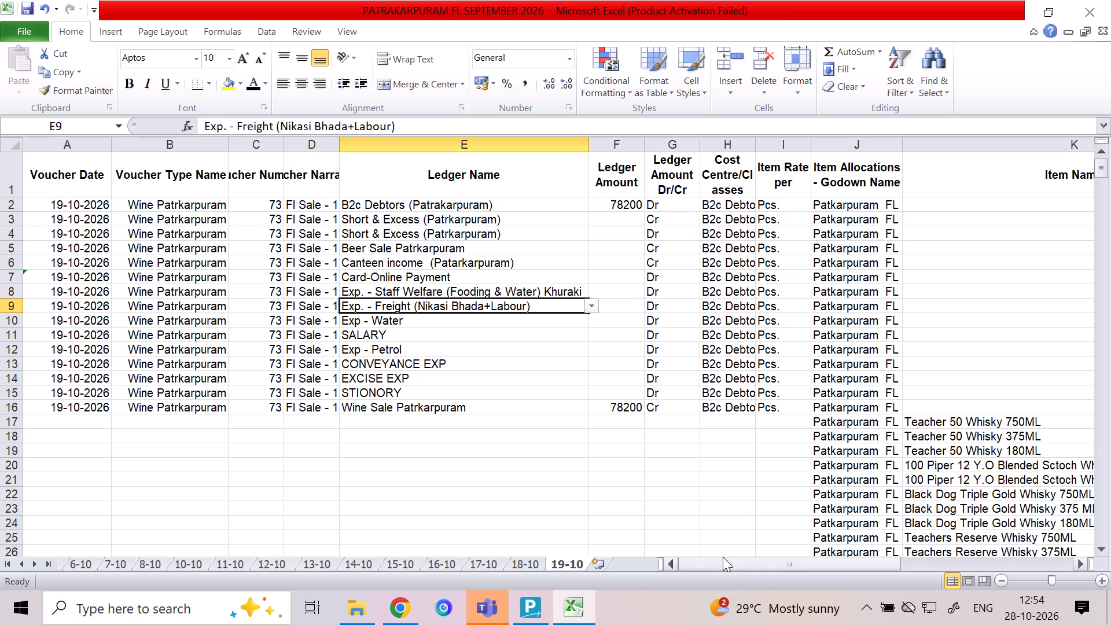
Copy the Closing column from N17 to N528 and paste it as values only into the Opening column from L17.
left_click_drag(726, 557, 827, 558)
left_click(761, 417)
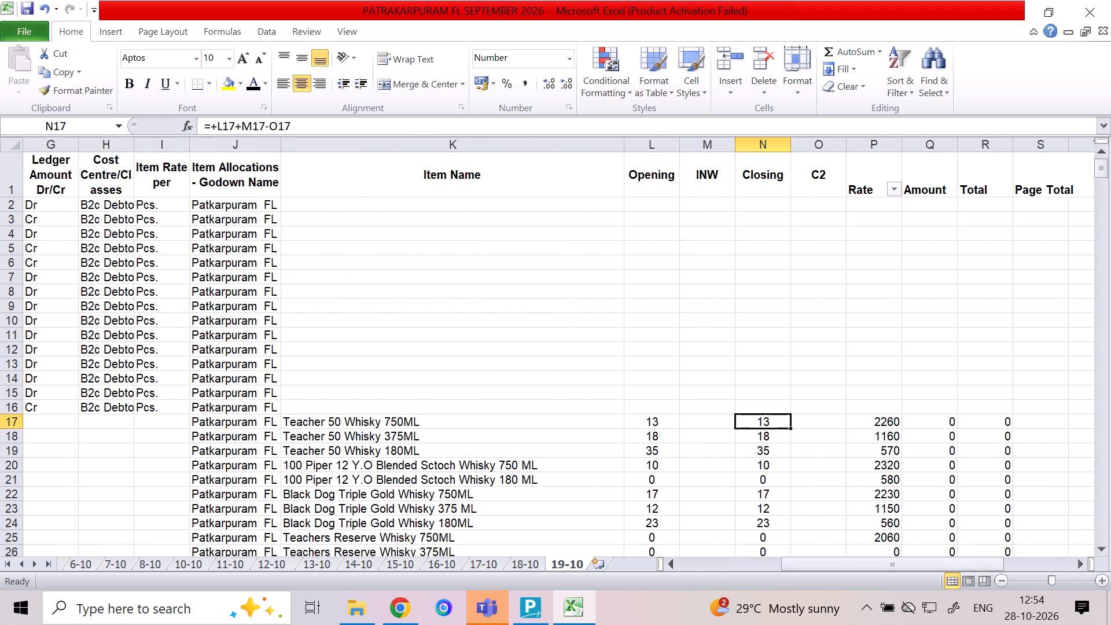
key("shift+Down")
key("shift+Down")
key("shift+Down")
key("shift+Down")
key("shift+Down")
key("shift+Down")
key("shift+Down")
key("shift+Down")
key("shift+Down")
key("shift+Down")
key("shift+Down")
key("shift+Down")
key("shift+Down")
key("shift+Down")
key("shift+Down")
key("shift+Down")
key("shift+Down")
key("shift+Down")
key("shift+Down")
key("shift+Down")
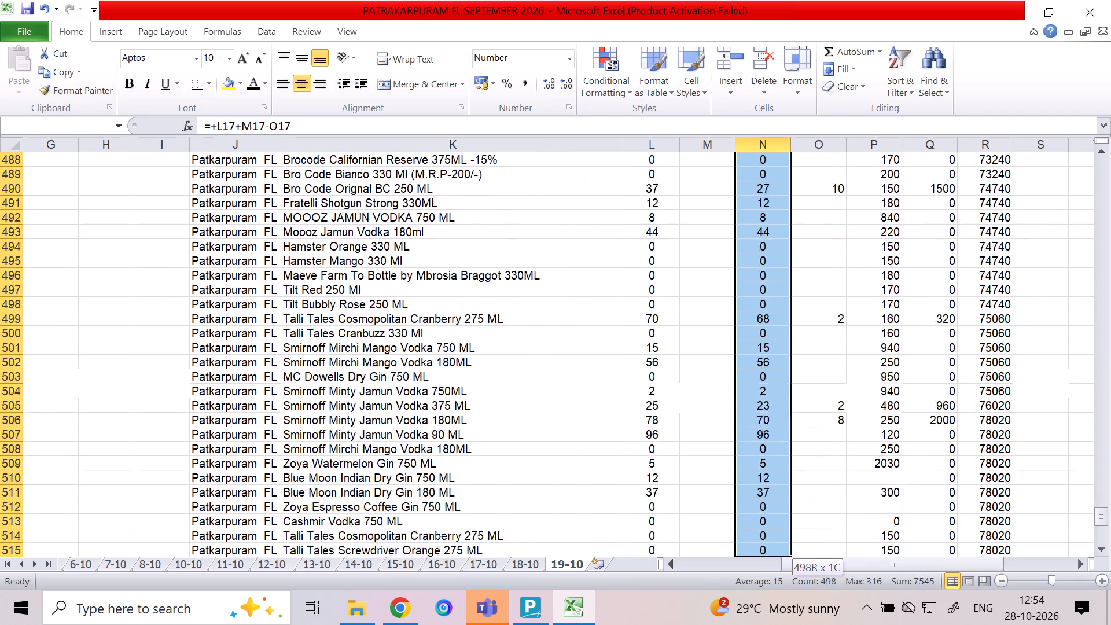
key("shift+Up")
key("shift+Up")
key("shift+Up")
key("shift+Up")
key("shift+Up")
key("shift+Up")
key("shift+Up")
key("shift+Up")
key("shift+Up")
key("shift+Up")
key("shift+Up")
key("shift+Up")
key("shift+Up")
key("shift+Up")
key("shift+Up")
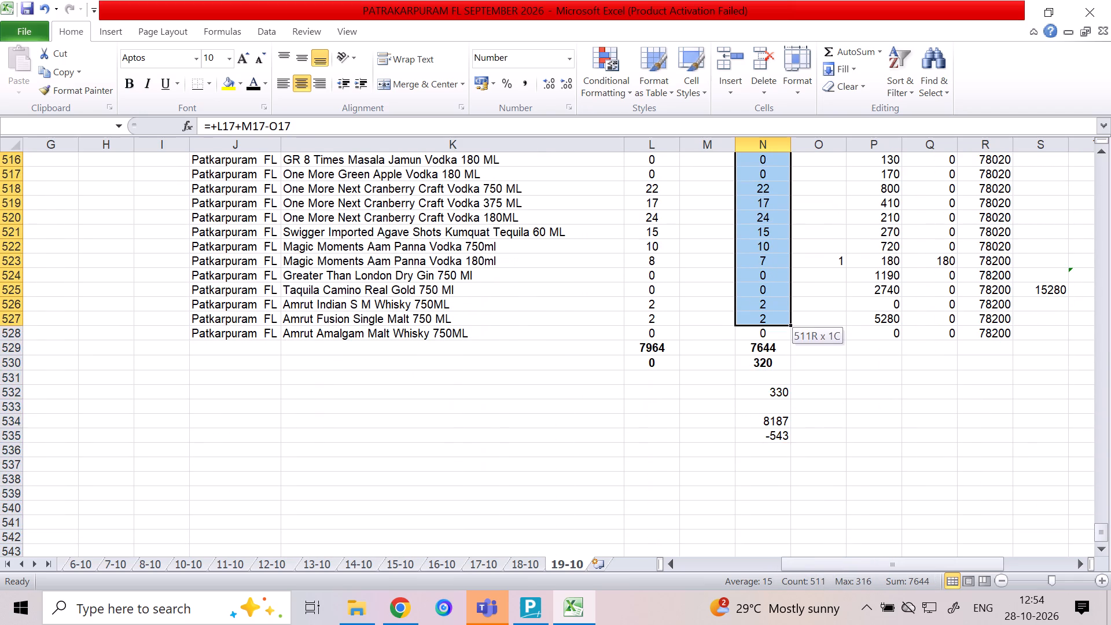
key("shift+Down")
key("ctrl+c")
key("Up")
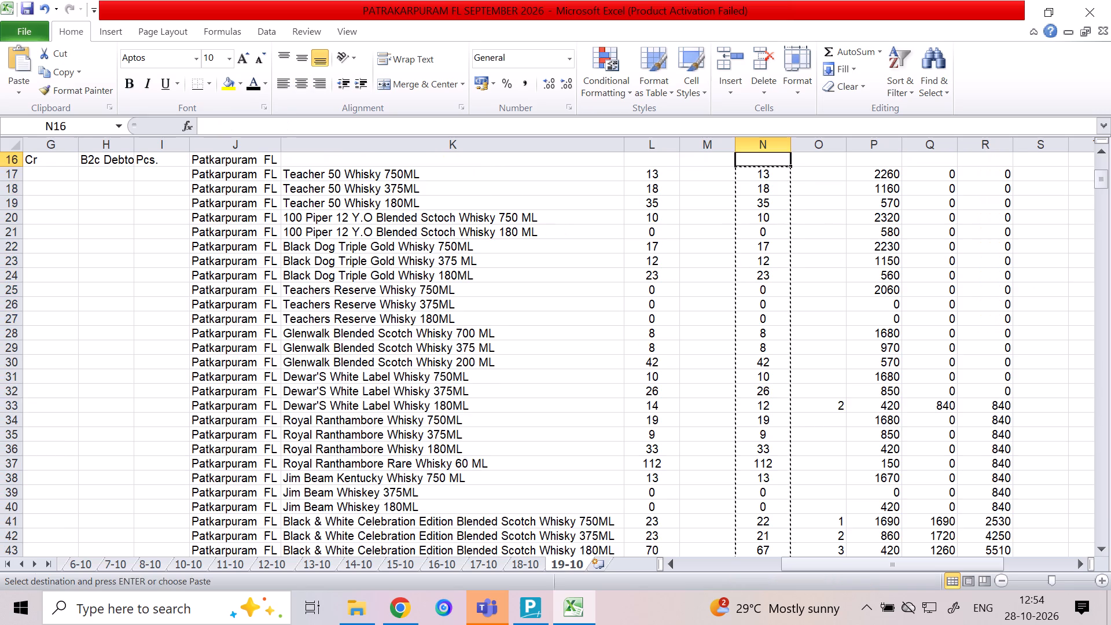
key("Left")
key("Left")
key("Down")
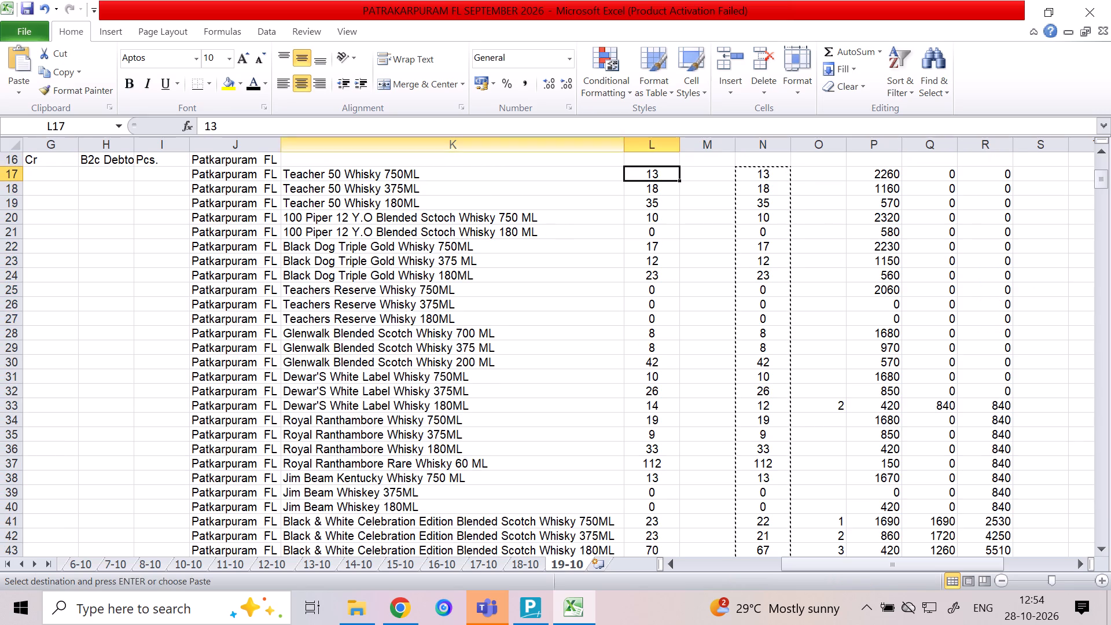
right_click(667, 174)
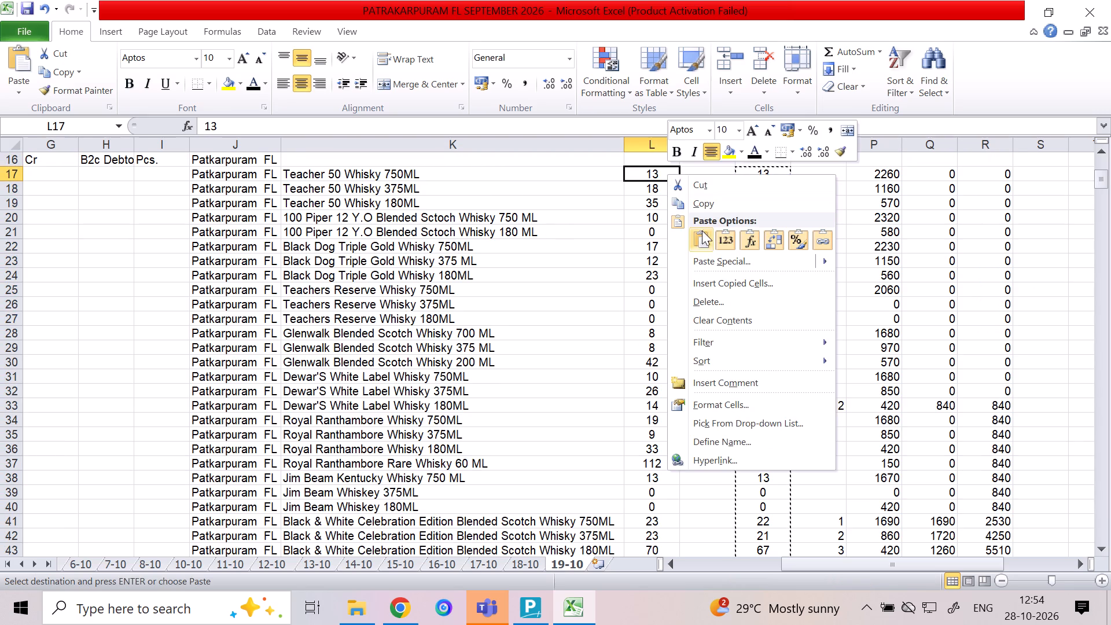
left_click(702, 264)
left_click(595, 204)
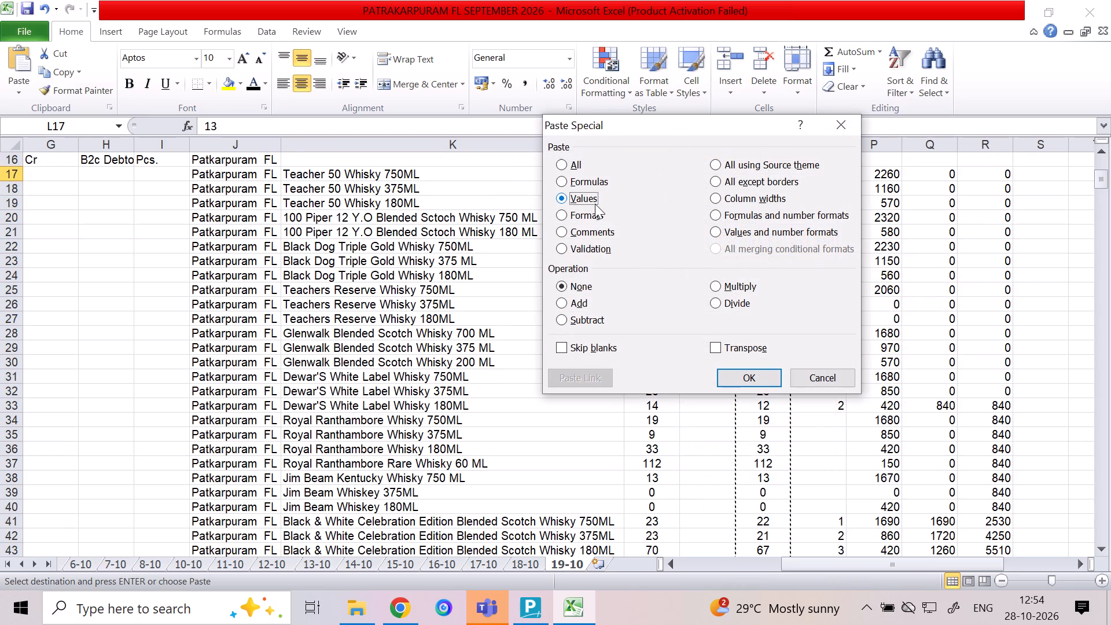
left_click(764, 376)
left_click(775, 371)
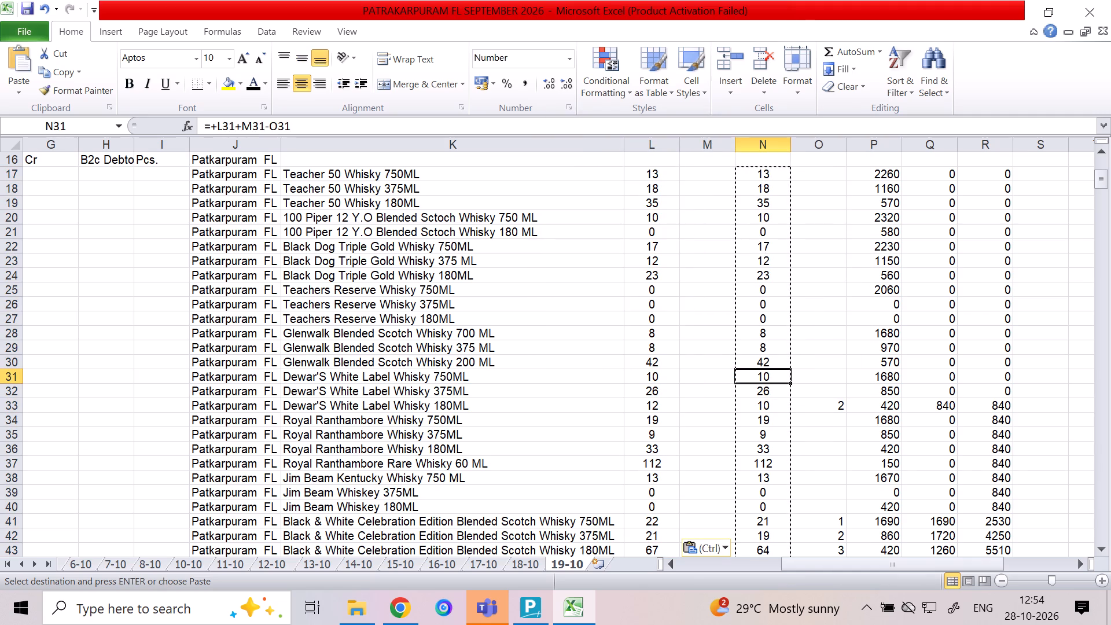
Clear the previous day's quantities from the C2 column, from O17 down to O534.
left_click(805, 174)
key("shift+Down")
key("shift+Down")
key("shift+Down")
key("shift+Down")
key("shift+Down")
key("shift+Down")
key("shift+Down")
key("shift+Down")
key("shift+Down")
key("shift+Down")
key("shift+Down")
key("shift+Down")
key("shift+Down")
key("shift+Down")
key("shift+Down")
key("shift+Down")
key("shift+Down")
key("shift+Down")
key("shift+Down")
key("shift+Down")
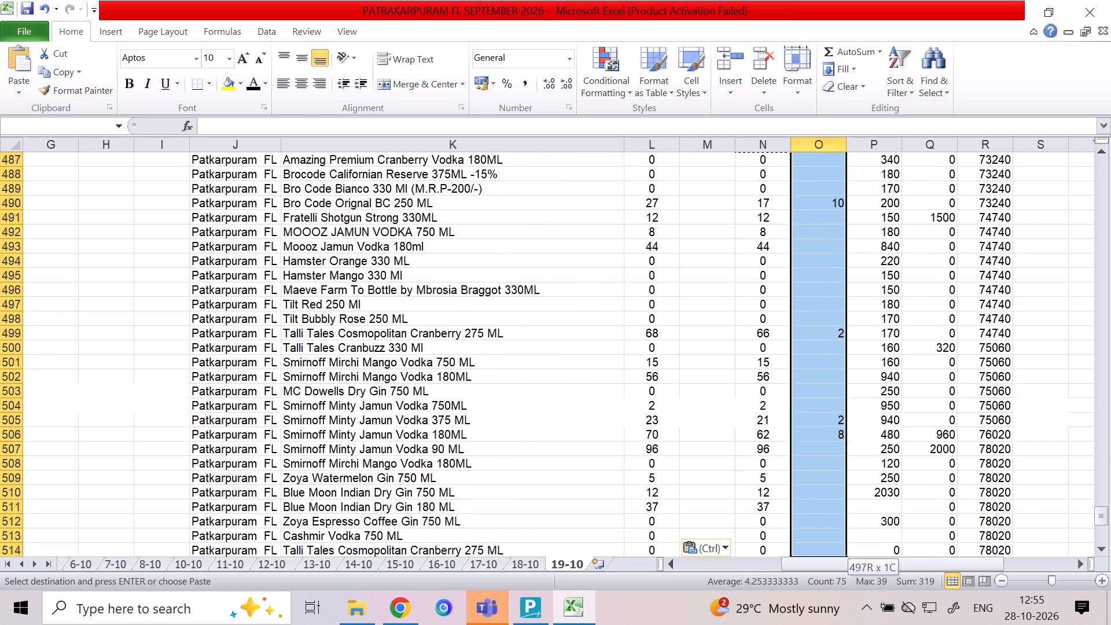
key("shift+Up")
key("shift+Up")
key("shift+Up")
key("shift+Up")
key("shift+Up")
key("shift+Up")
key("shift+Up")
key("shift+Up")
key("shift+Up")
key("shift+Up")
key("shift+Up")
key("shift+Up")
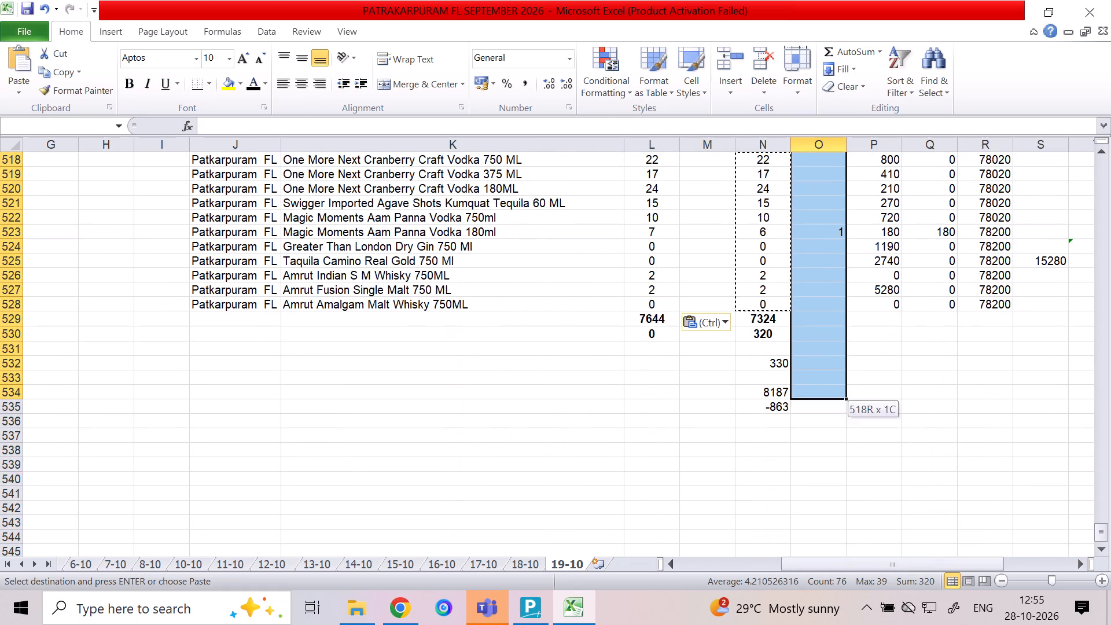
key("Delete")
key("Left")
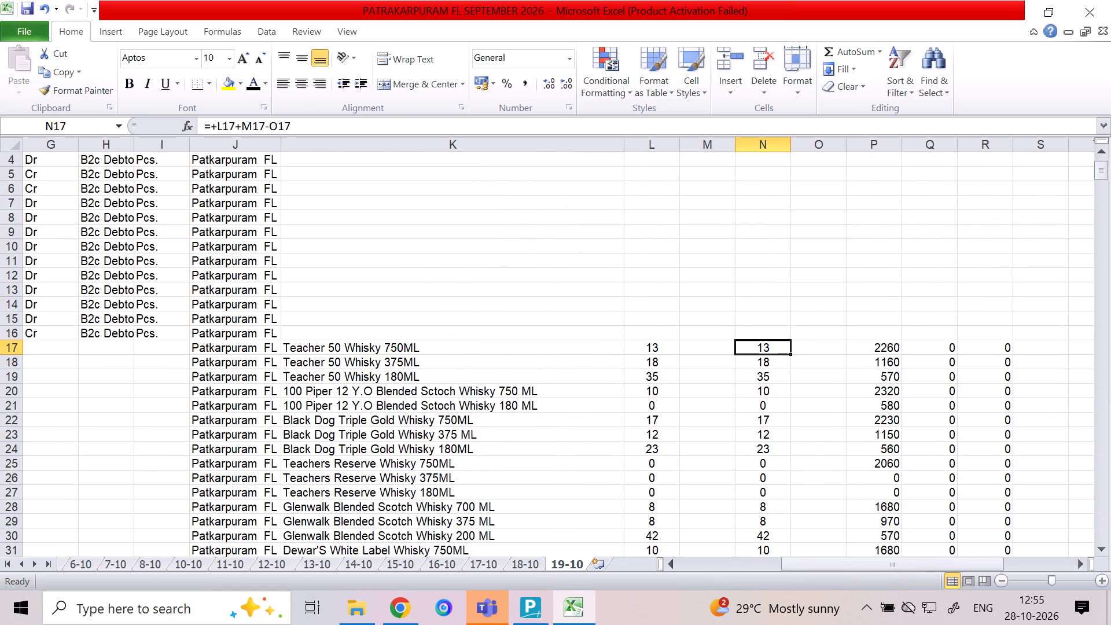
Save the workbook.
key("ctrl+s")
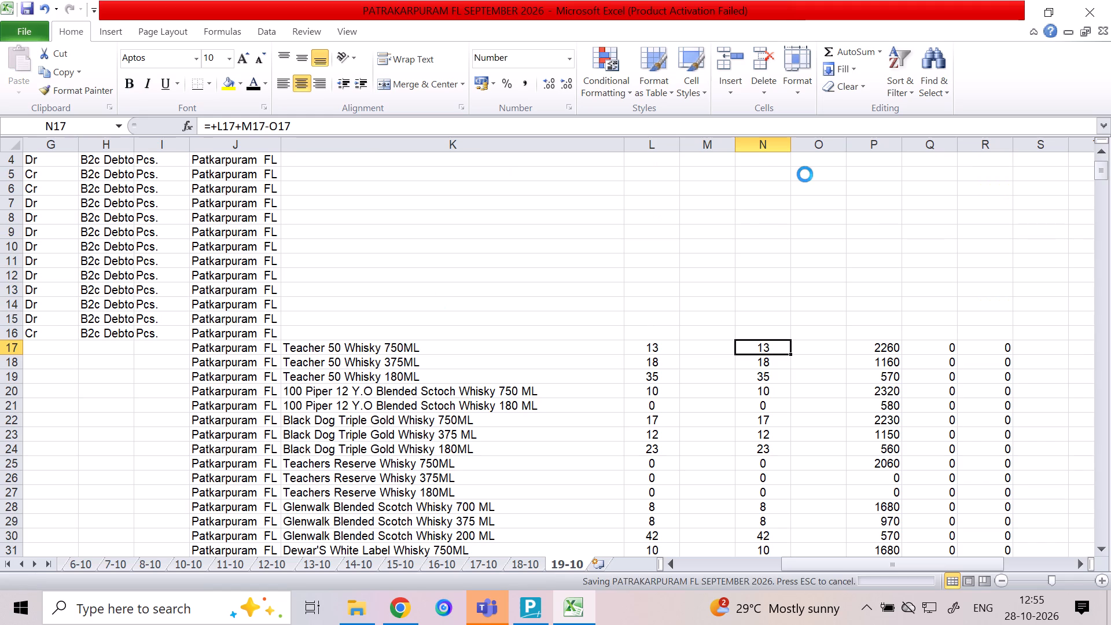
Enter a C2 quantity of 1 for Teacher 50 Whisky 180ML and for Black Dog Triple Gold Whisky 375 ML.
left_click(792, 273)
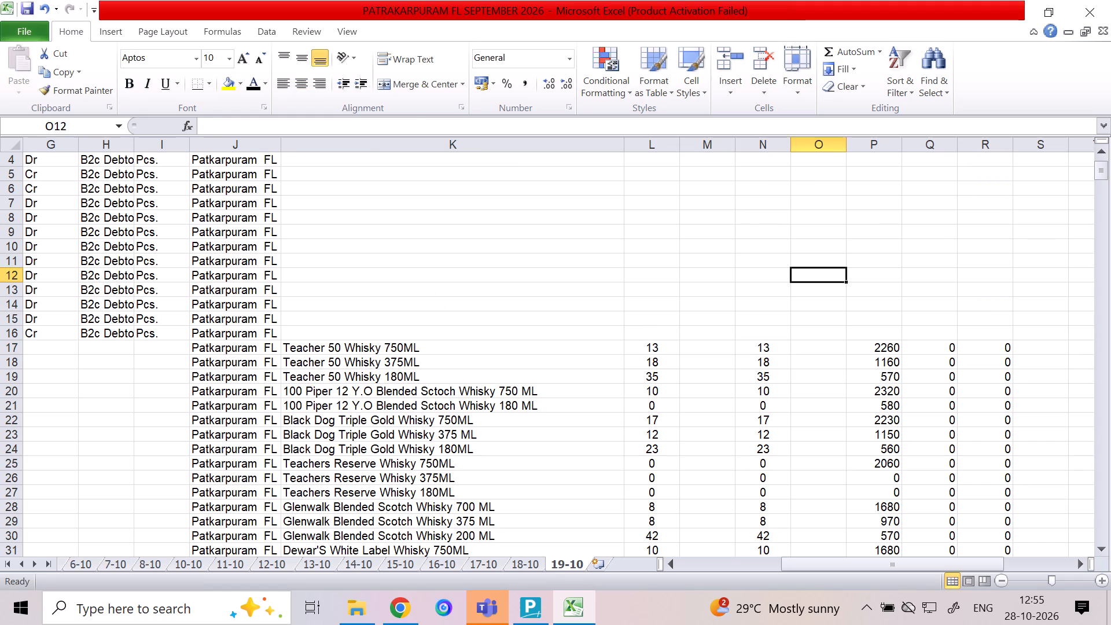
left_click(791, 349)
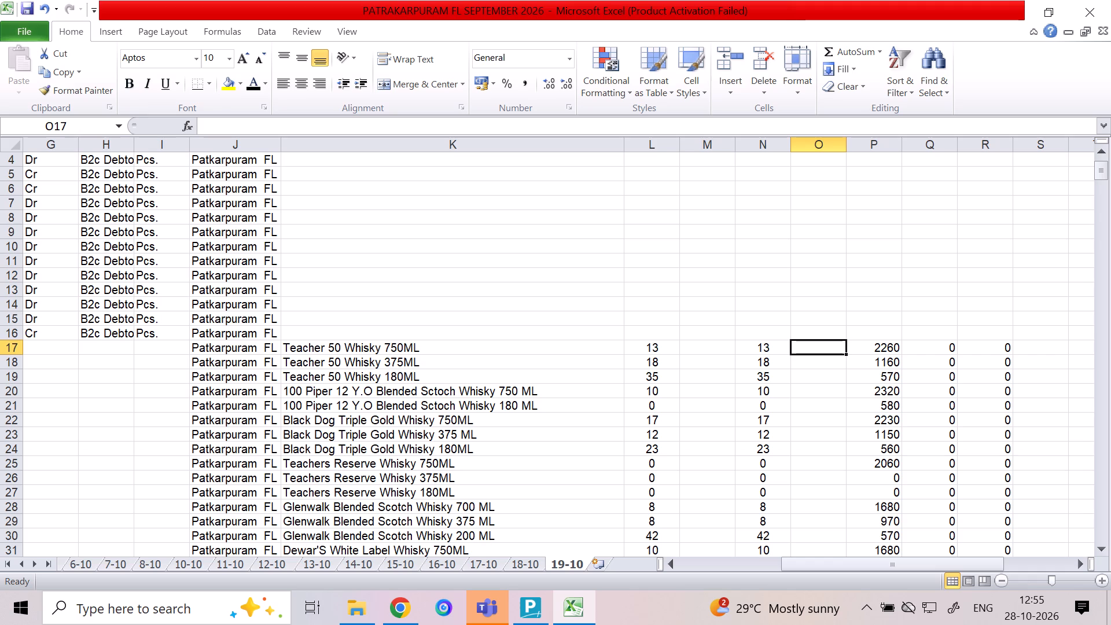
key("Down")
key("Down")
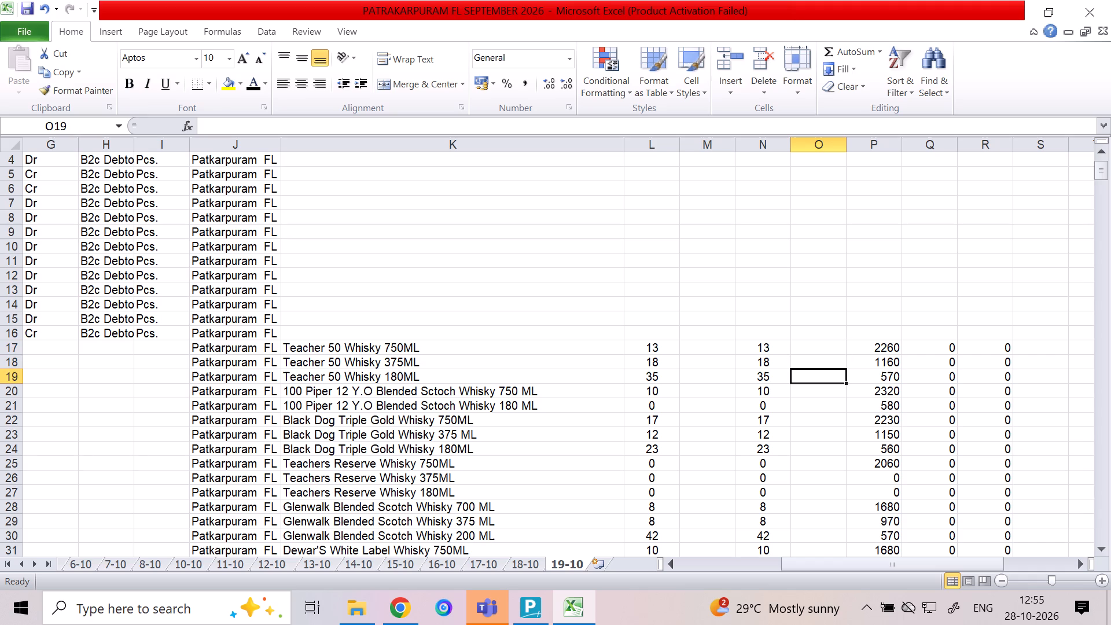
key("1")
key("Down")
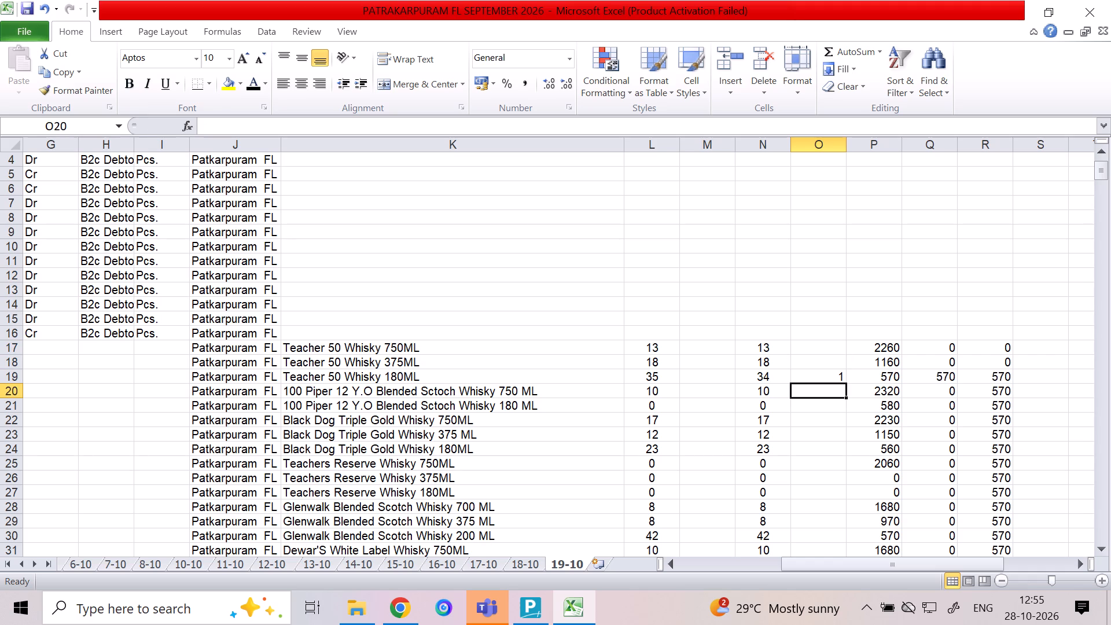
key("Down")
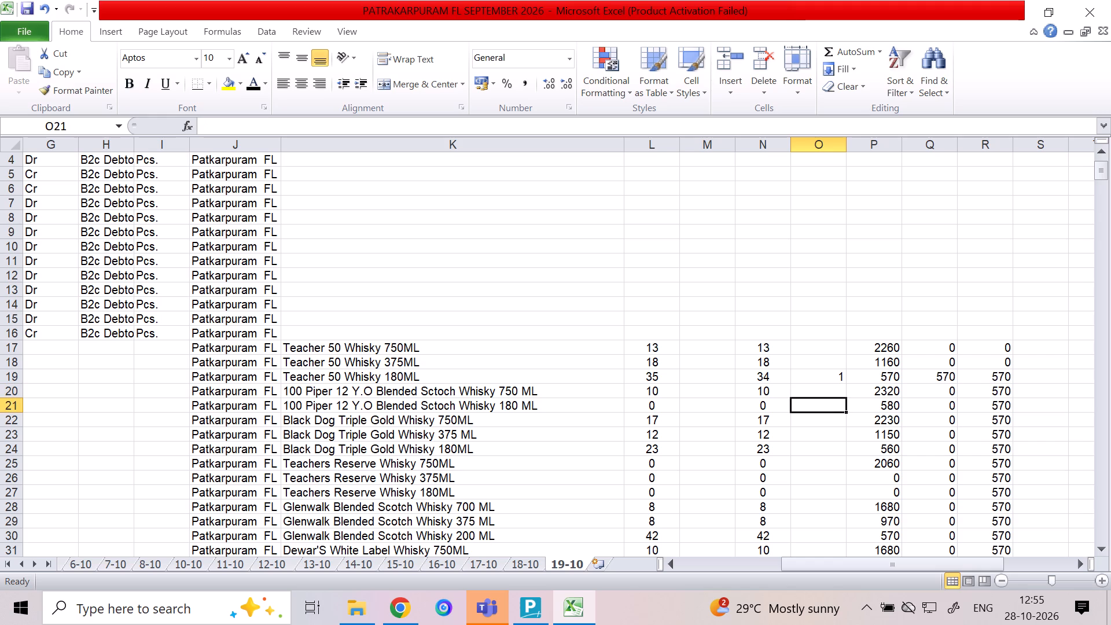
key("Down")
key("Down")
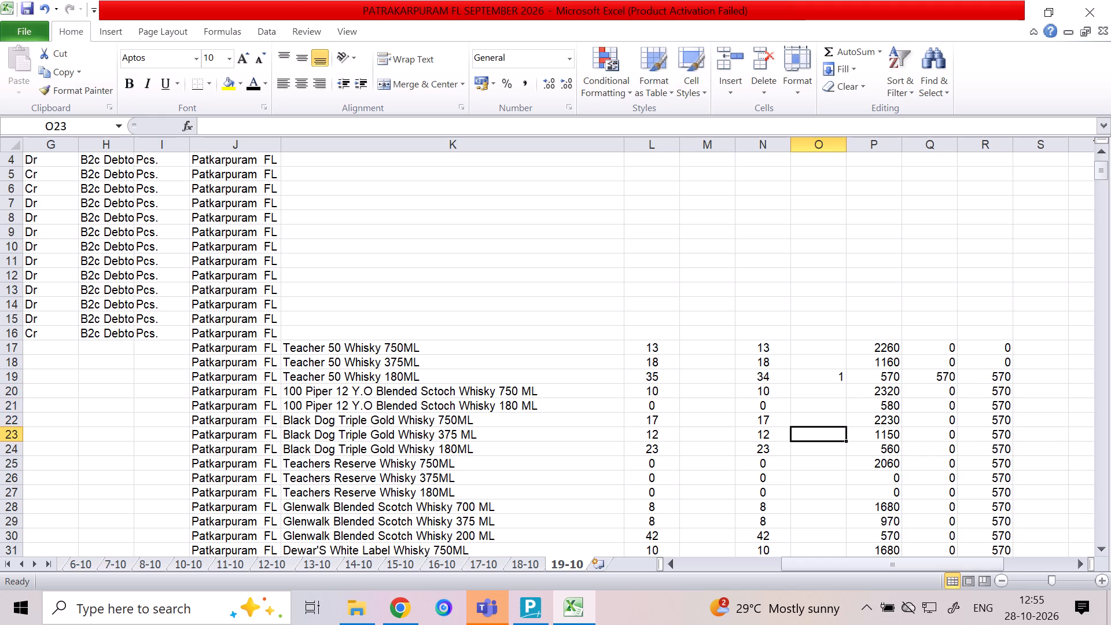
key("1")
key("Down")
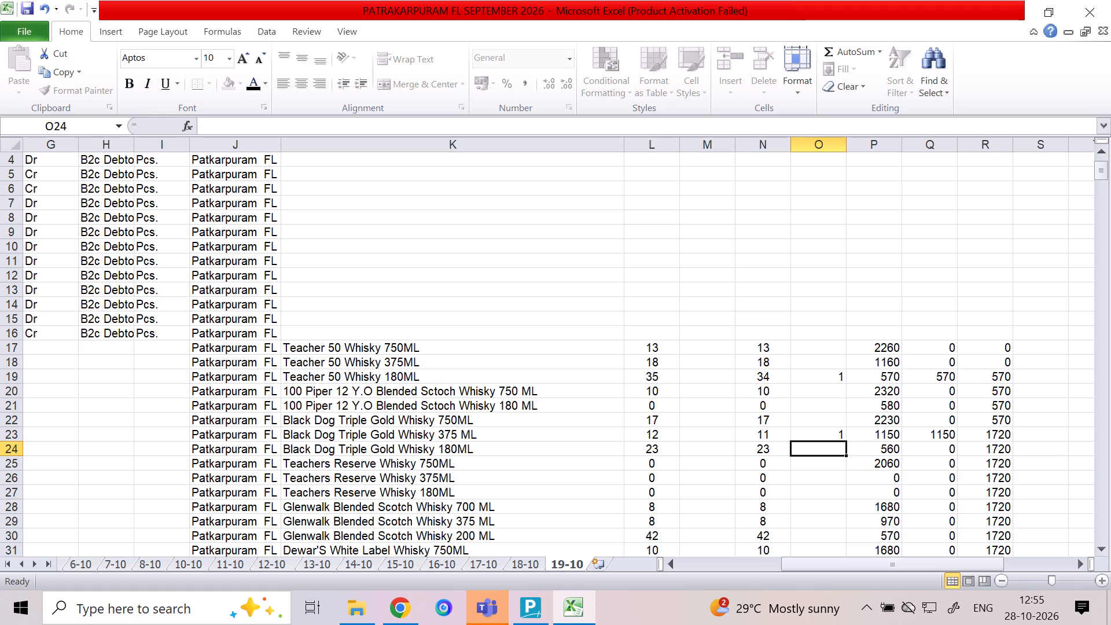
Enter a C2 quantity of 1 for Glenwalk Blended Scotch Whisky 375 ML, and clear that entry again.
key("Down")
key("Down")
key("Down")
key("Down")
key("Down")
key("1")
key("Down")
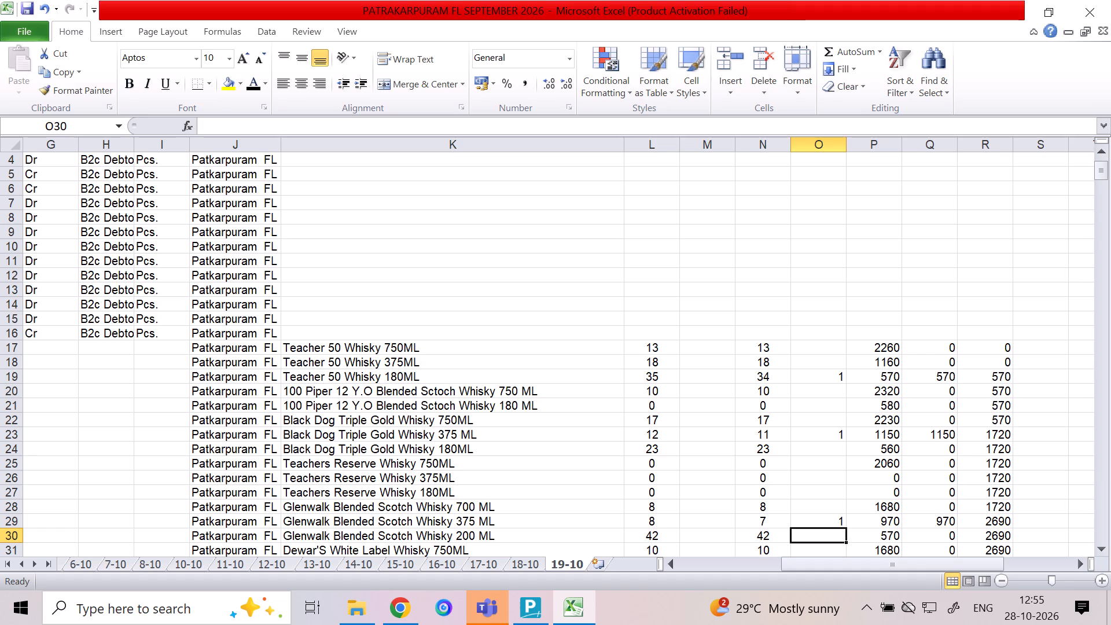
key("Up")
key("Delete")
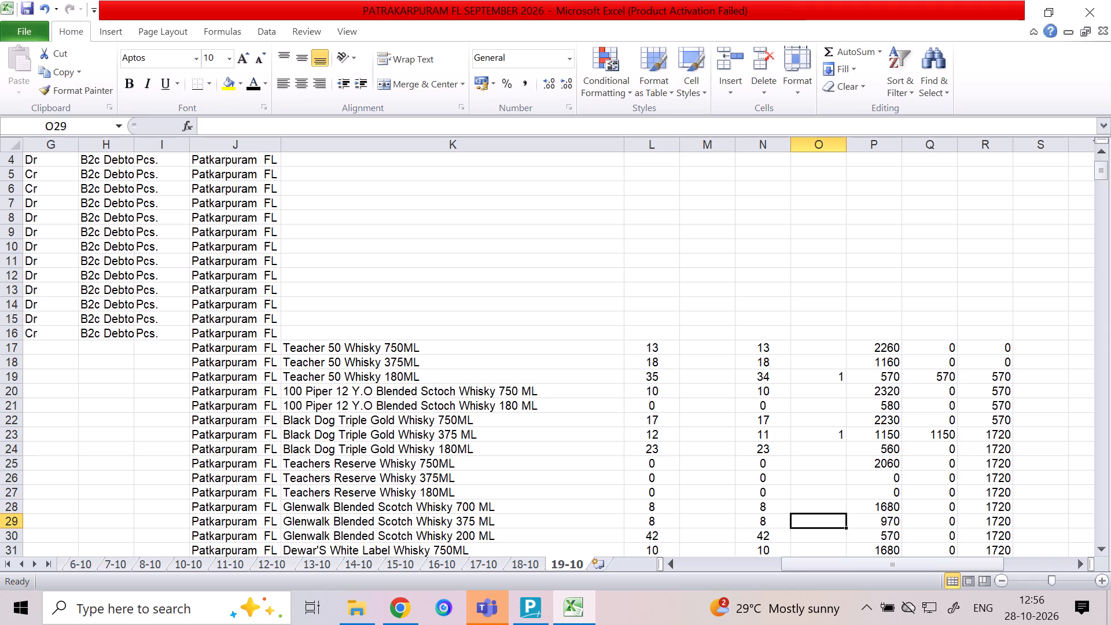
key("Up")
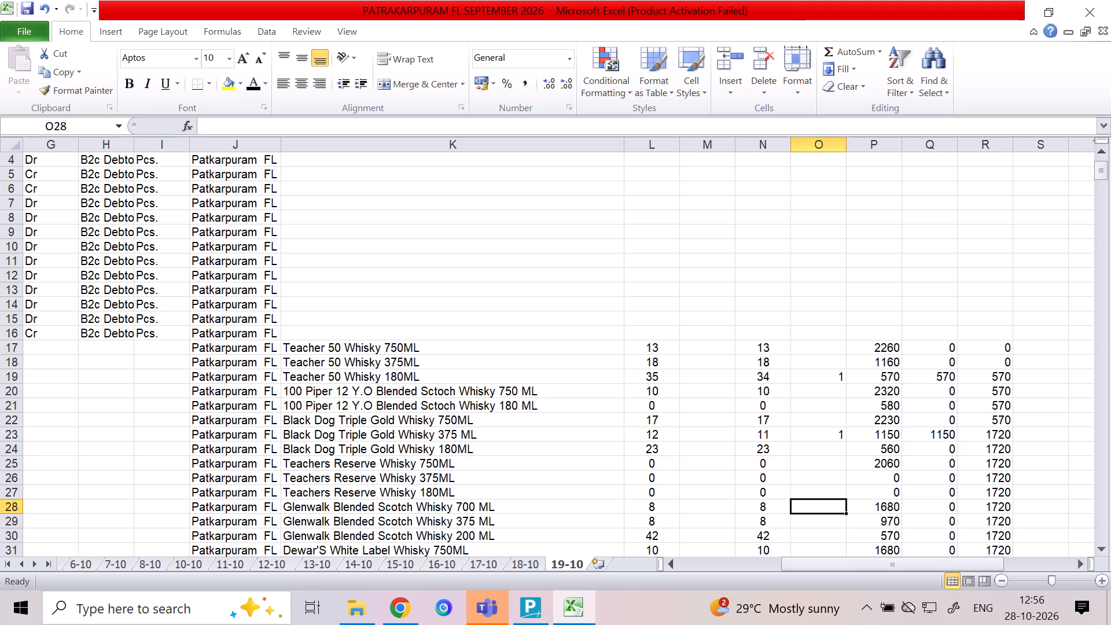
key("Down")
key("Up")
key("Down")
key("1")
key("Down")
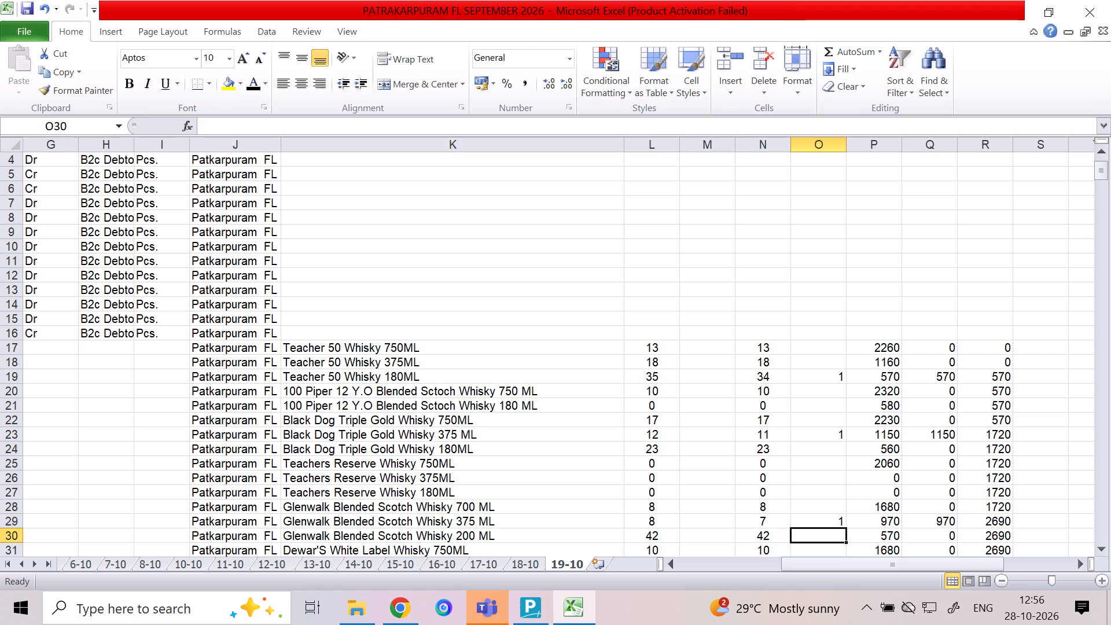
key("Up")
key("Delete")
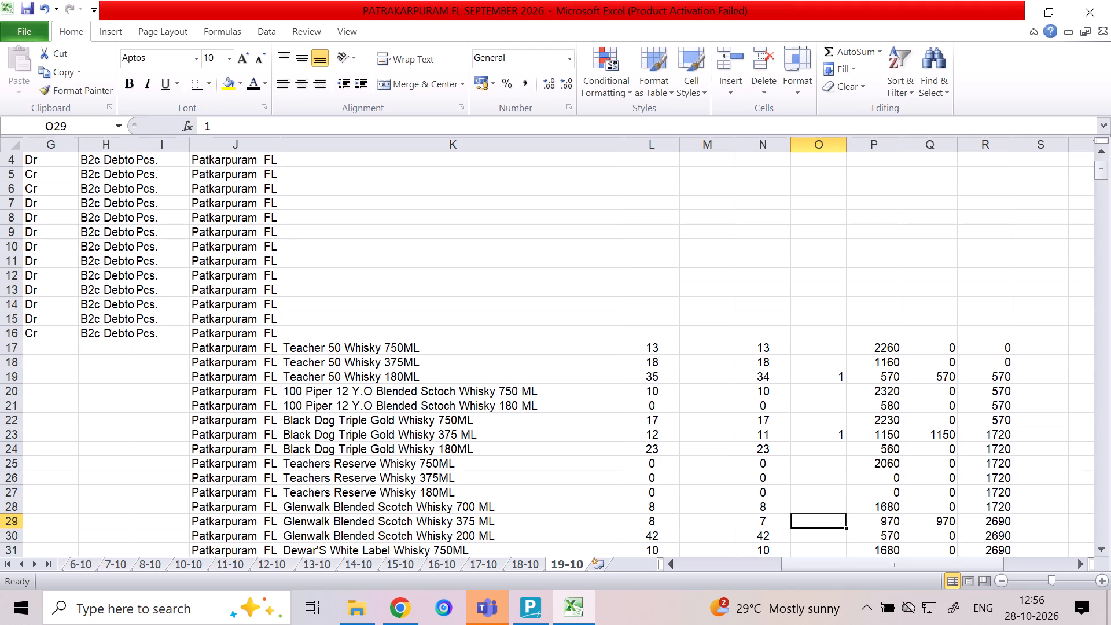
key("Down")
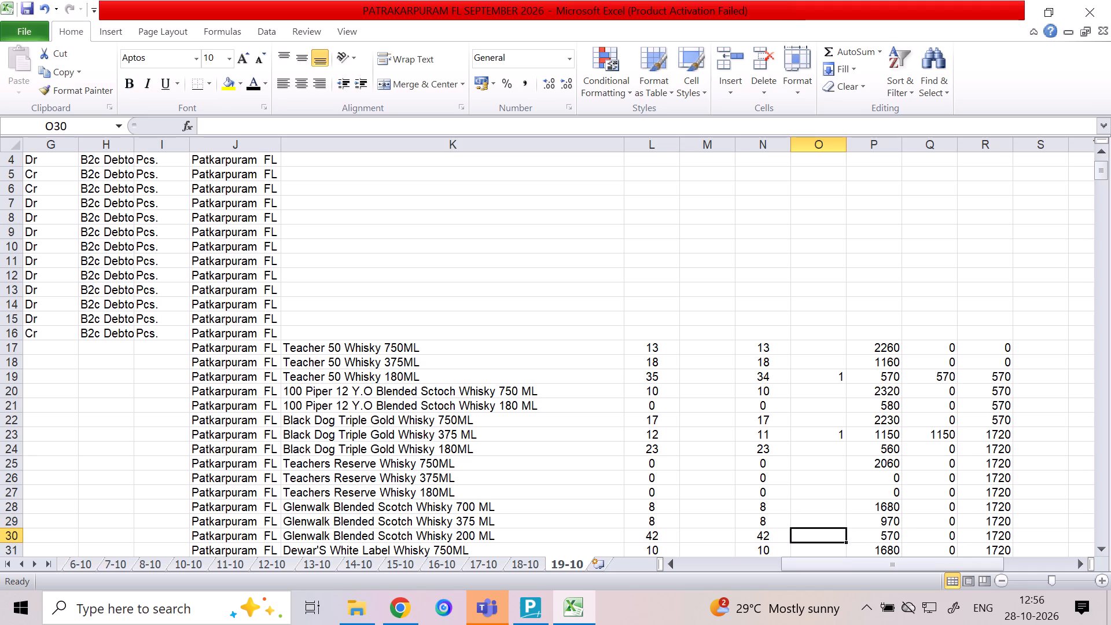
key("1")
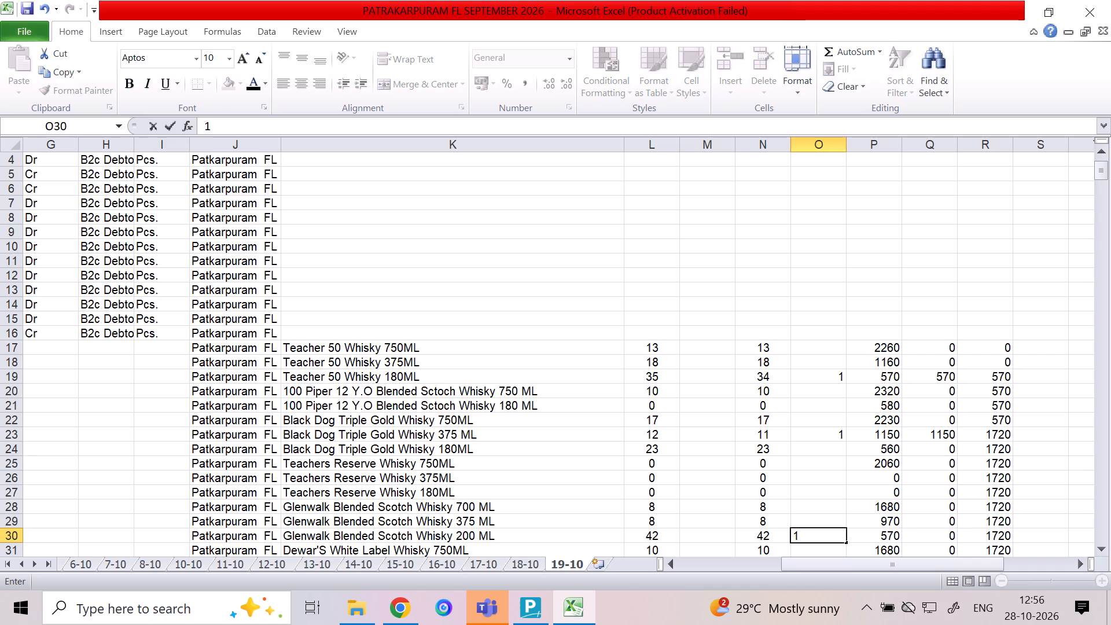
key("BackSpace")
Enter a C2 quantity of 1 for Glenwalk Blended Scotch Whisky 375 ML.
key("Up")
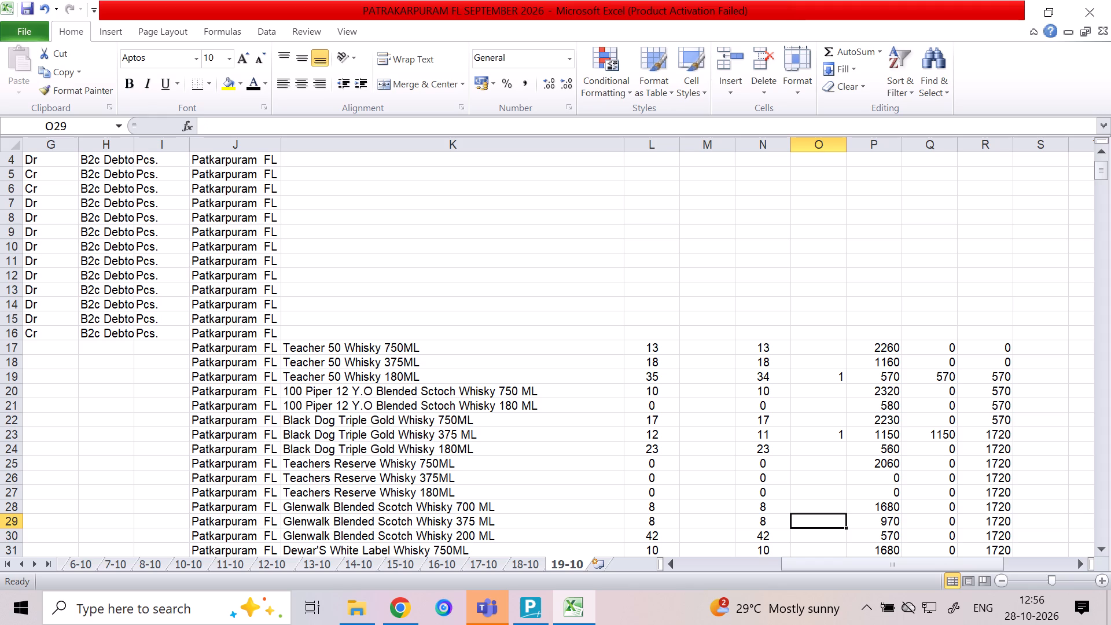
key("1")
key("Left")
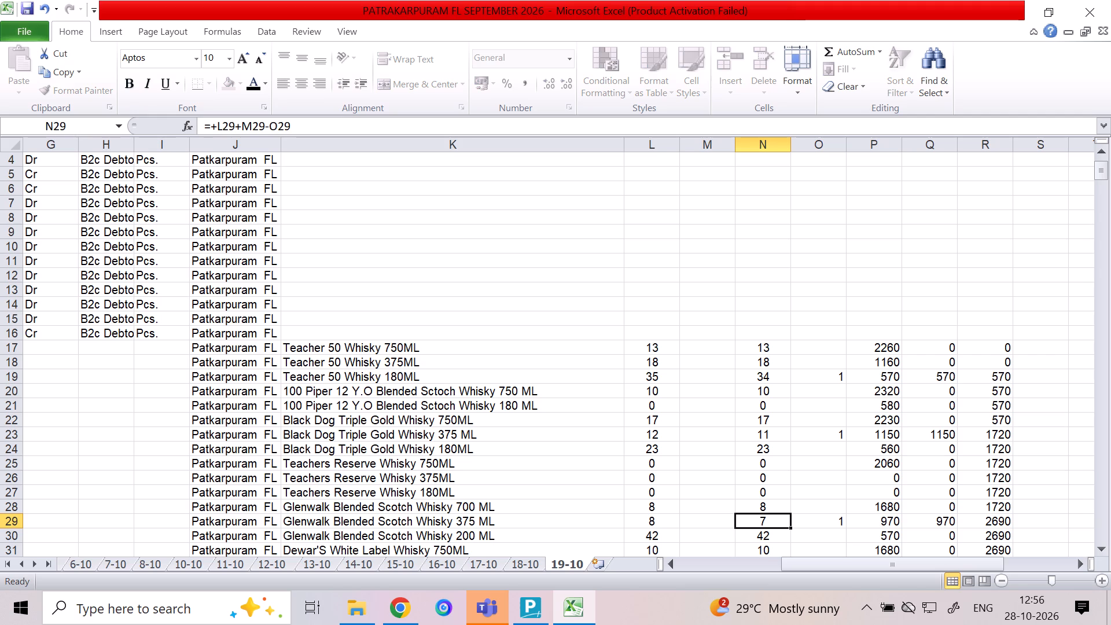
Calculate the price difference 970-570 in cell U29, beside the Glenwalk Blended Scotch Whisky 375 ML row.
key("Right")
key("Right")
key("Right")
key("Right")
key("Right")
key("Right")
key("Right")
key("plus")
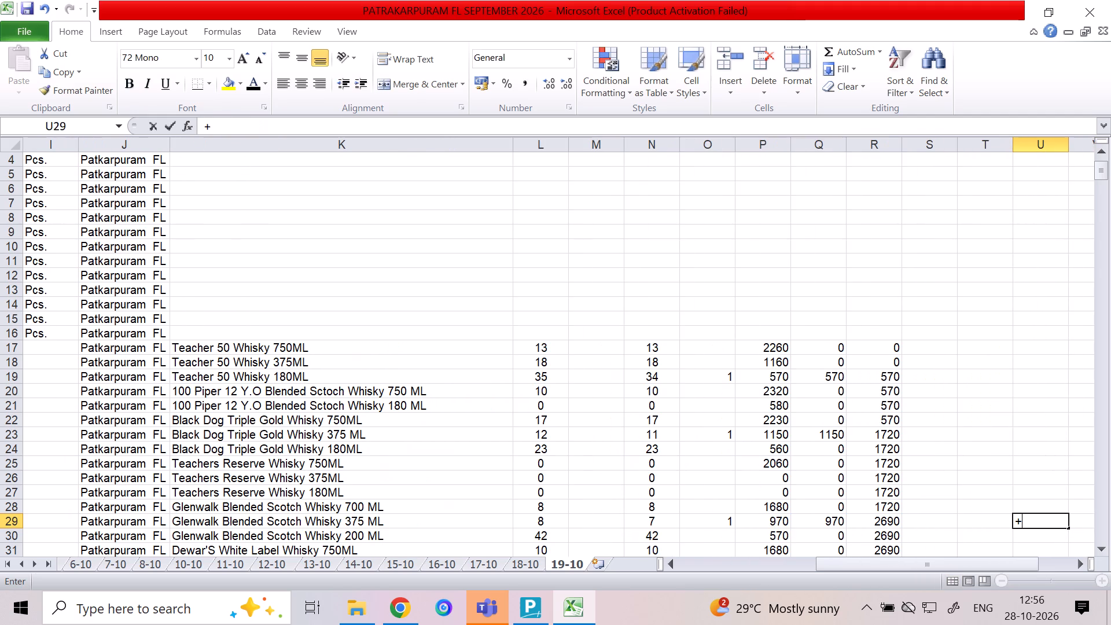
key("9")
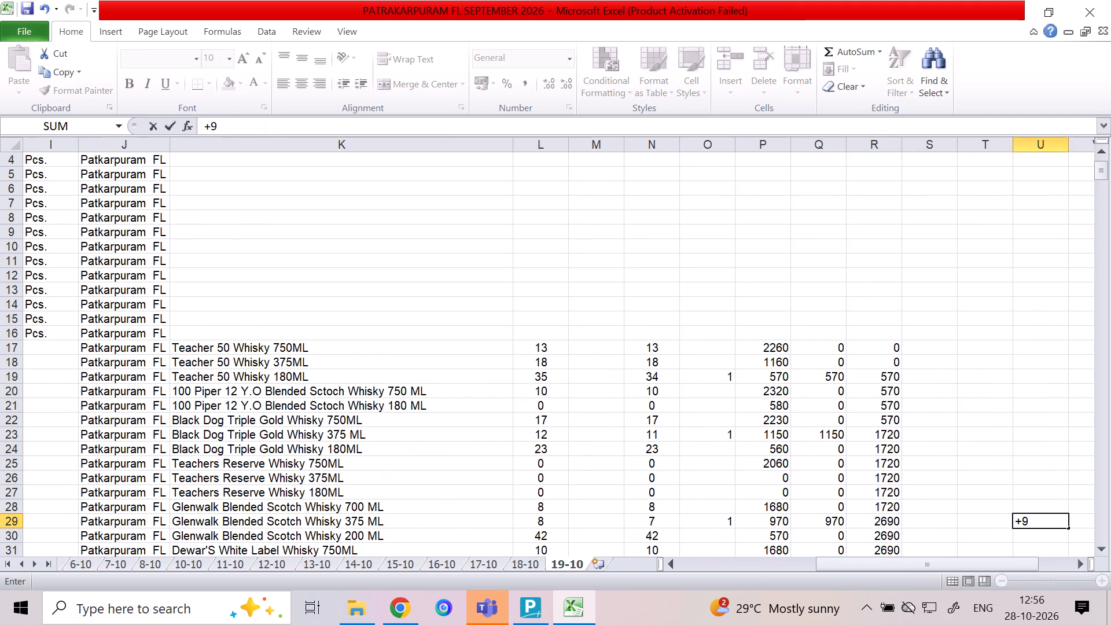
type("70-")
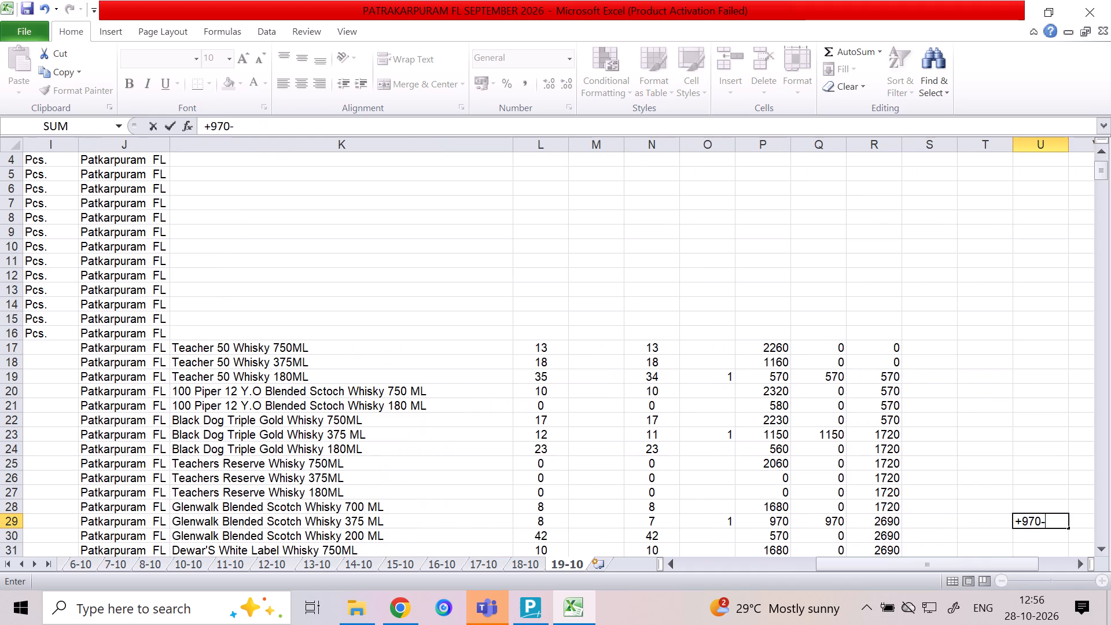
type("570")
key("Return")
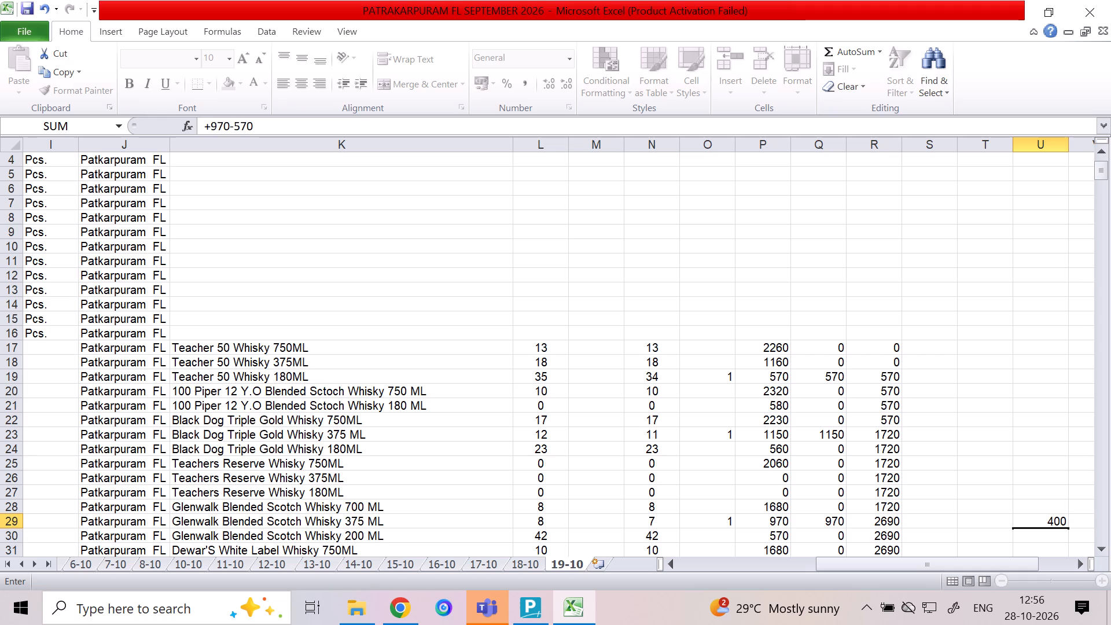
Enter a C2 quantity of 1 for Dewar'S White Label Whisky 180ML.
key("Up")
key("Left")
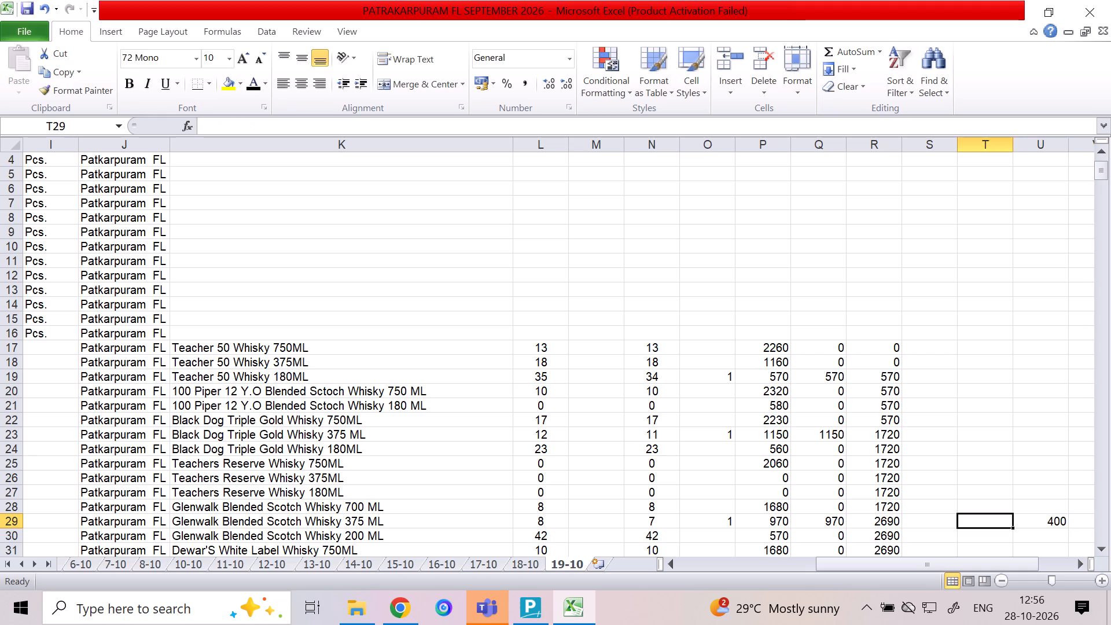
key("Left")
key("Left")
key("Left")
key("Left")
key("Left")
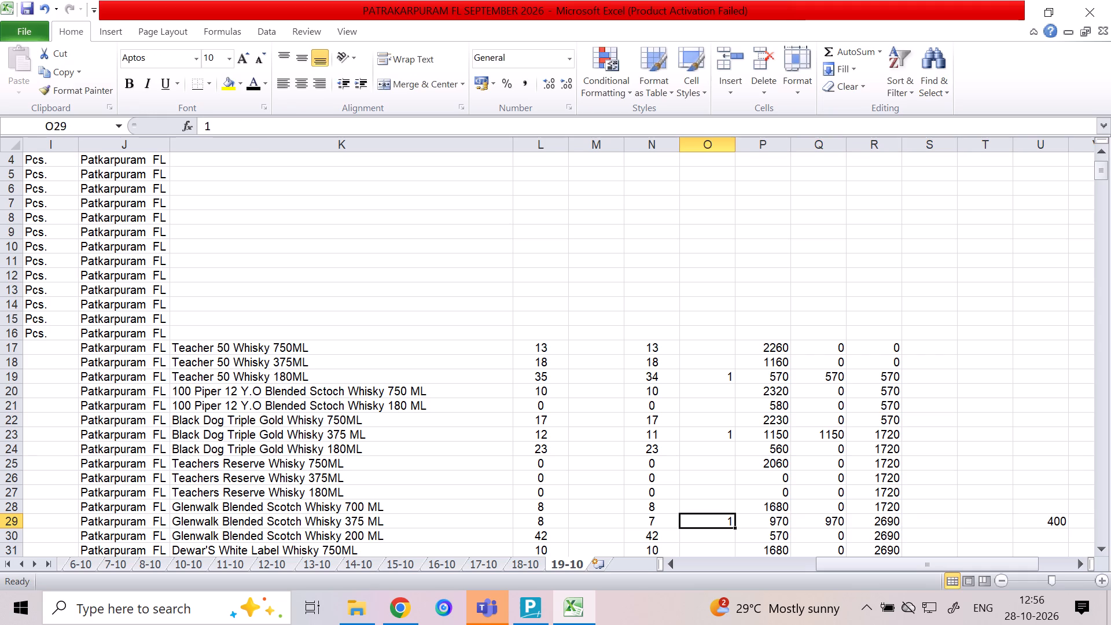
key("Right")
key("Left")
key("Left")
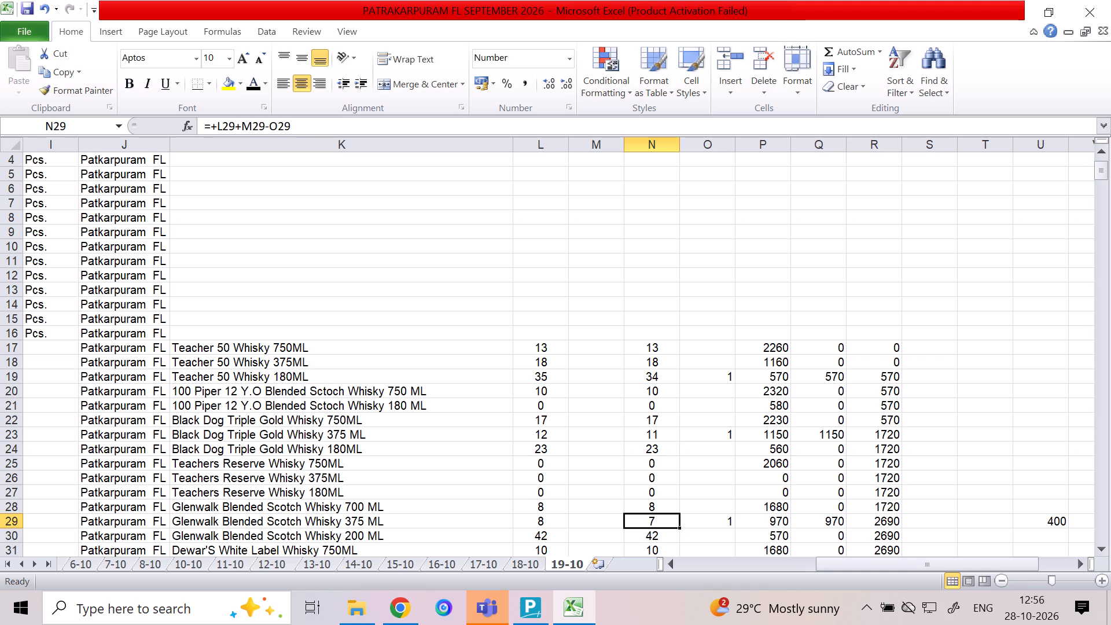
key("Right")
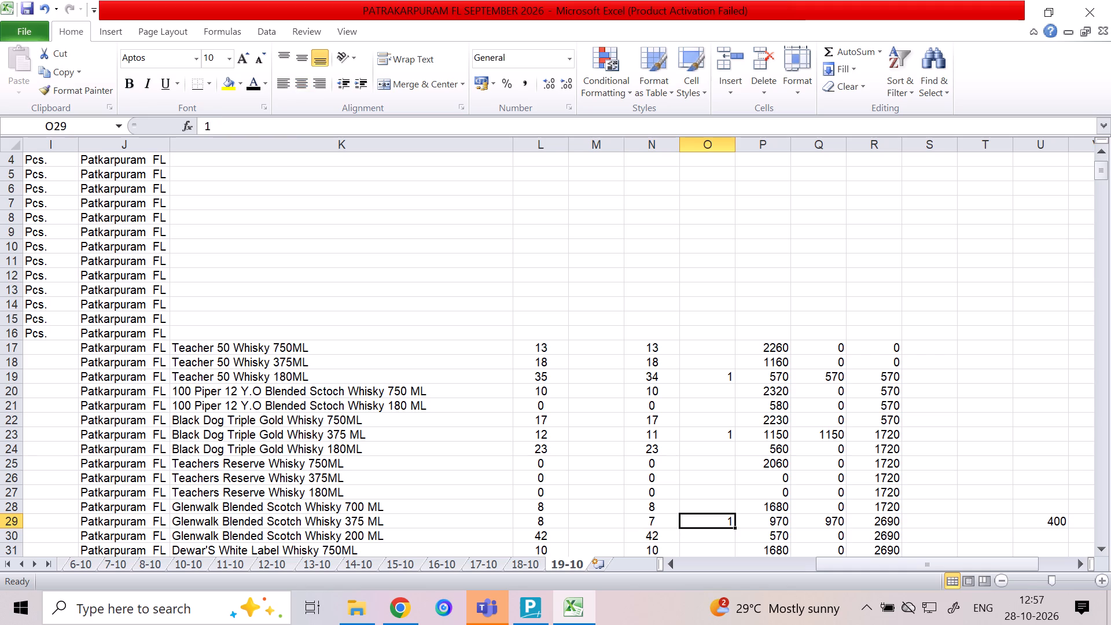
key("Down")
key("Down")
key("Down")
key("Down")
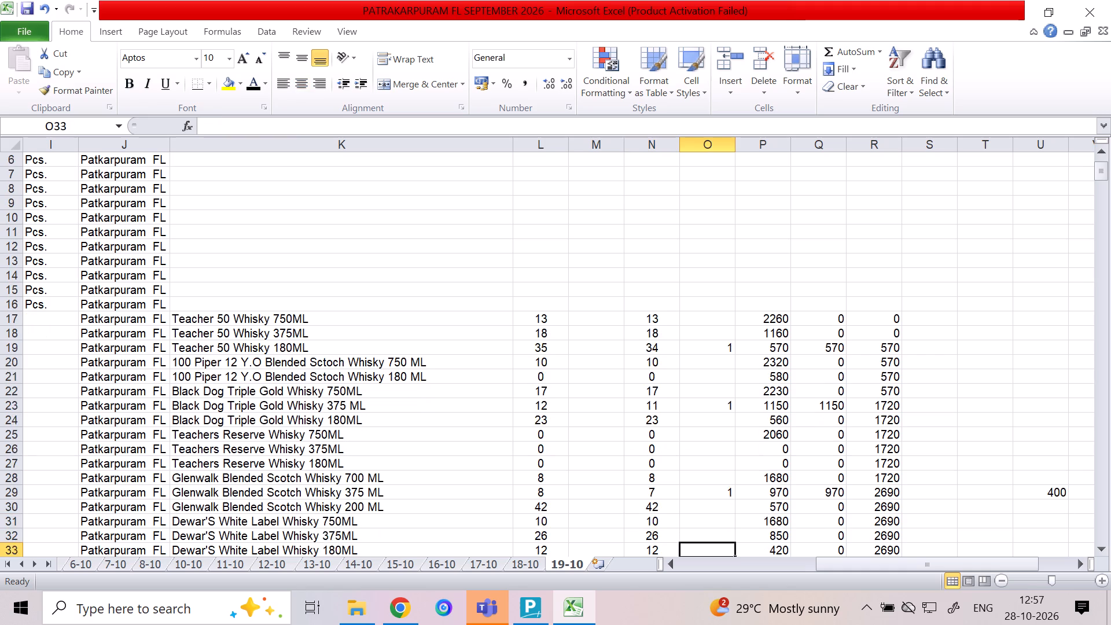
key("Down")
key("Up")
key("1")
key("Up")
key("Down")
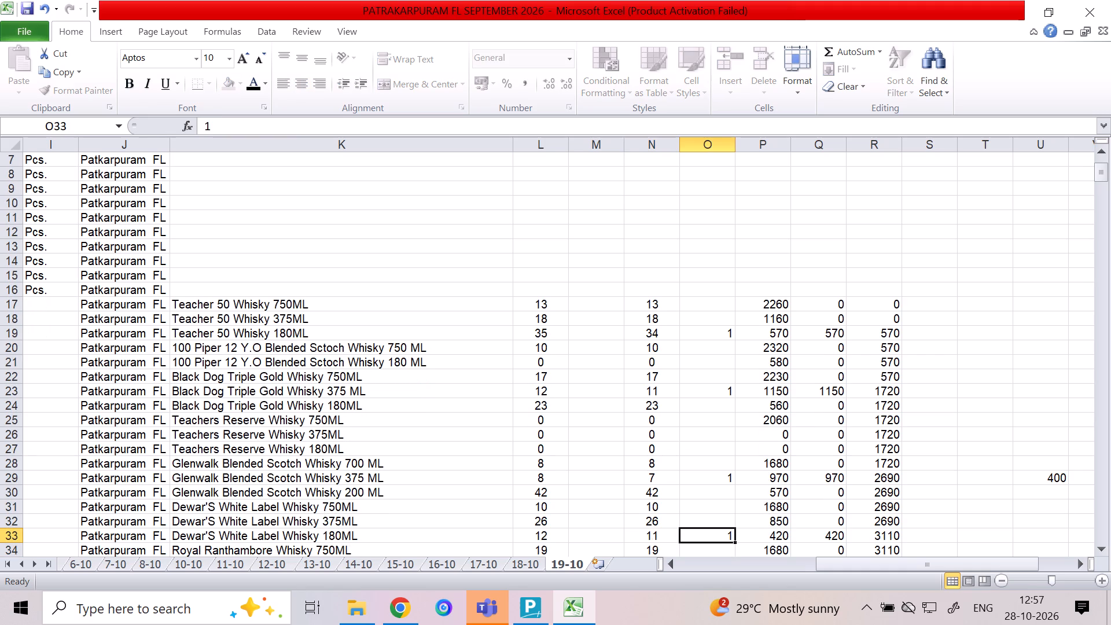
Enter a C2 quantity of 1 for Jim Beam Kentucky Whisky 750 ML.
key("Down")
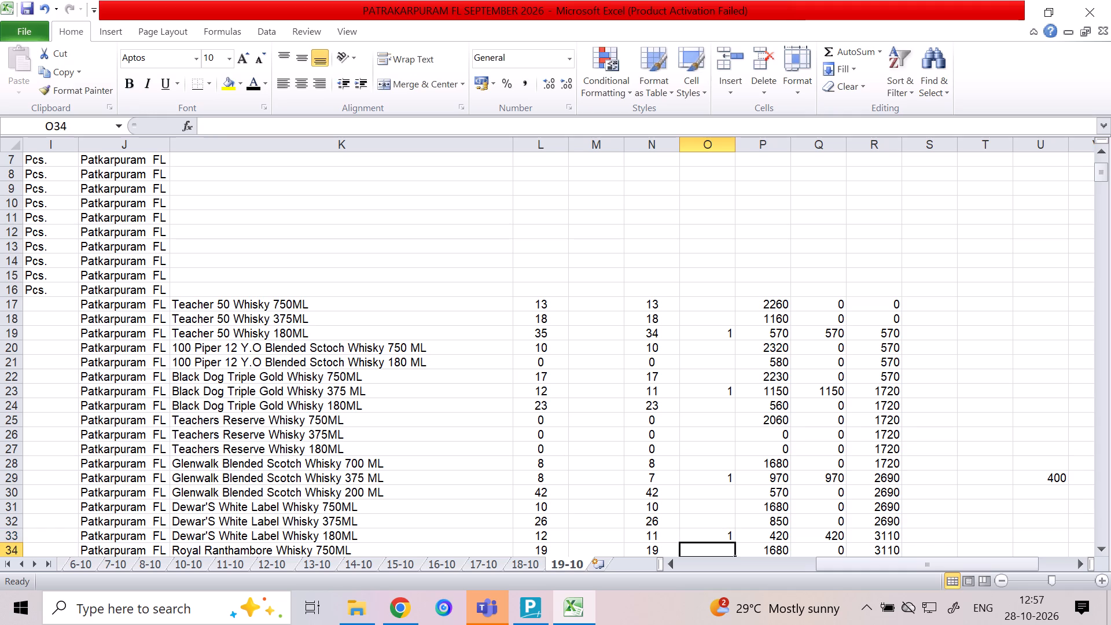
key("Down")
key("Down")
key("Down")
key("Down")
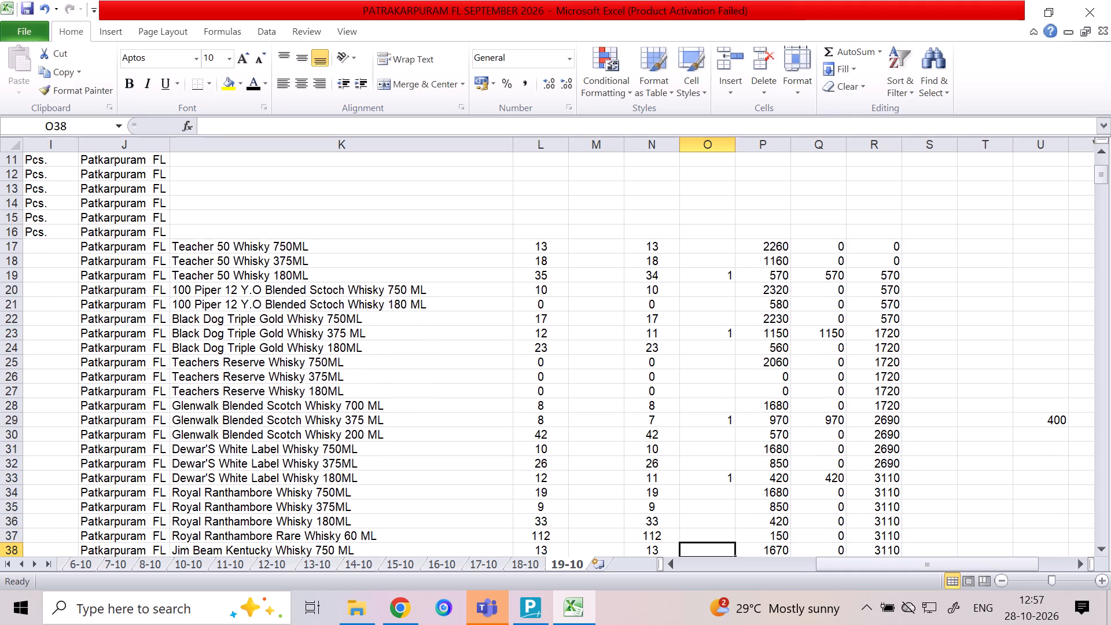
key("1")
key("Down")
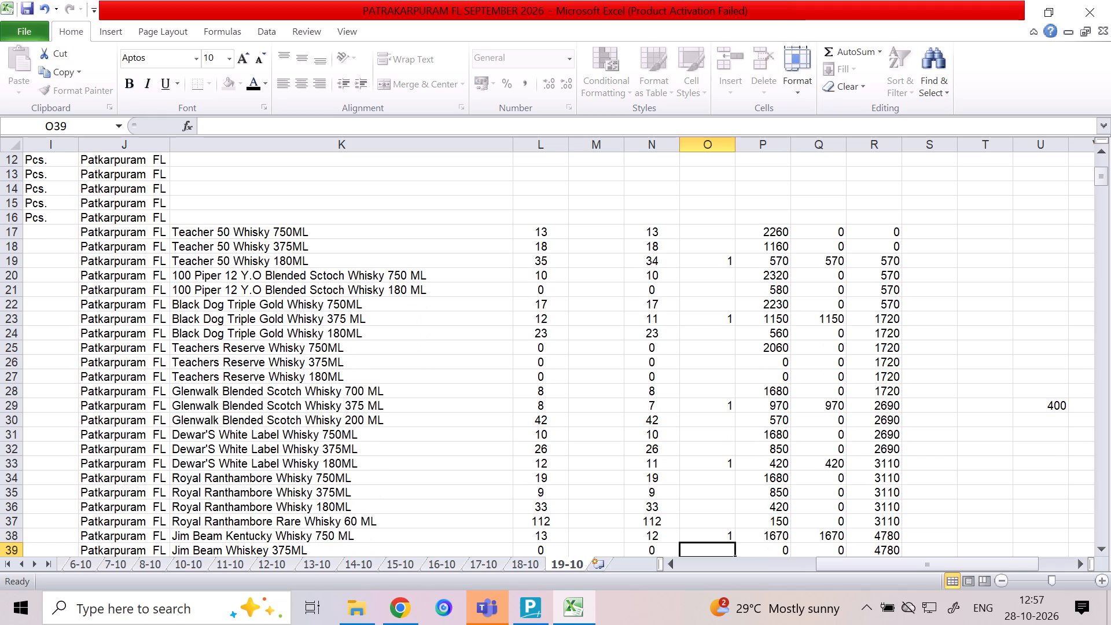
Enter C2 quantities of 3 for Black & White Celebration Edition Blended Scotch Whisky 180ML and 1 for its 90ML size.
key("Down")
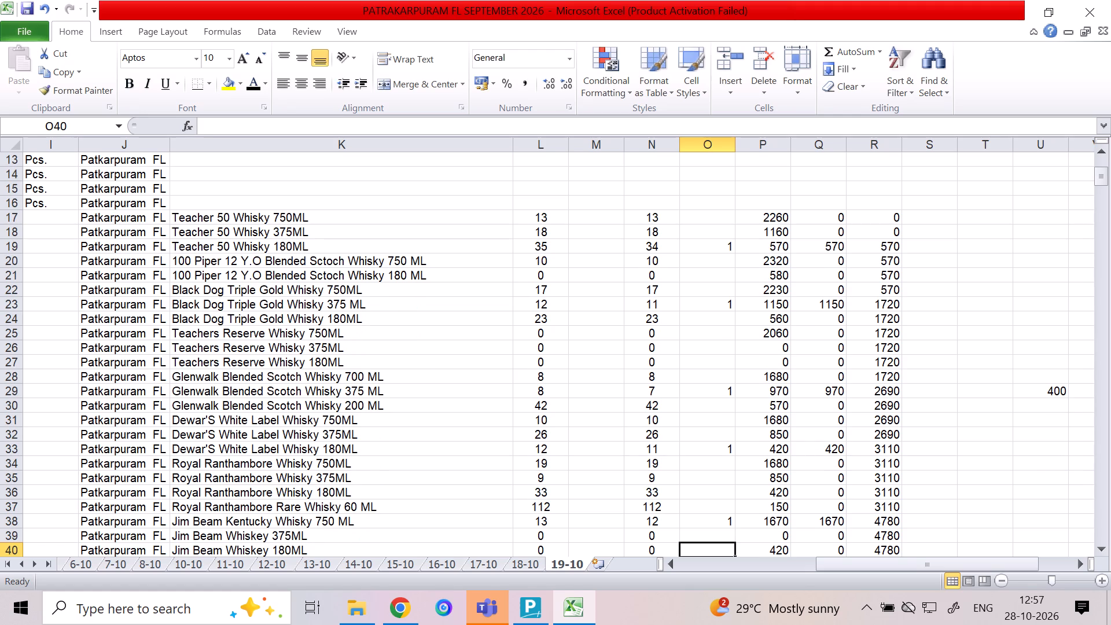
key("Down")
key("Down")
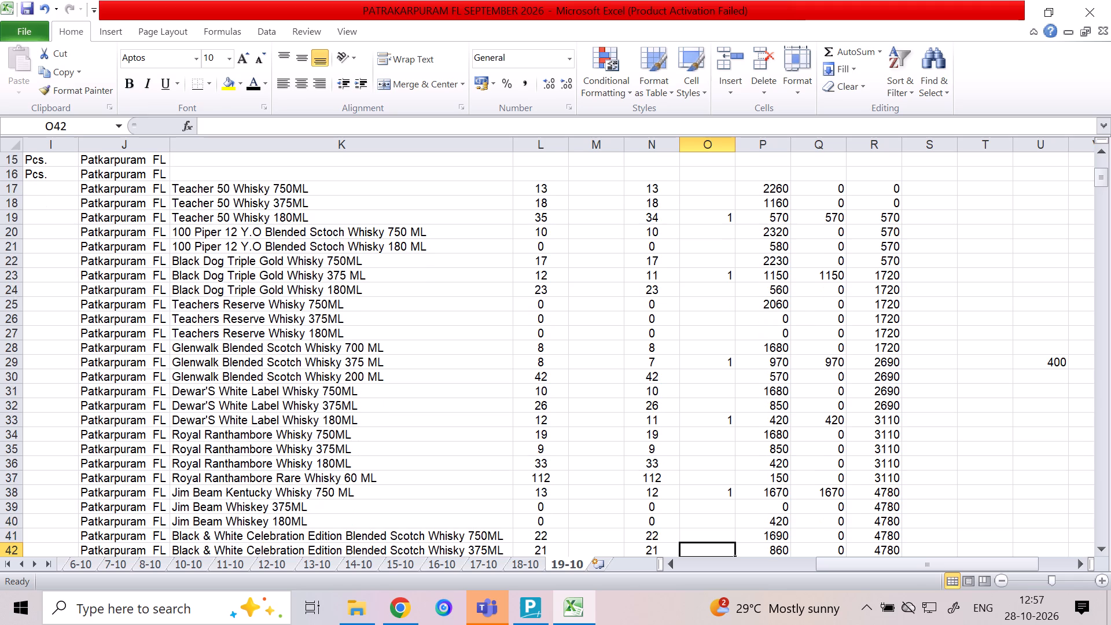
key("Down")
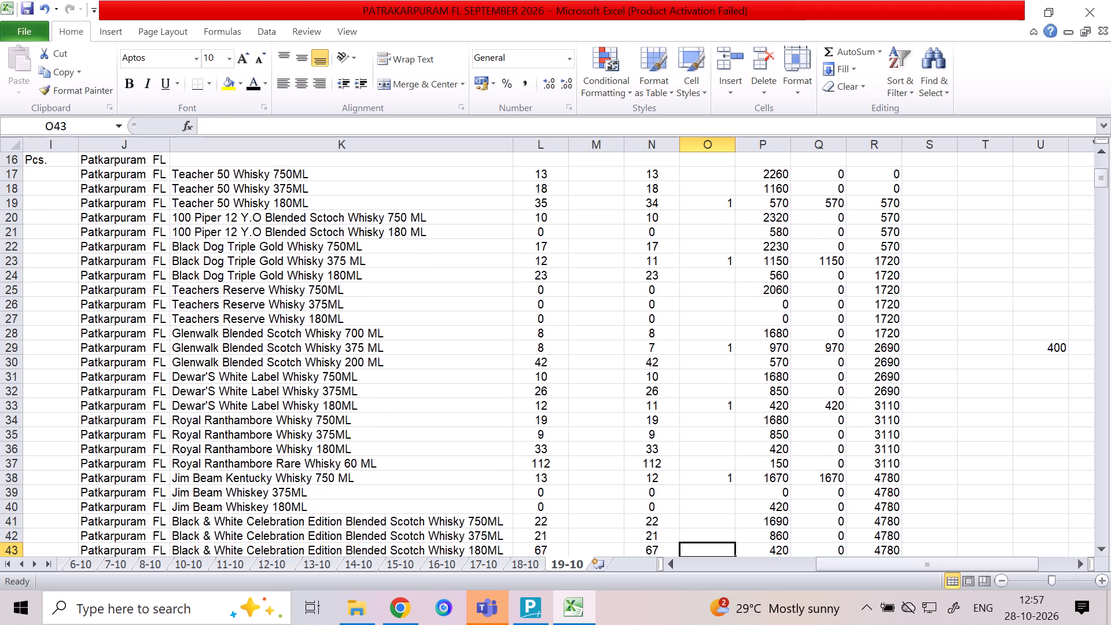
key("3")
key("Down")
key("1")
key("Down")
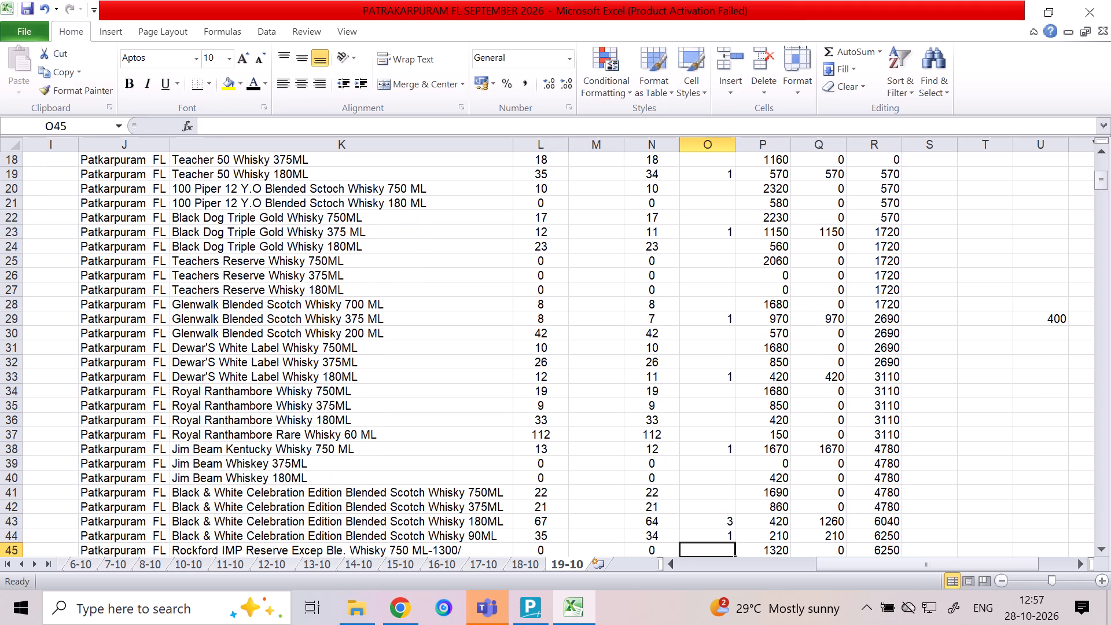
Enter a C2 quantity of 1 for 100 Pipers Deluxe Scotch Whisky 180 Ml and for Teachers Highland Whisky 375ML.
key("Down")
key("Down")
key("Down")
key("Up")
key("Up")
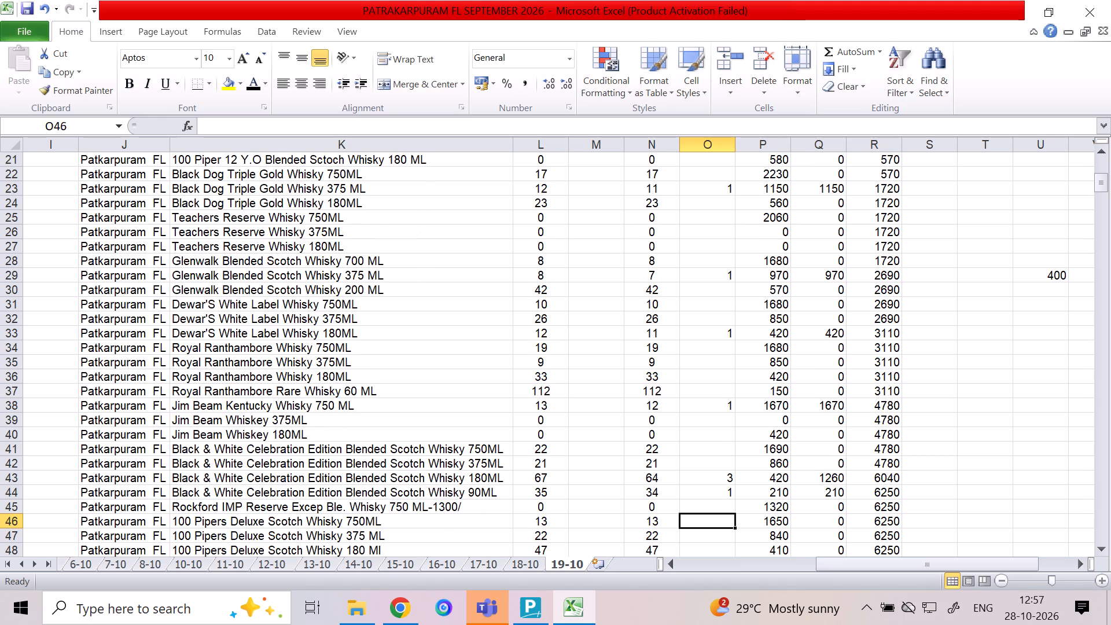
key("Down")
key("Down")
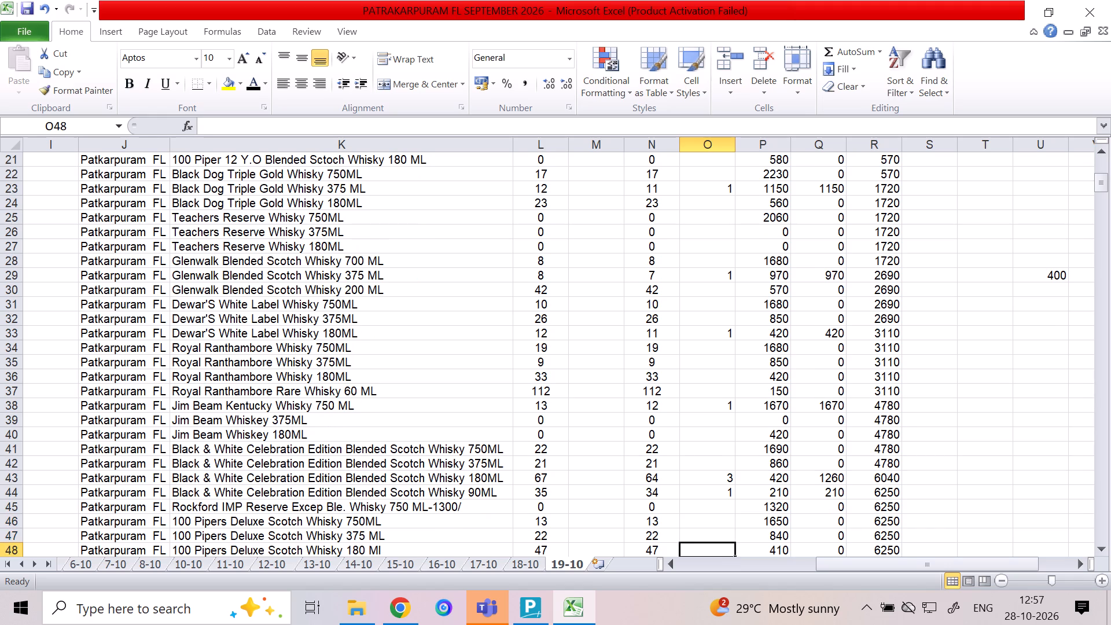
key("1")
key("Down")
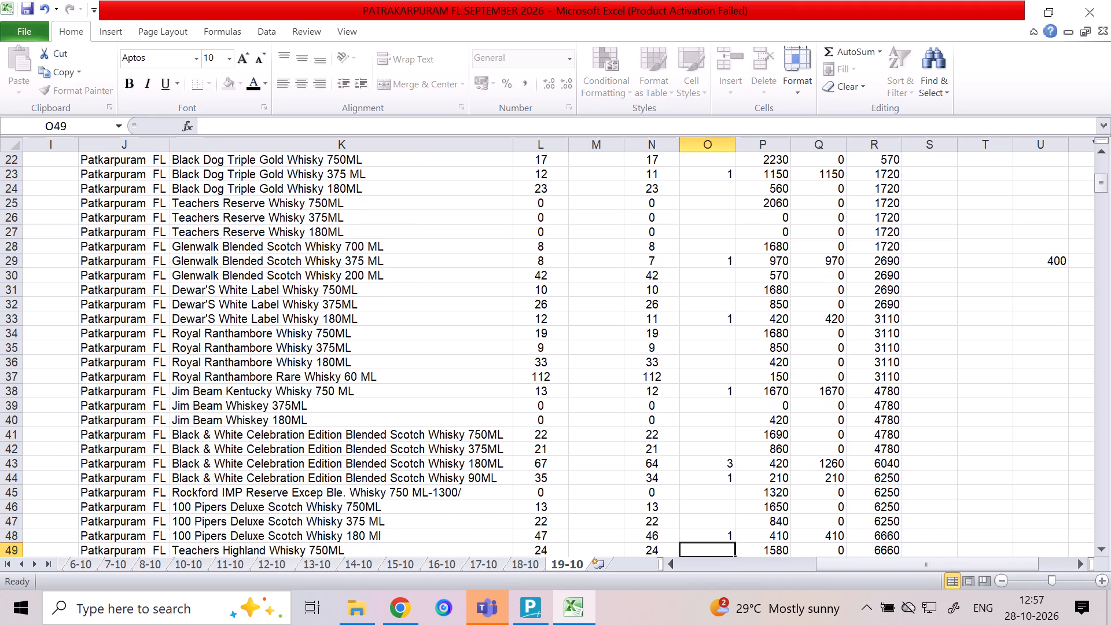
key("Down")
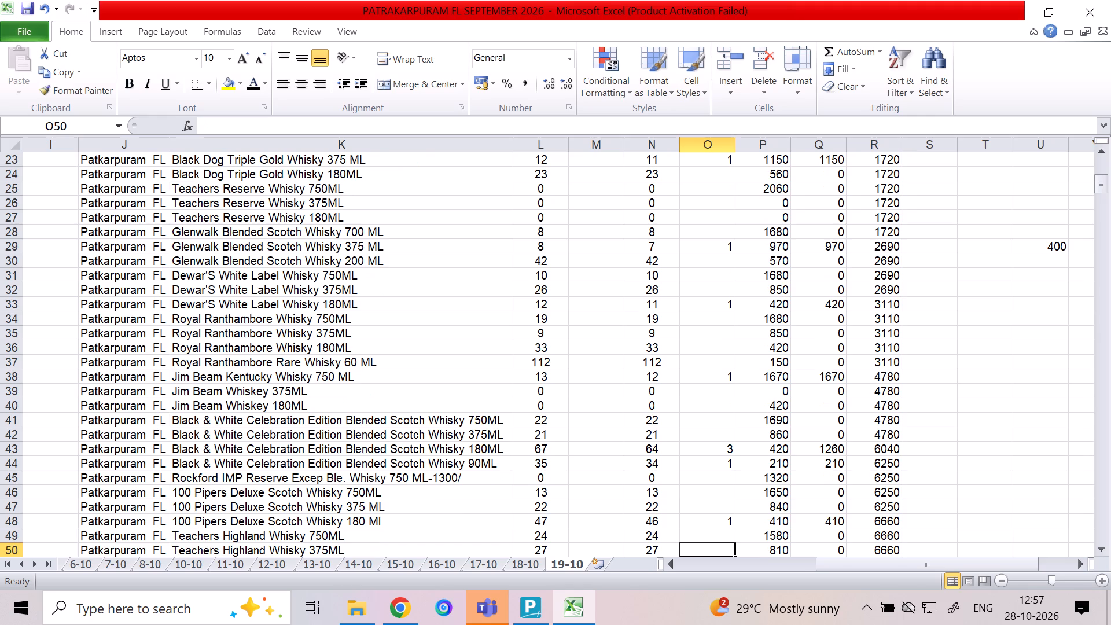
key("1")
key("Down")
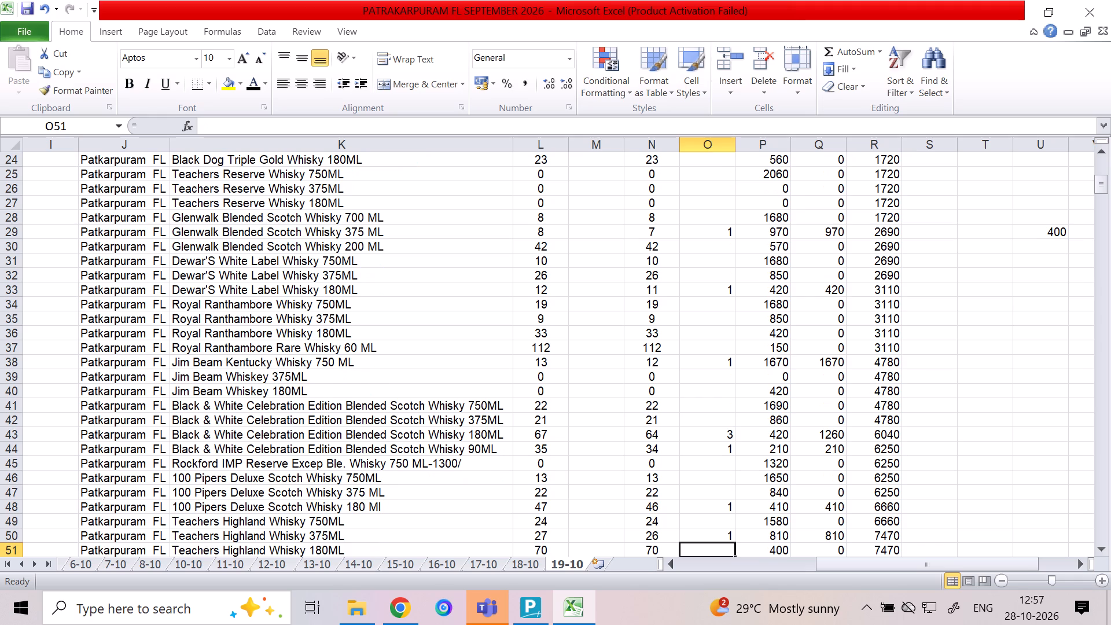
Enter a C2 quantity of 1 for Black Dog Centenary Whisky 375ML.
key("Down")
key("Down")
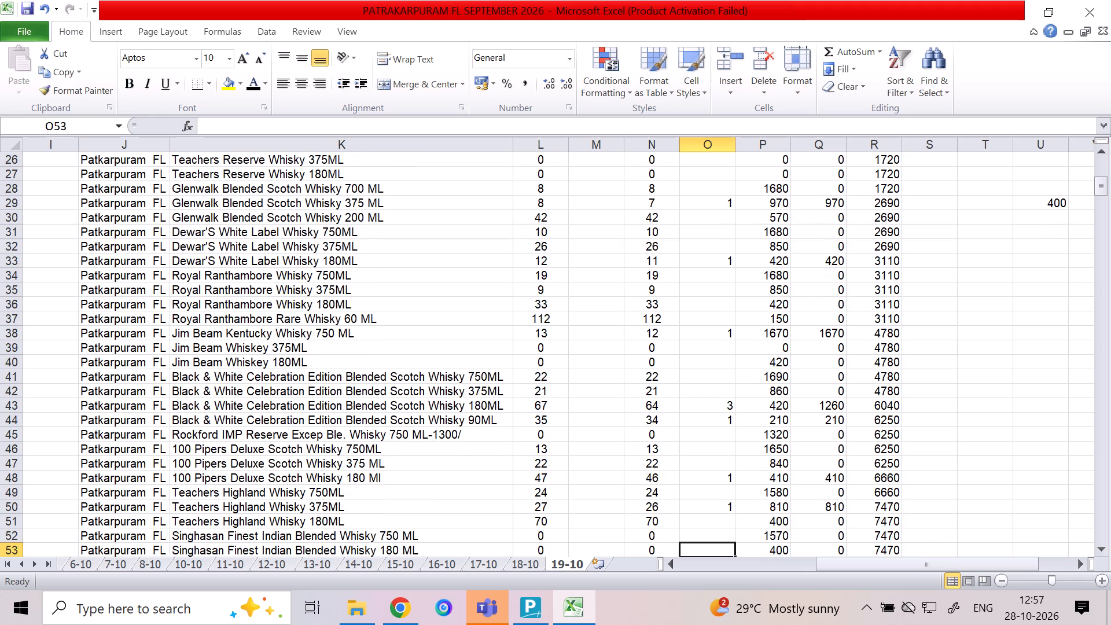
key("Down")
key("Down")
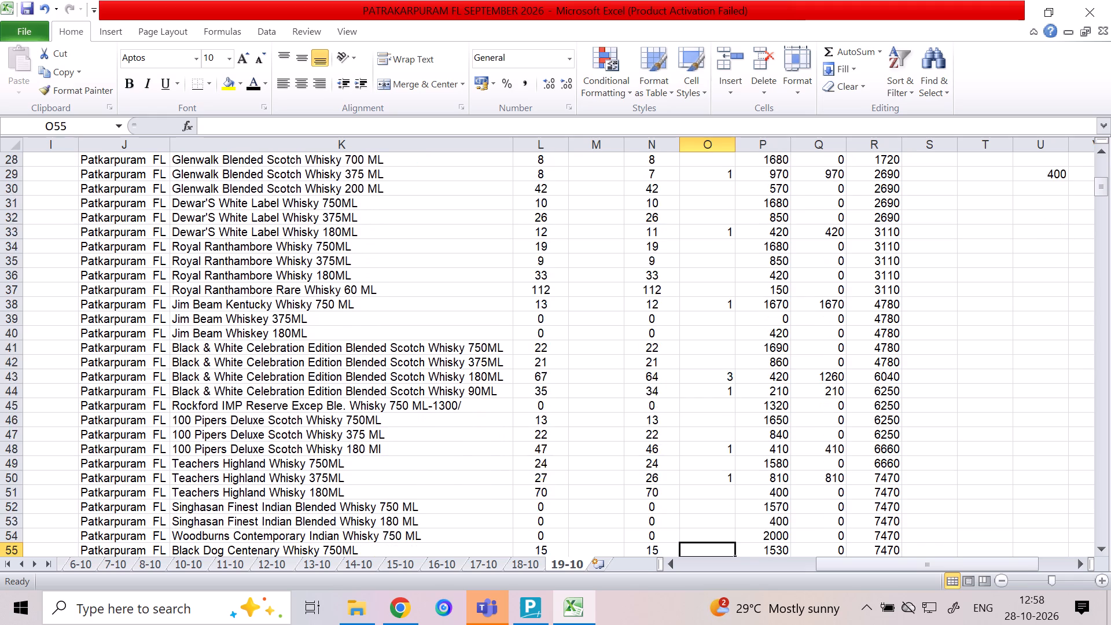
key("Down")
key("Down")
key("Up")
key("Up")
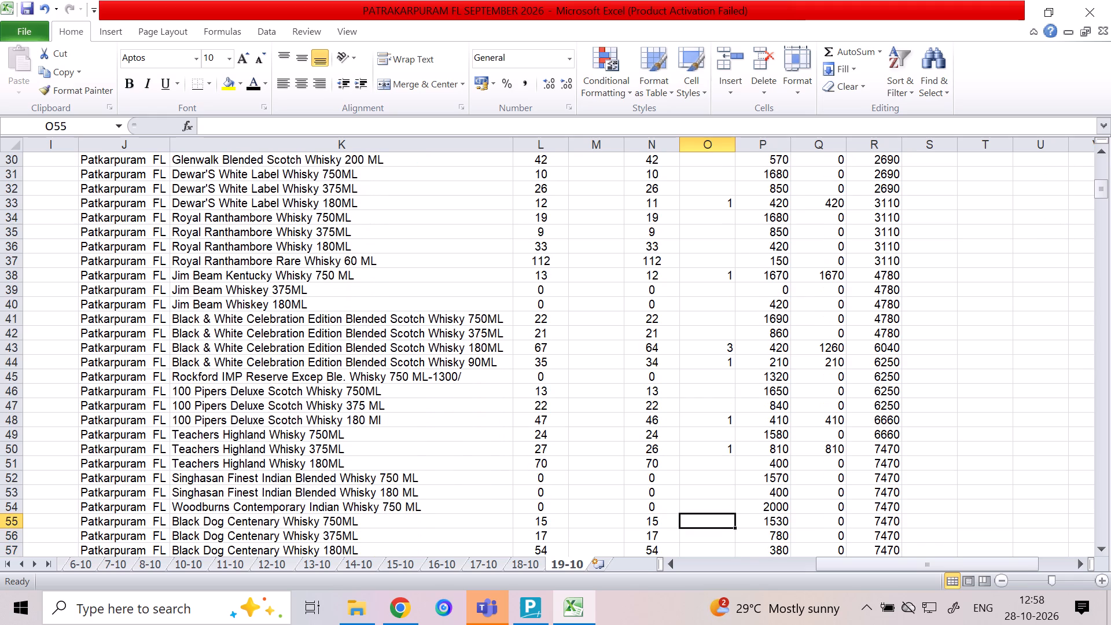
key("Down")
key("3")
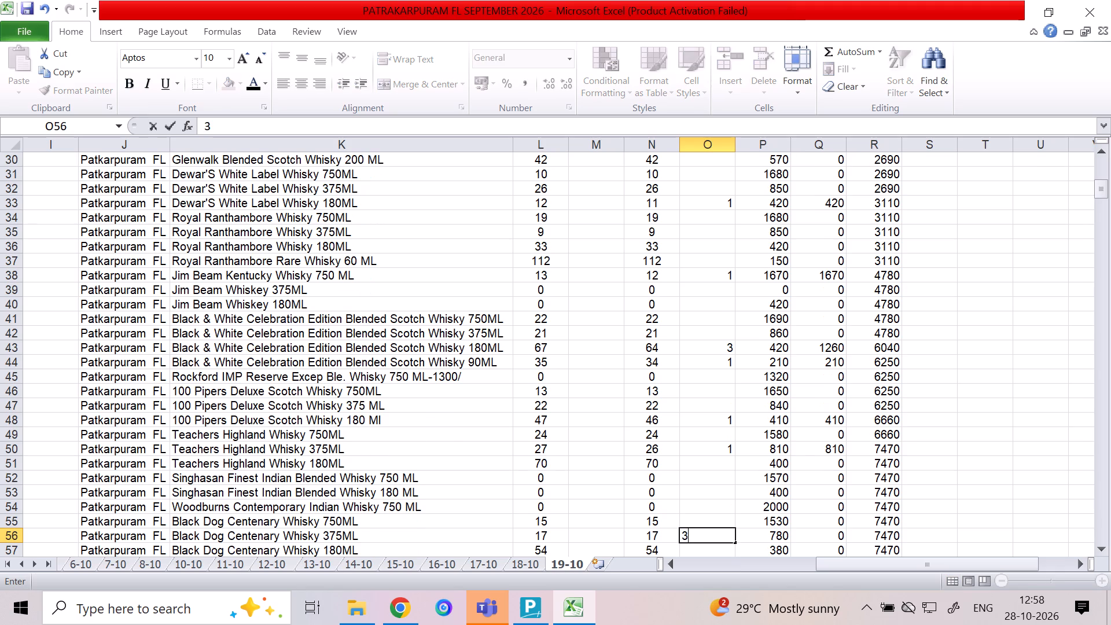
key("BackSpace")
key("1")
key("Down")
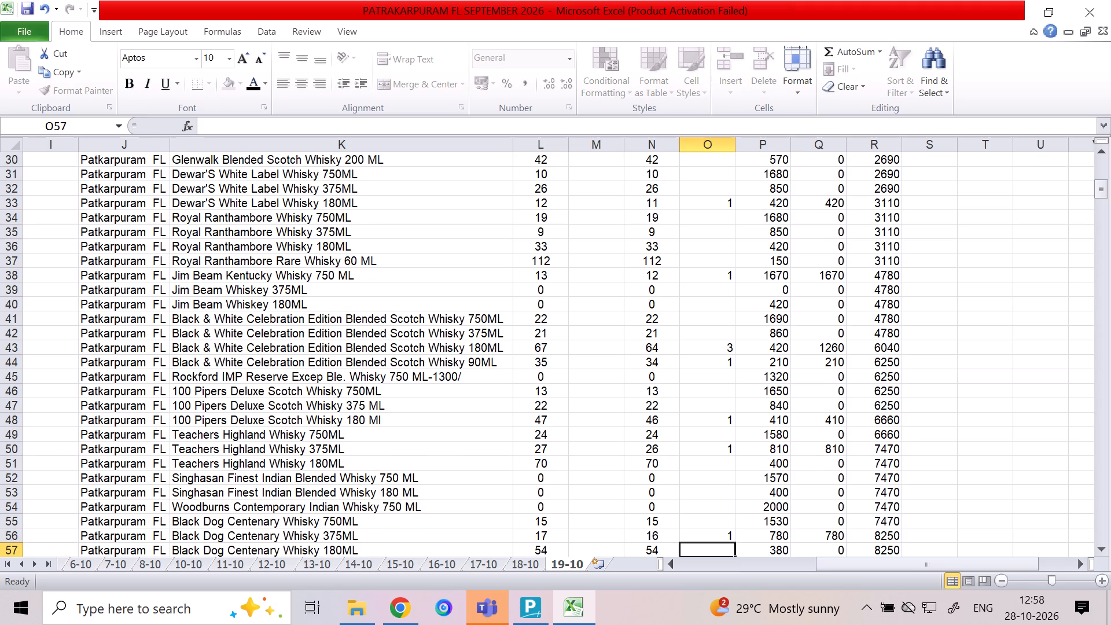
Enter a C2 quantity of 3 for Black Dog Centenary Whisky 180ML.
key("3")
key("Down")
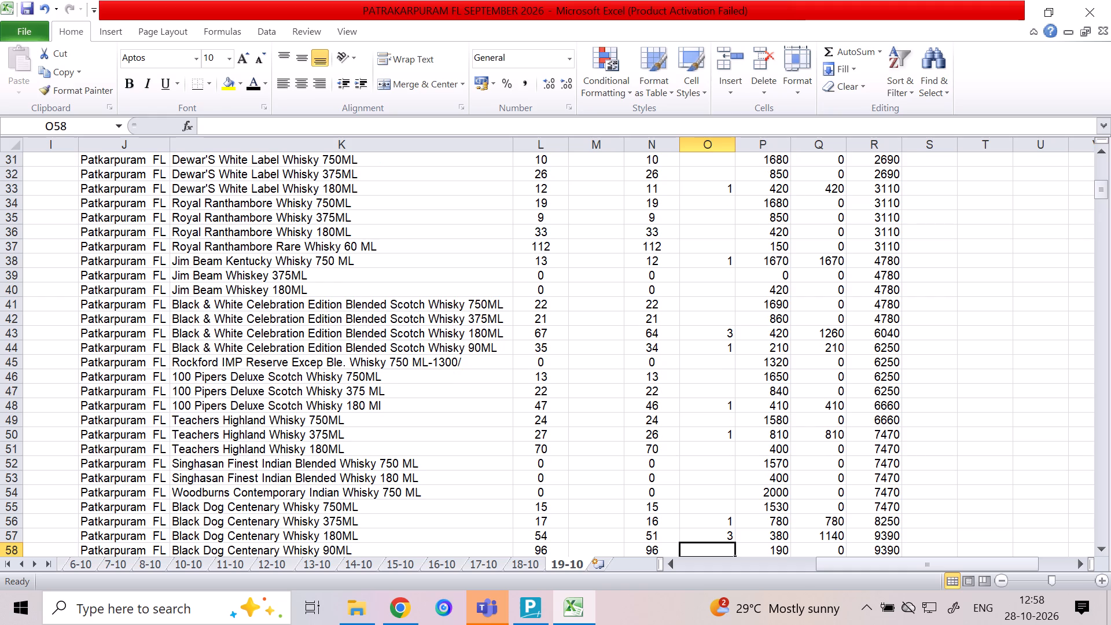
Enter a C2 quantity of 3 for American Pride Gold Whisky 180ML.
key("Down")
key("Down")
key("Down")
key("Down")
key("Down")
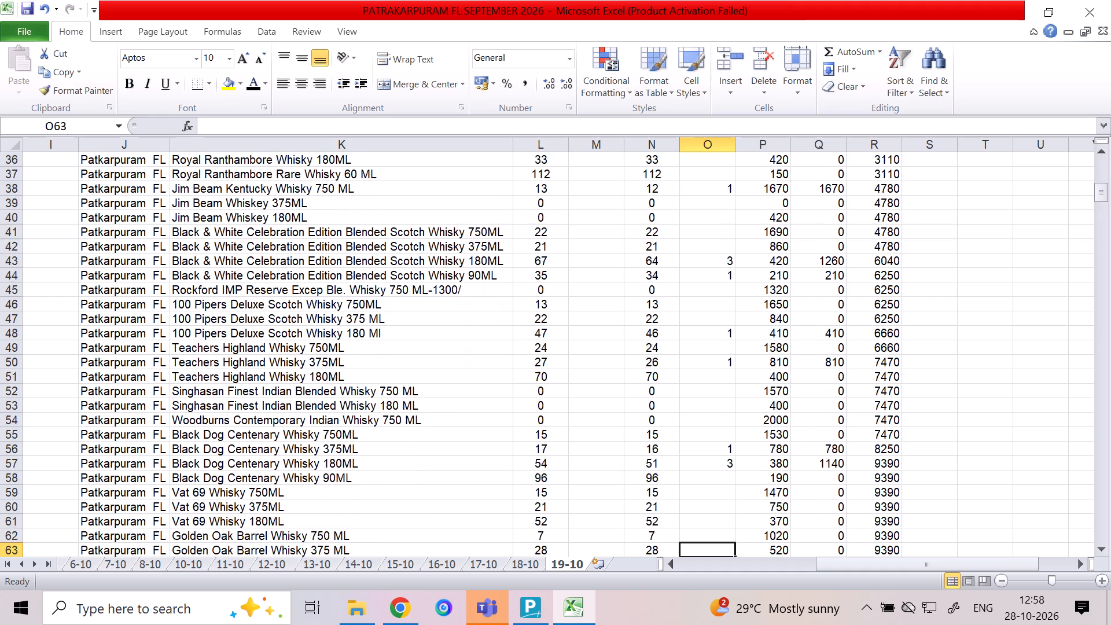
key("Down")
key("Down")
key("Down")
key("Down")
key("Down")
key("Down")
key("Down")
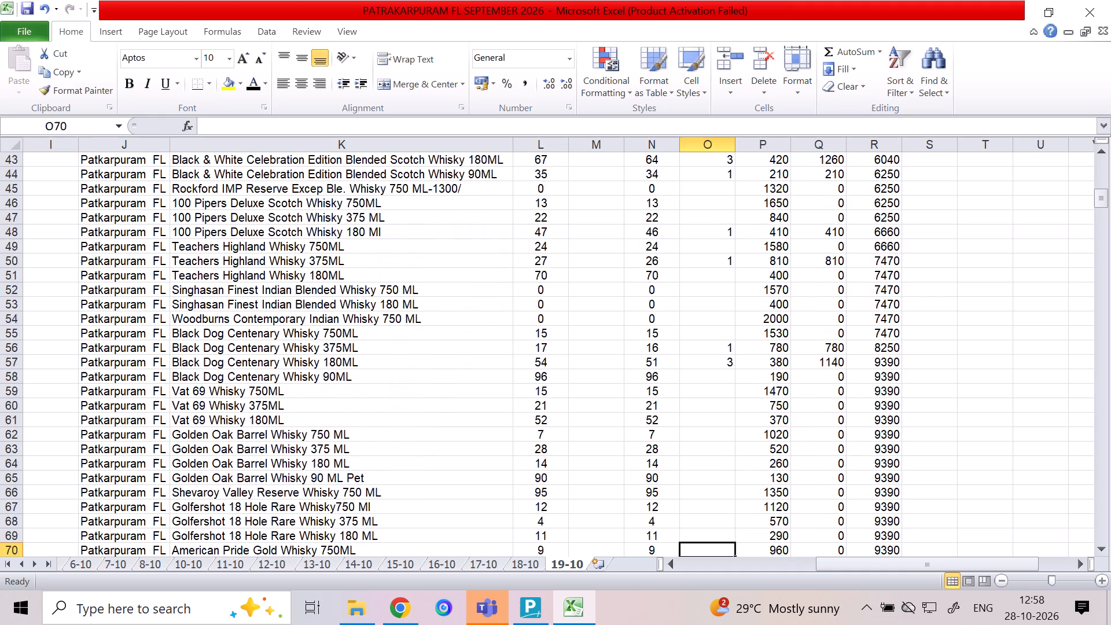
key("Down")
key("Down")
key("Down")
key("Down")
key("Up")
key("Up")
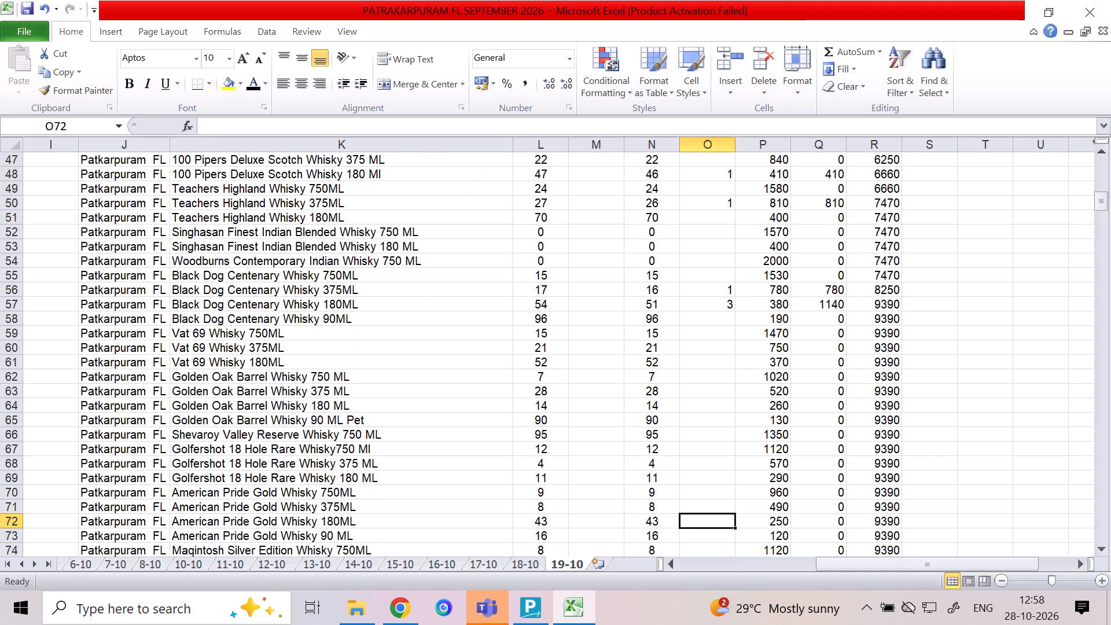
key("3")
key("Down")
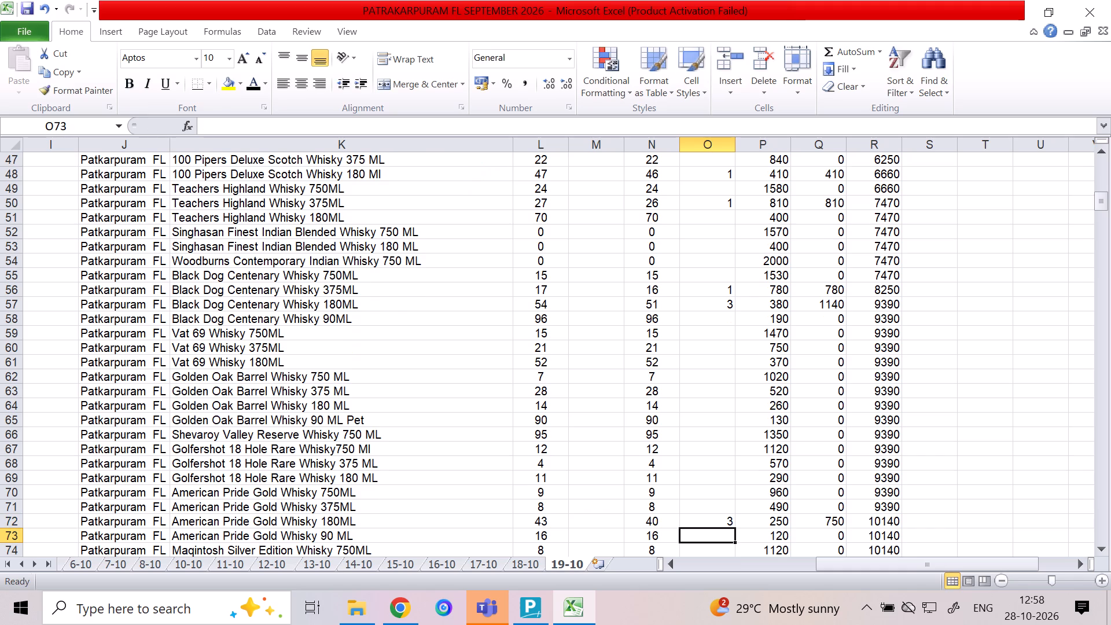
Enter C2 quantities of 2 for Blenders Pride Reserve Whisky 375ML and 5 for Blenders Pride Reserve Colletion 180 ML PET.
key("Down")
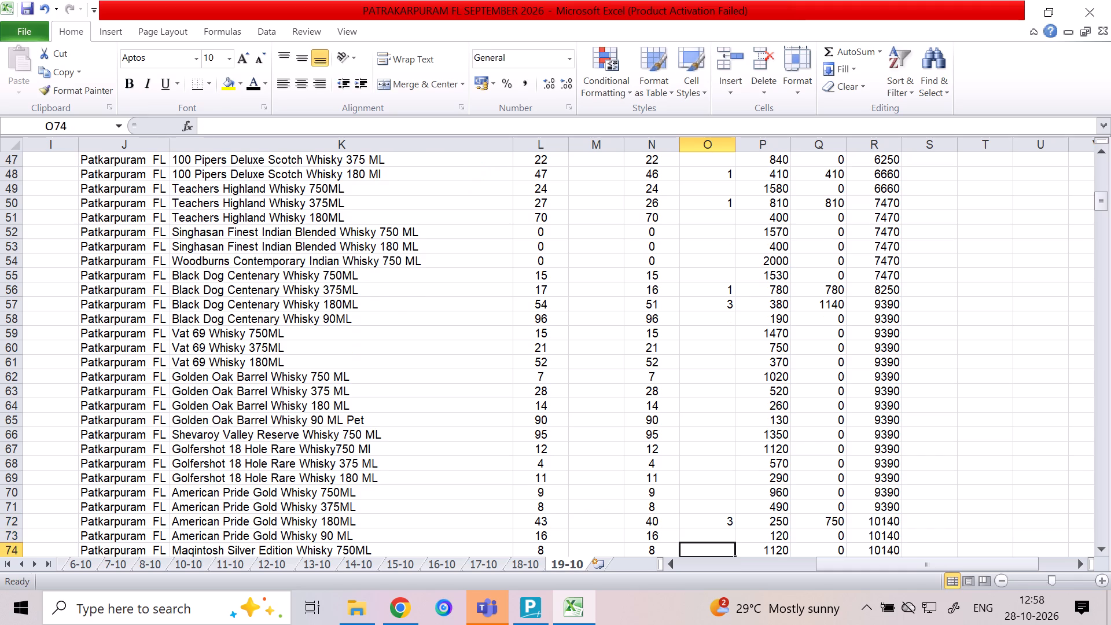
key("Down")
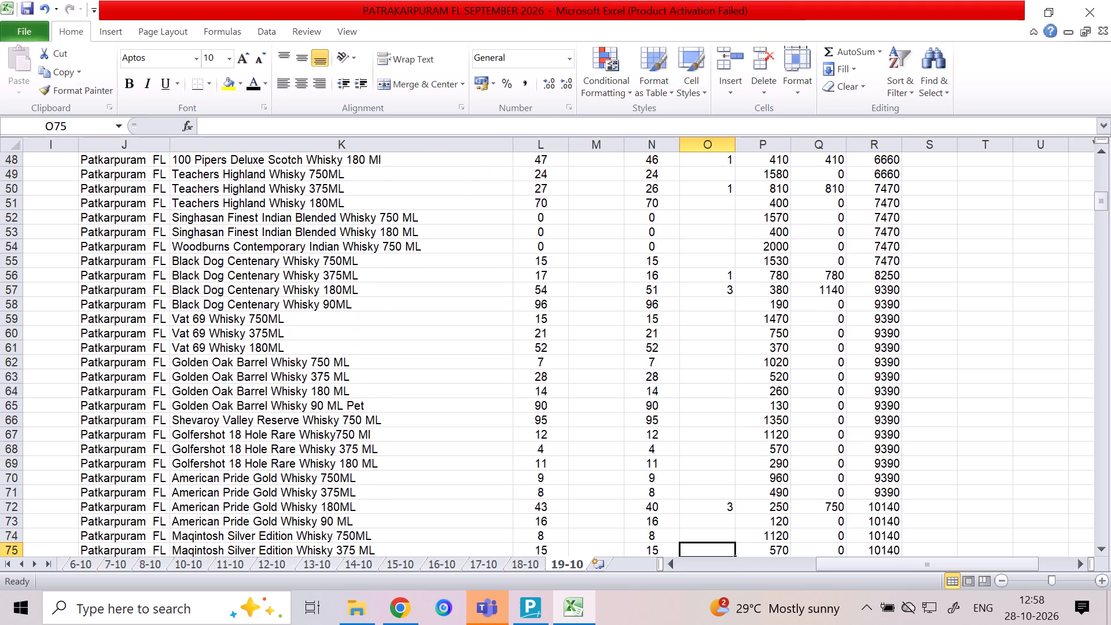
key("Down")
key("Down")
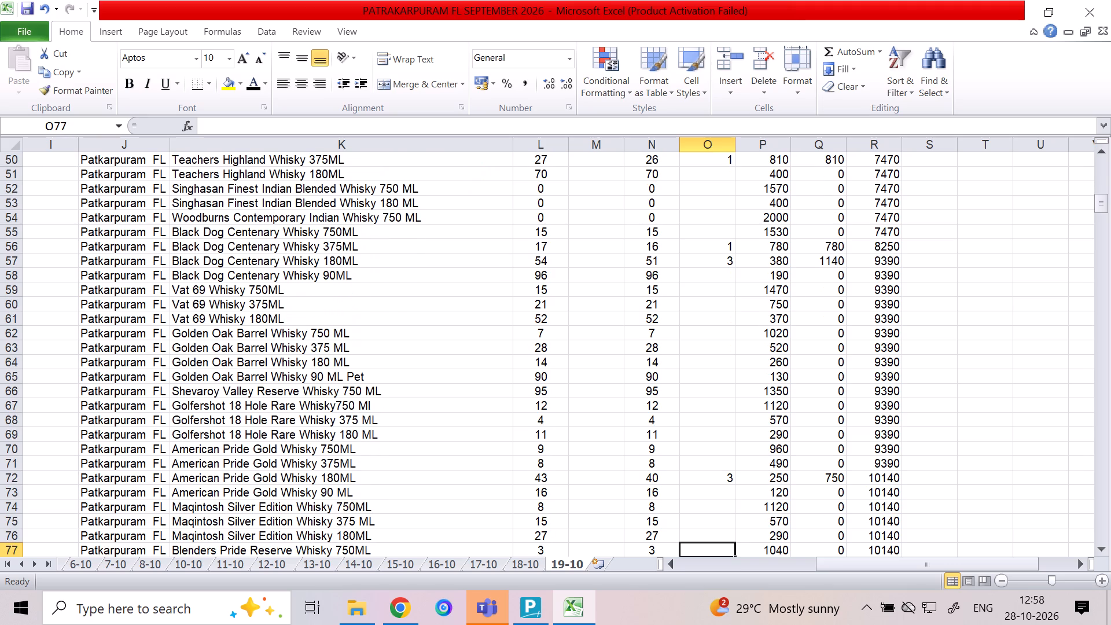
key("Down")
key("Down")
key("Up")
key("2")
key("Down")
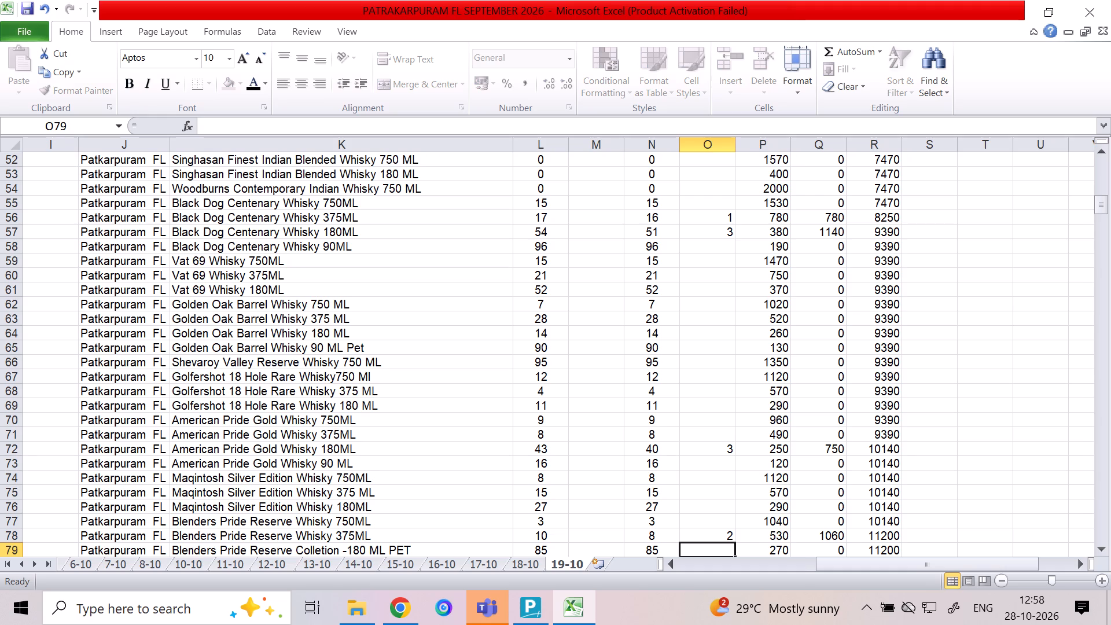
key("5")
key("Down")
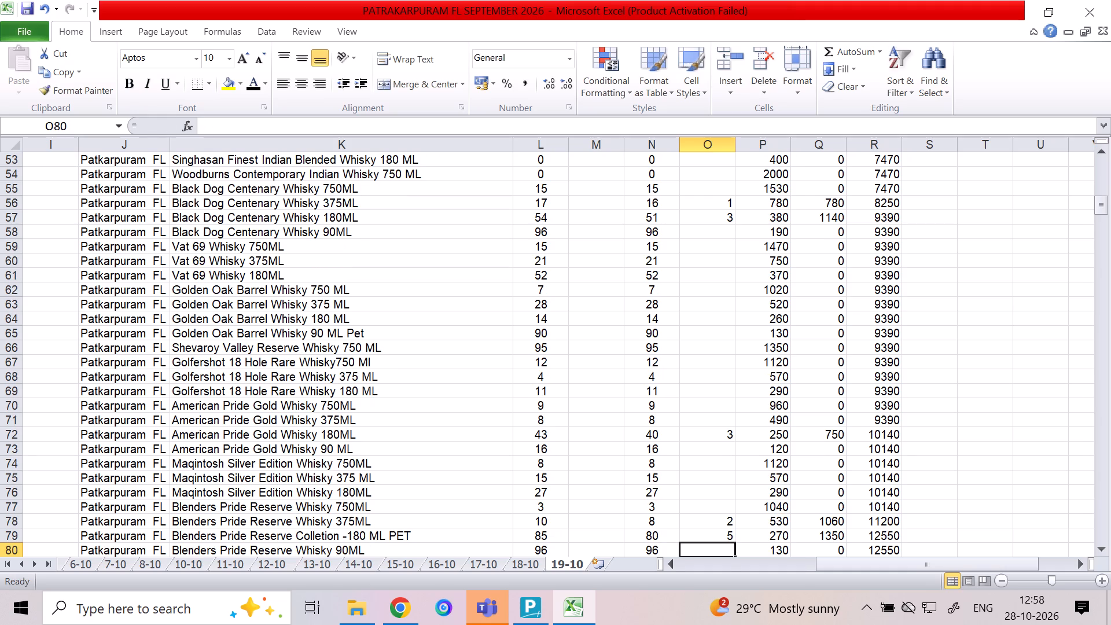
Enter C2 quantities for Rockford Reserve whisky: 4 for 750ML, 2 for 375ML, 8 for 180ML and 3 for 90 ML.
key("Down")
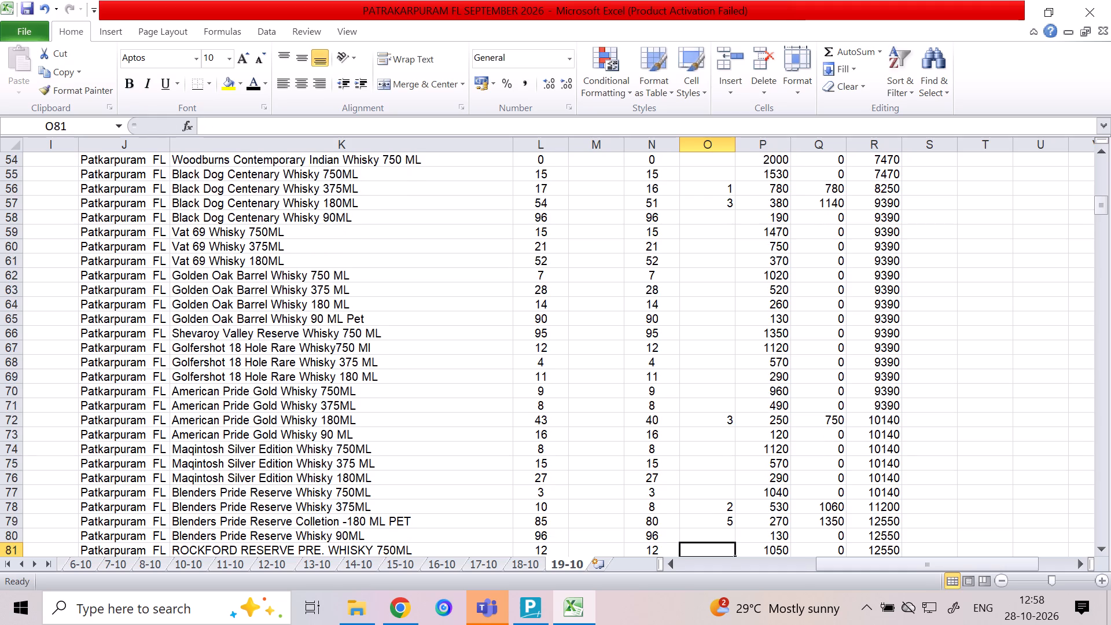
key("Down")
key("4")
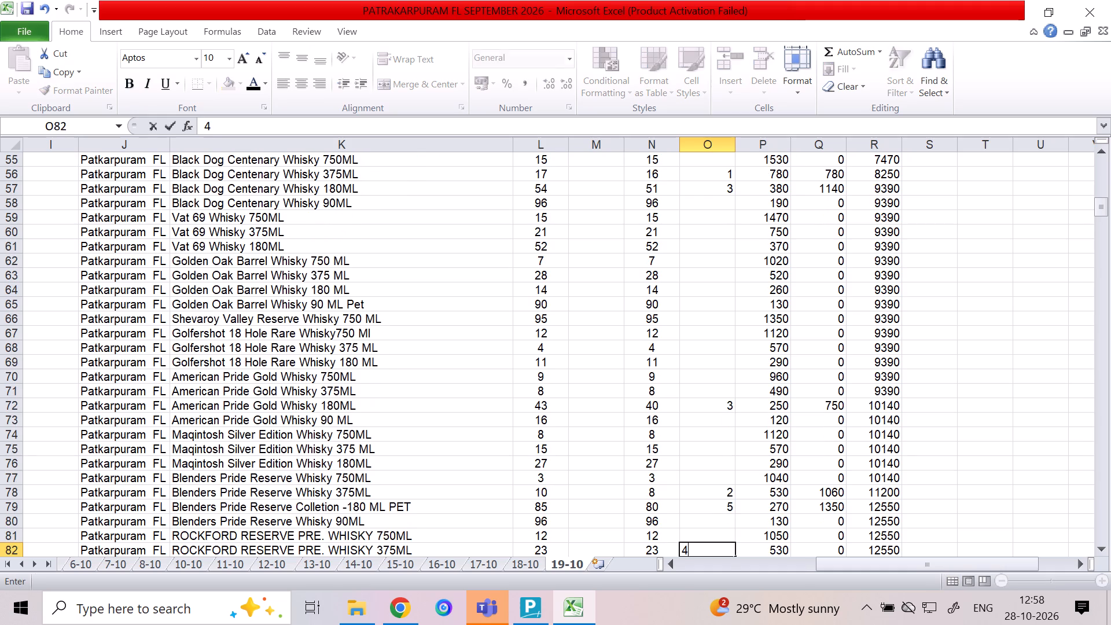
key("BackSpace")
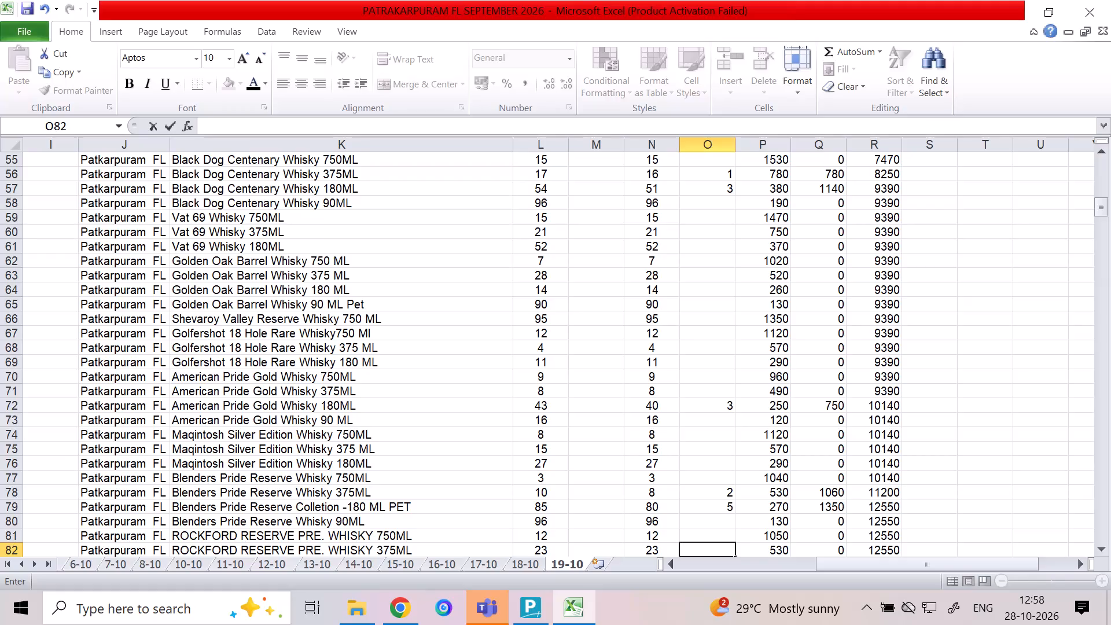
key("Up")
key("4")
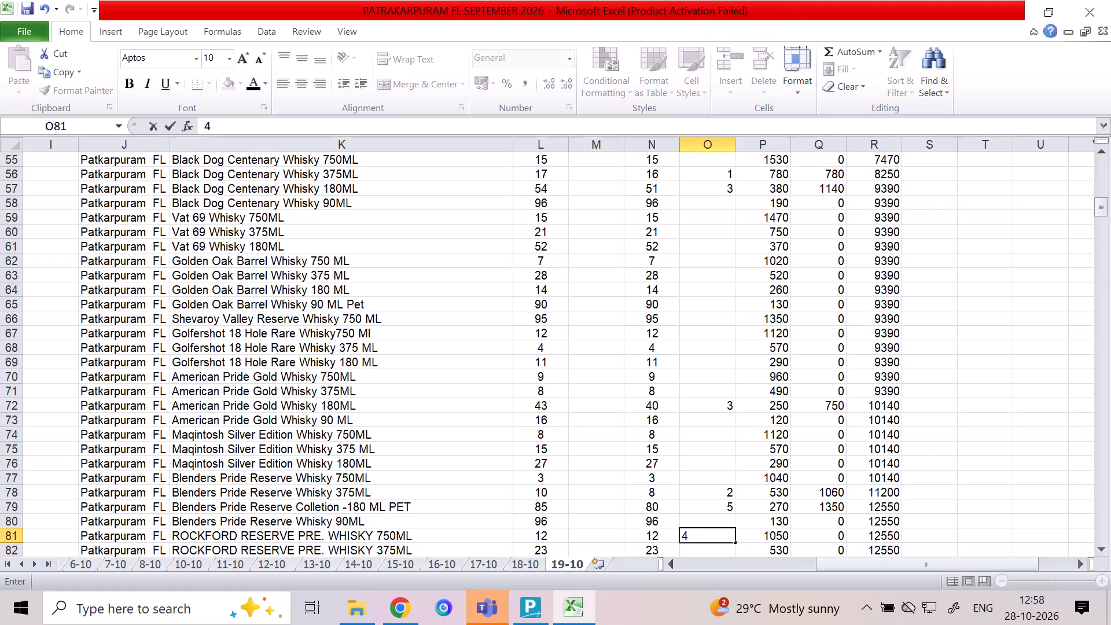
key("Down")
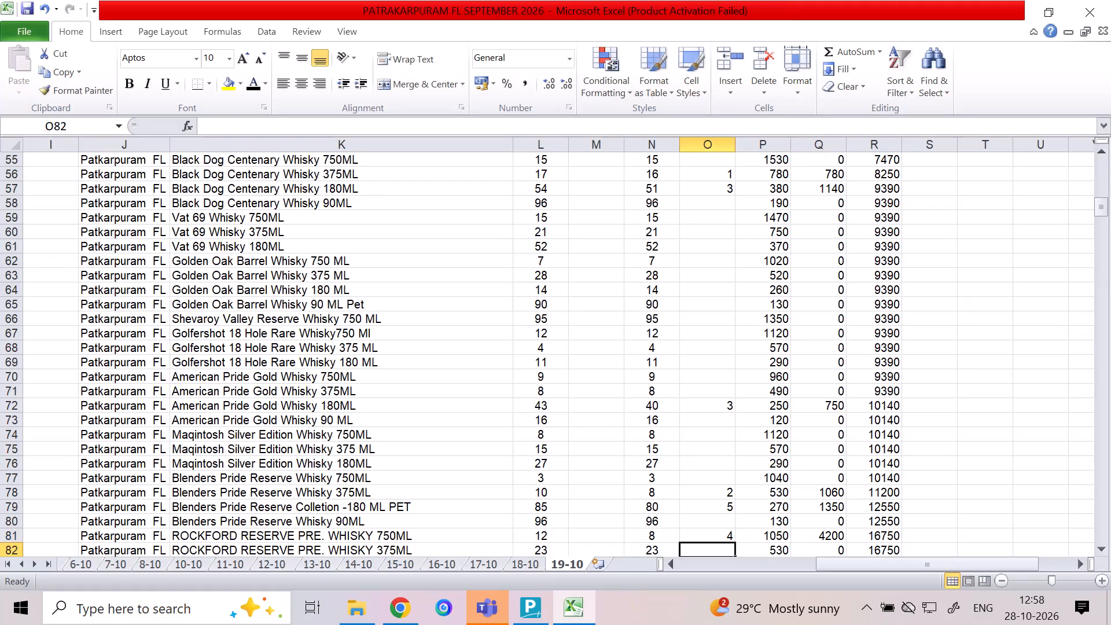
key("2")
key("Down")
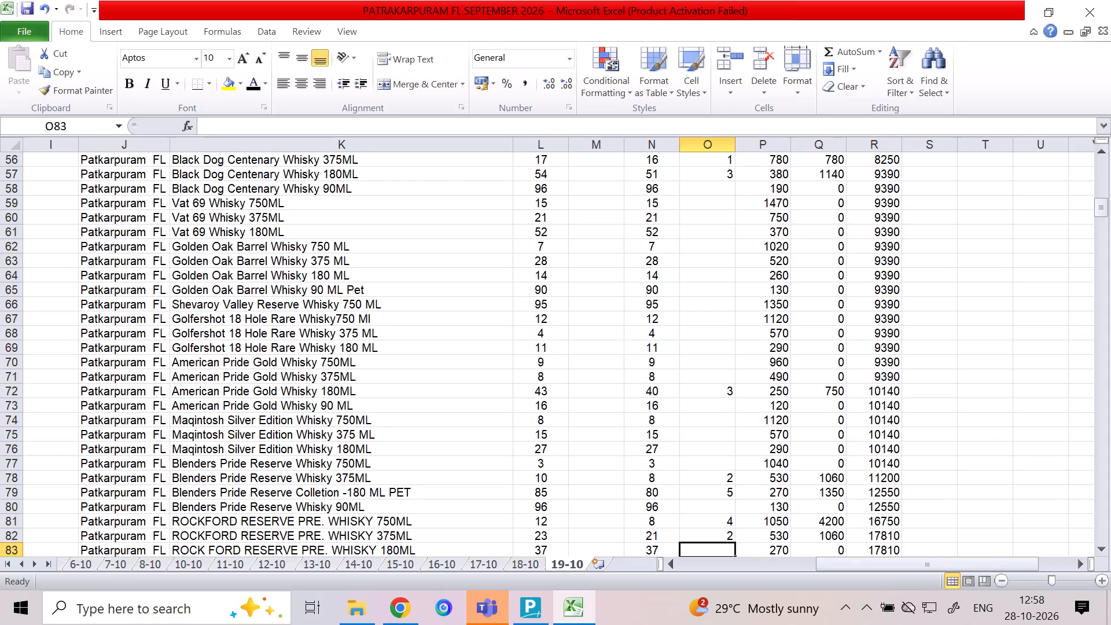
key("8")
key("Down")
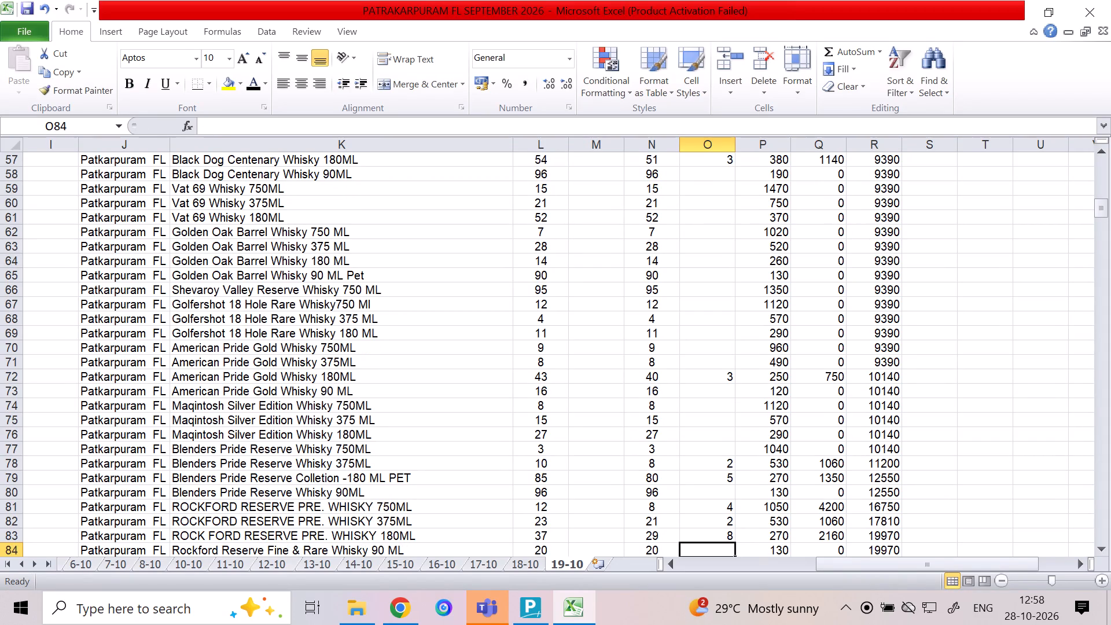
key("3")
key("Down")
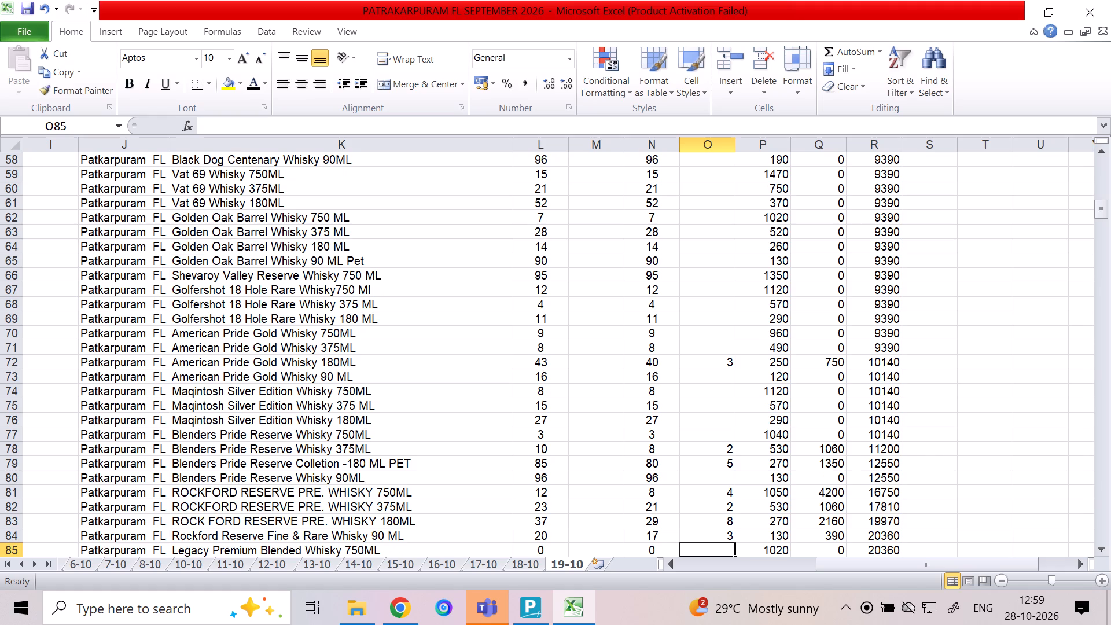
Enter C2 quantities of 1 for Antiquity Blue Premium Whisky 180ML and 3 for its 90 ML size.
key("Down")
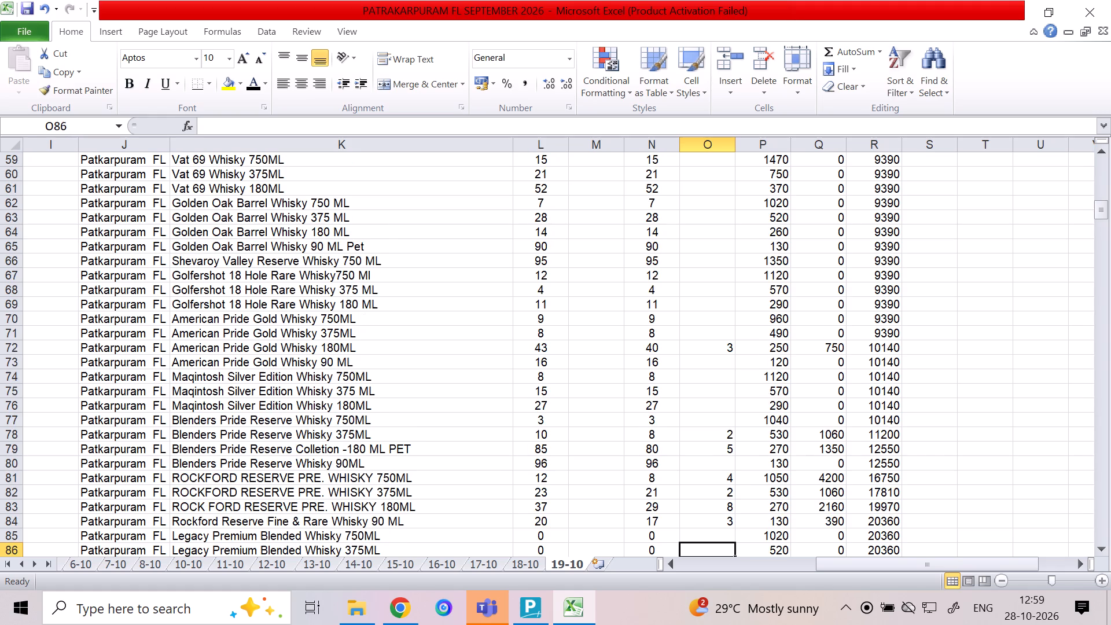
key("Down")
key("Down")
key("Down")
key("Down")
key("Down")
key("Down")
key("Down")
key("Down")
key("Down")
key("Down")
key("Up")
key("Up")
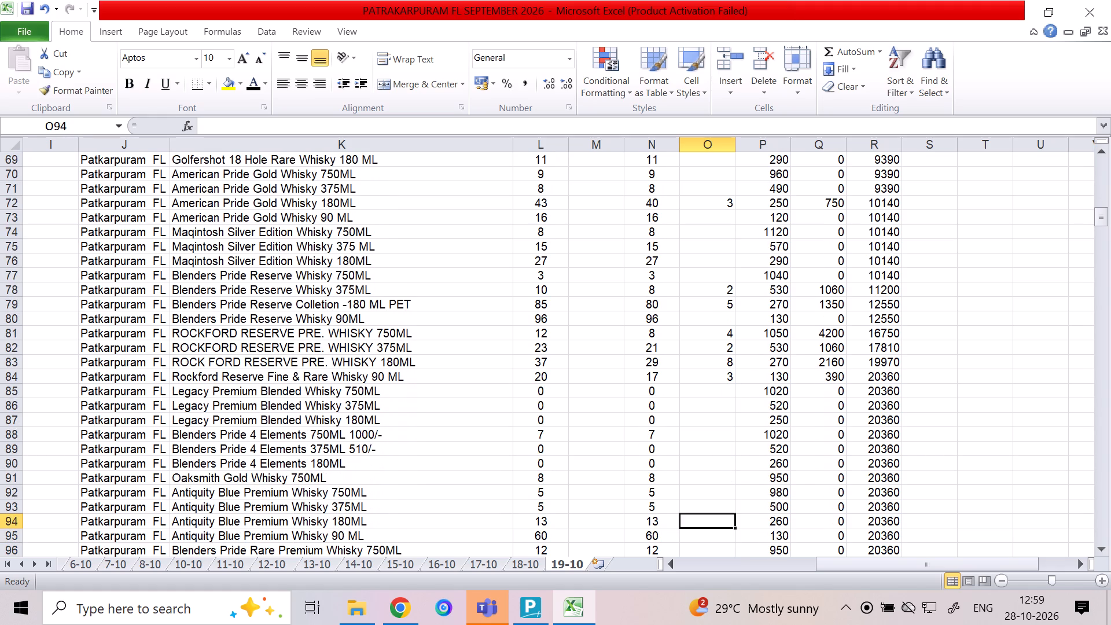
key("Up")
key("Down")
key("1")
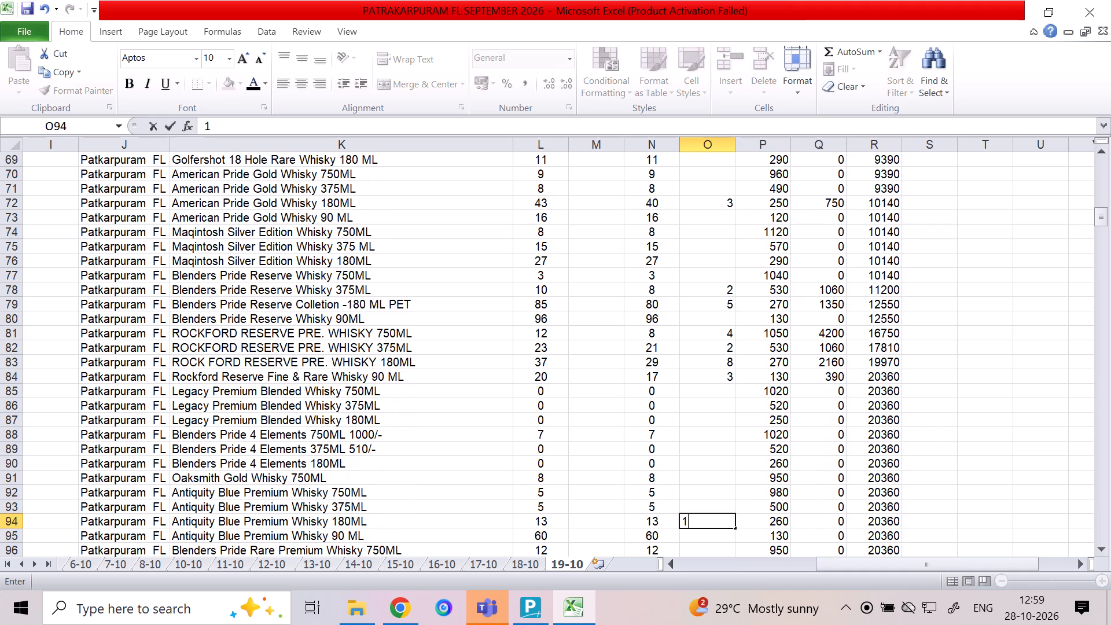
key("Down")
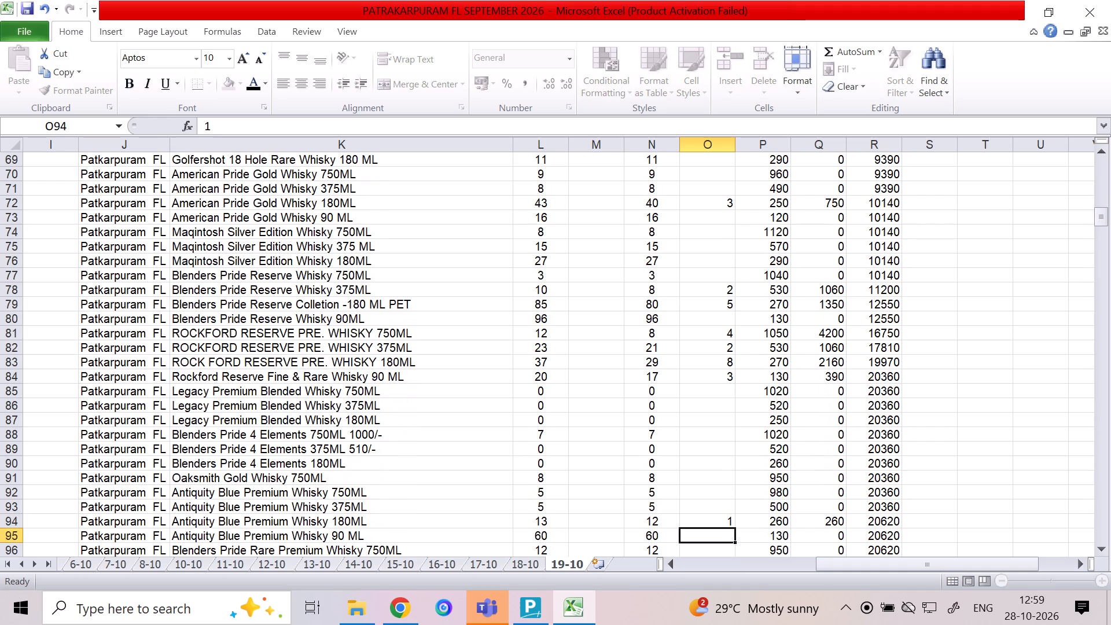
key("3")
key("Down")
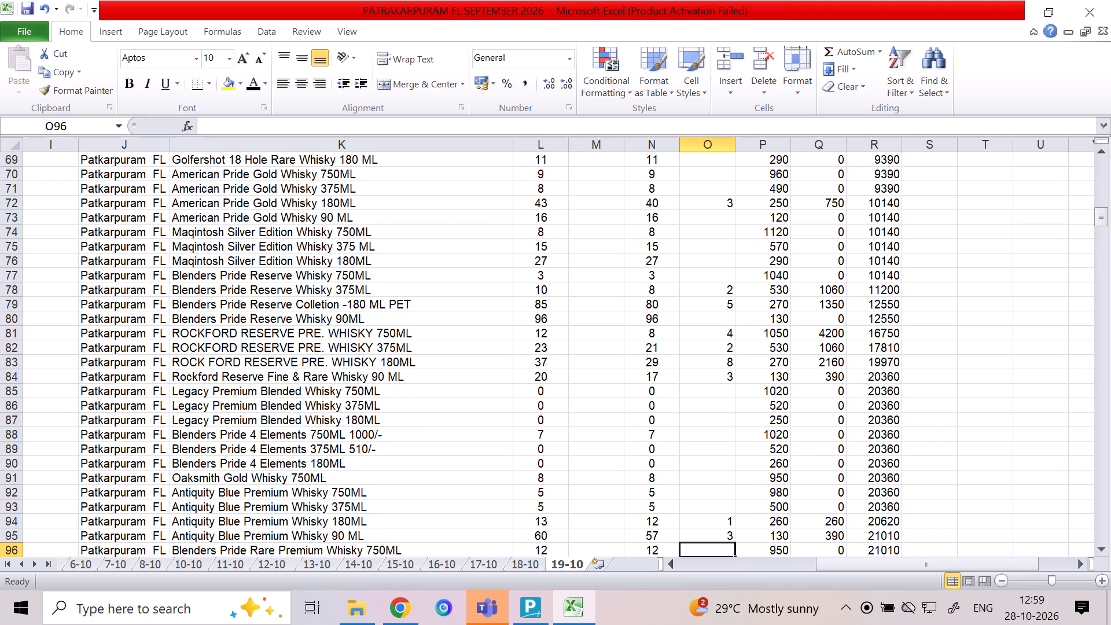
Enter a C2 quantity of 4 for both Blenders Pride Rare Premium Whisky 750ML and 375ML.
key("4")
key("Down")
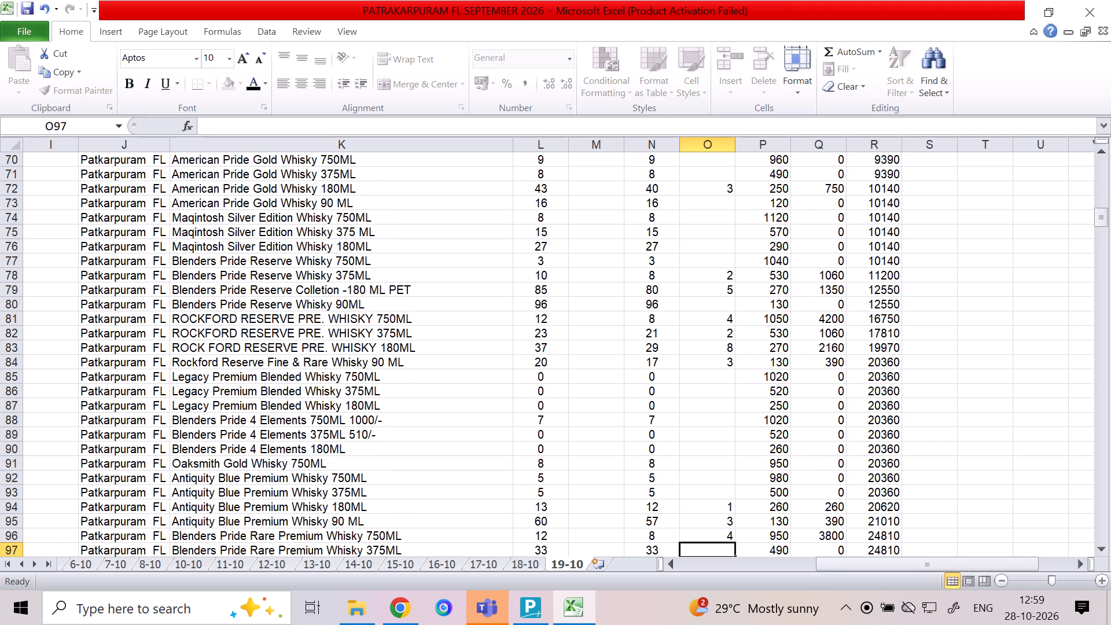
key("4")
key("Down")
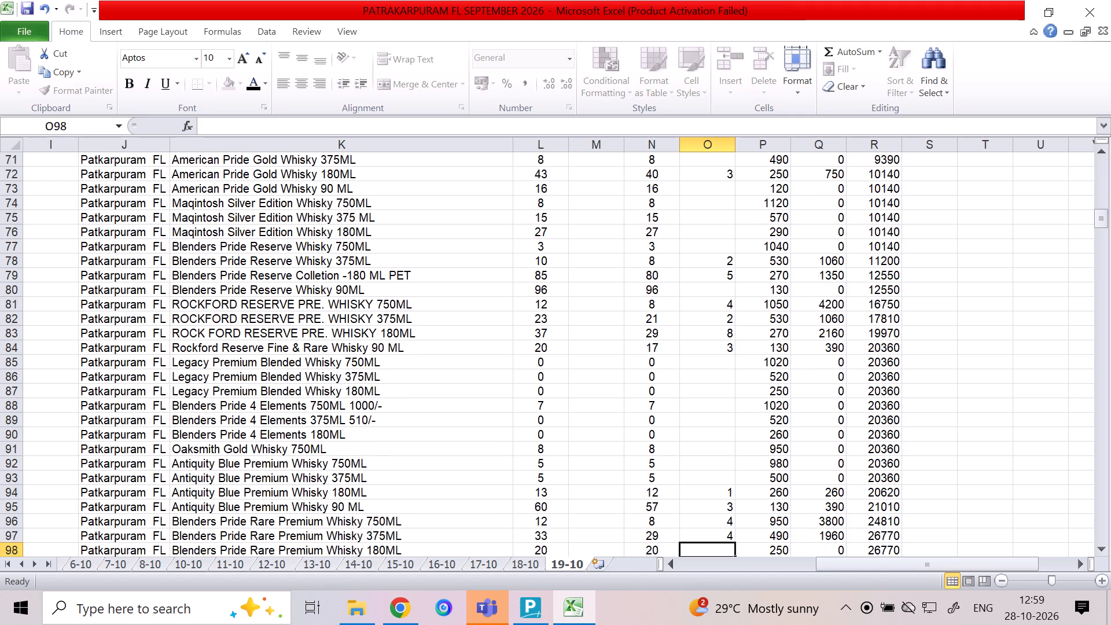
For Blenders Pride Rare Premium Whisky 180ML, enter 48 in column M and a C2 quantity of 14.
key("Left")
key("Left")
key("Right")
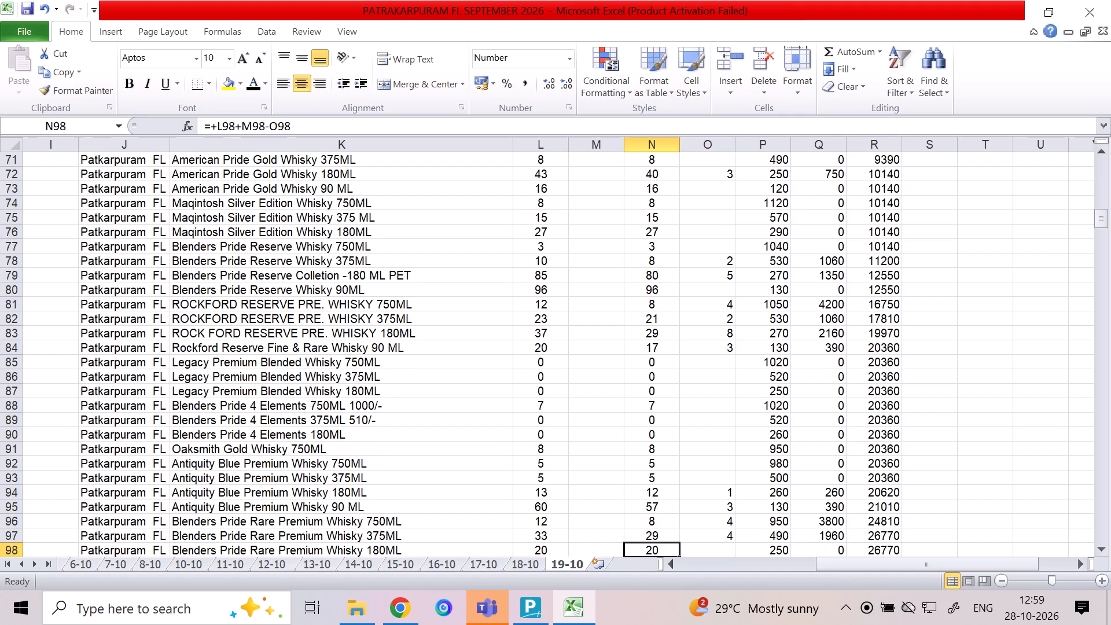
key("Left")
type("48")
key("Right")
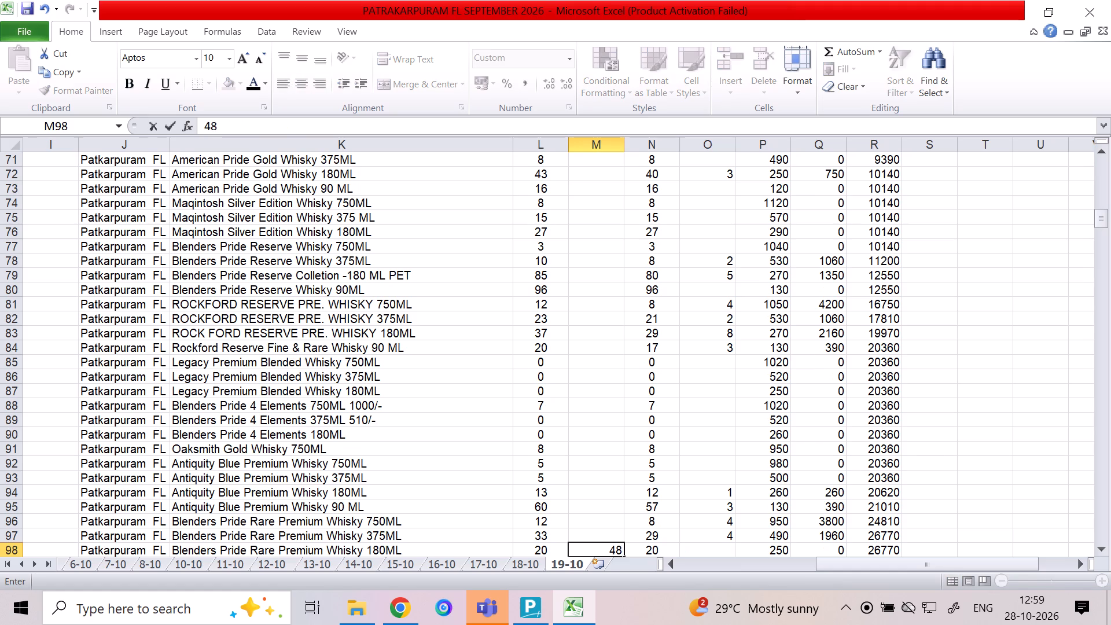
key("Right")
type("14")
key("Down")
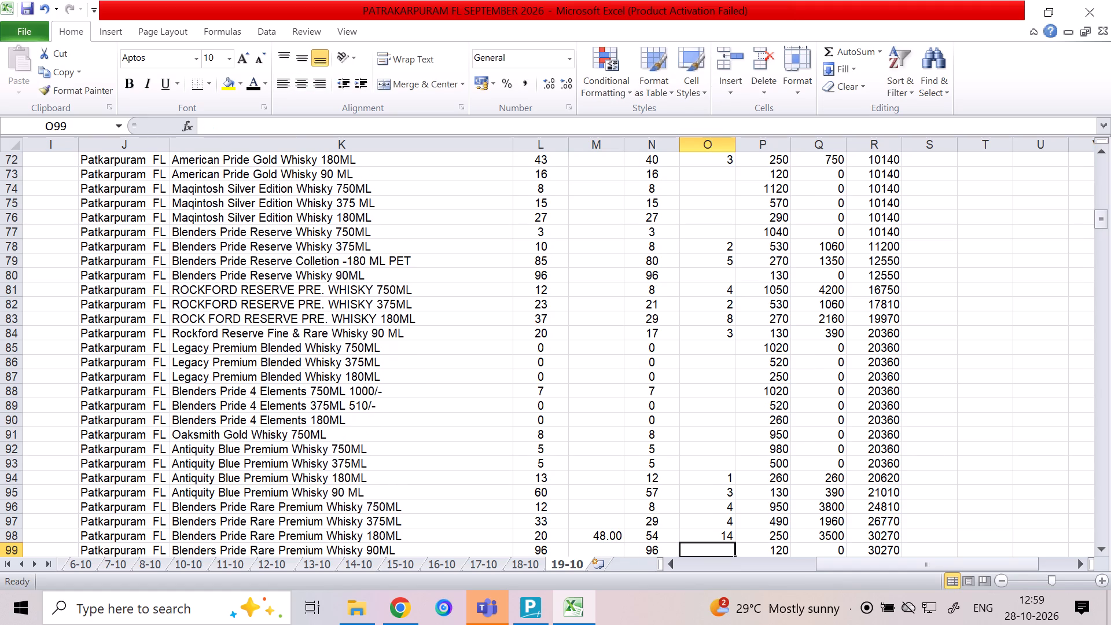
Enter C2 quantities of 1 for Signature Premier Grain Whisky 375ML and 2 for its 180ML size.
key("Down")
key("Down")
key("Down")
key("Down")
key("Down")
key("Up")
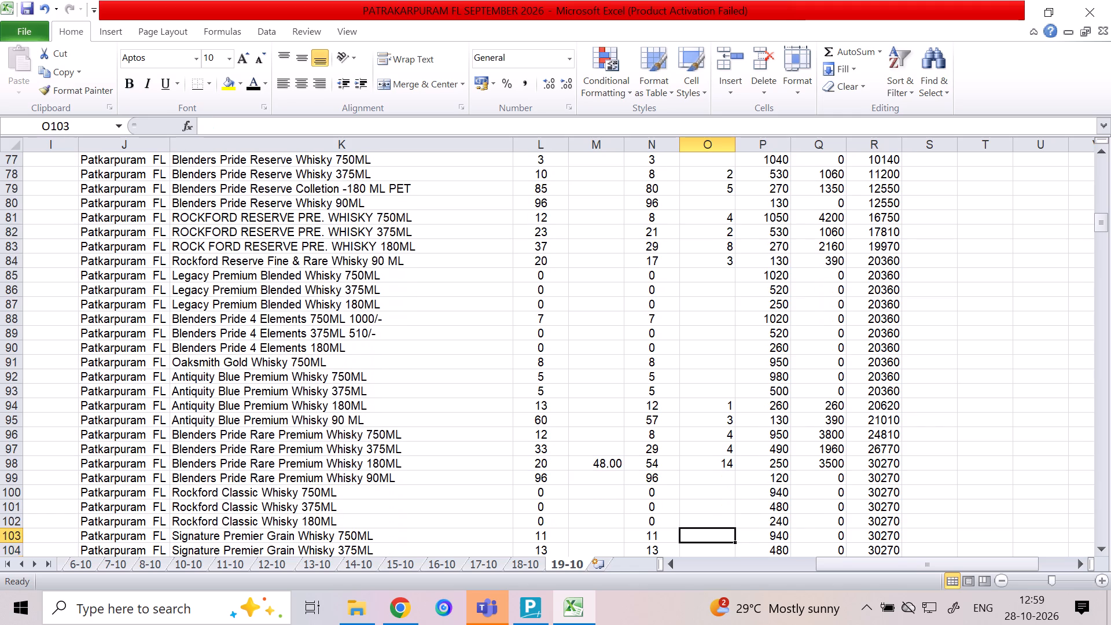
key("Down")
key("1")
key("Down")
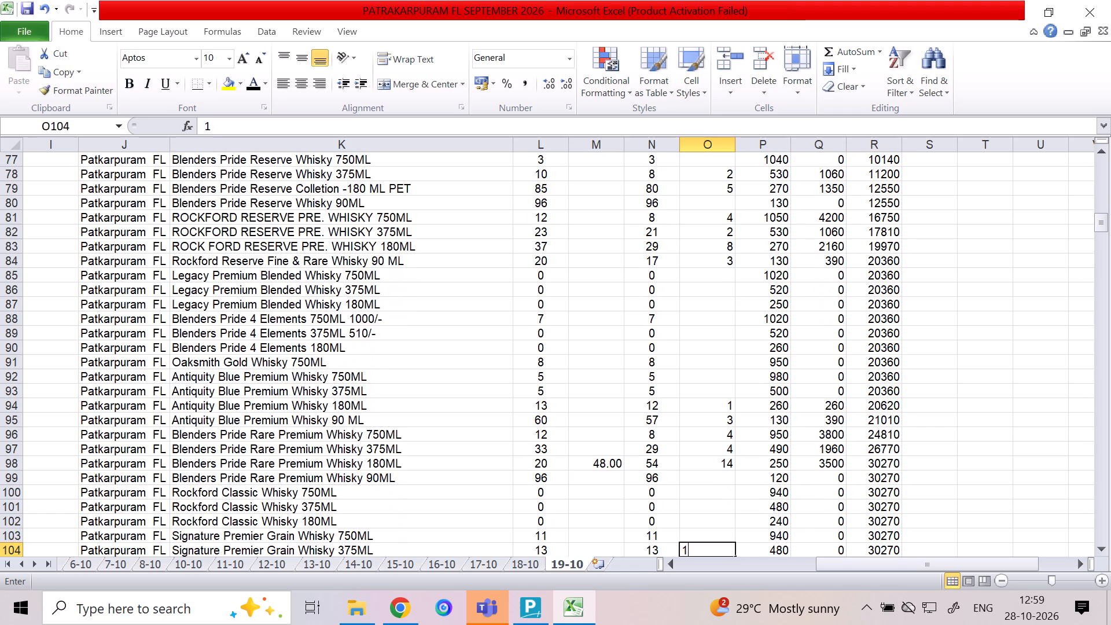
key("3")
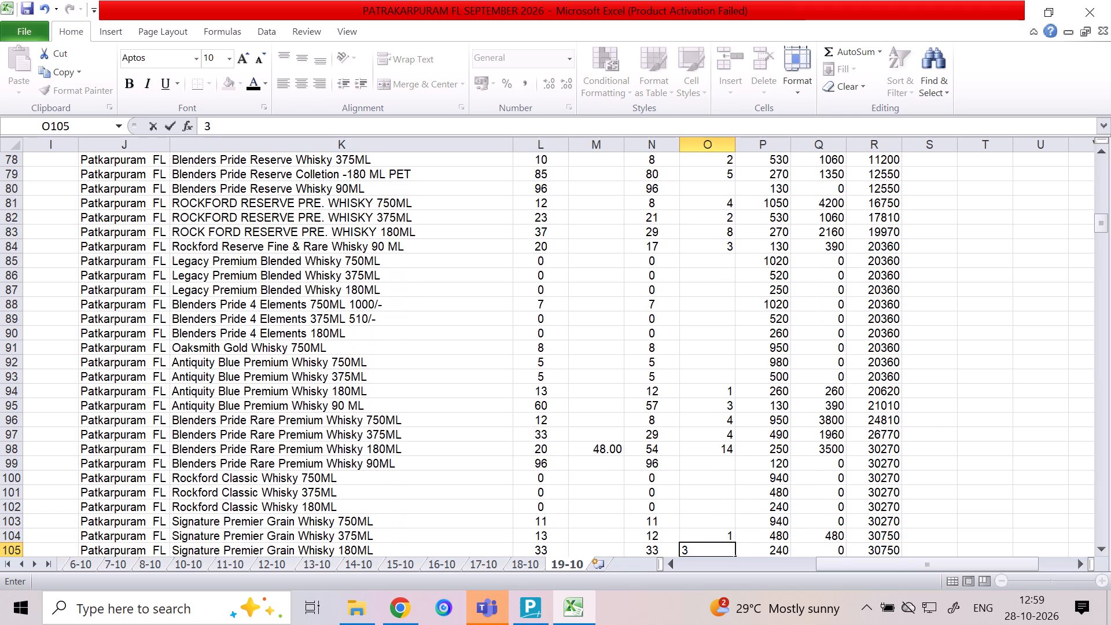
key("BackSpace")
key("2")
key("Down")
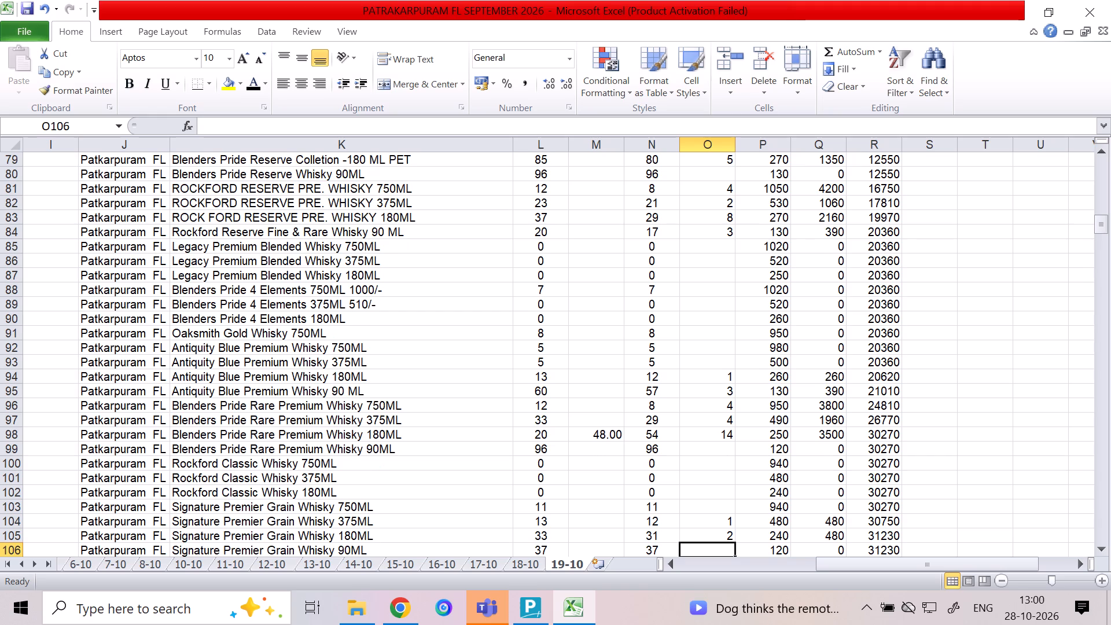
Enter a C2 quantity of 2 for Golfershot Select Oak Barrel Whisky 180ML PET.
key("Down")
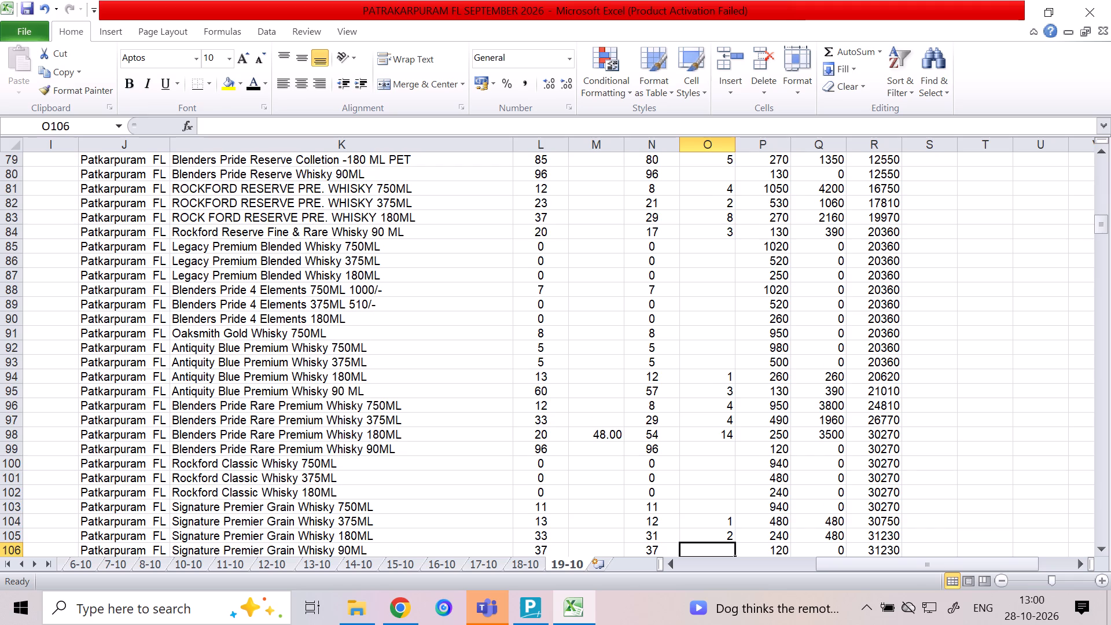
key("Down")
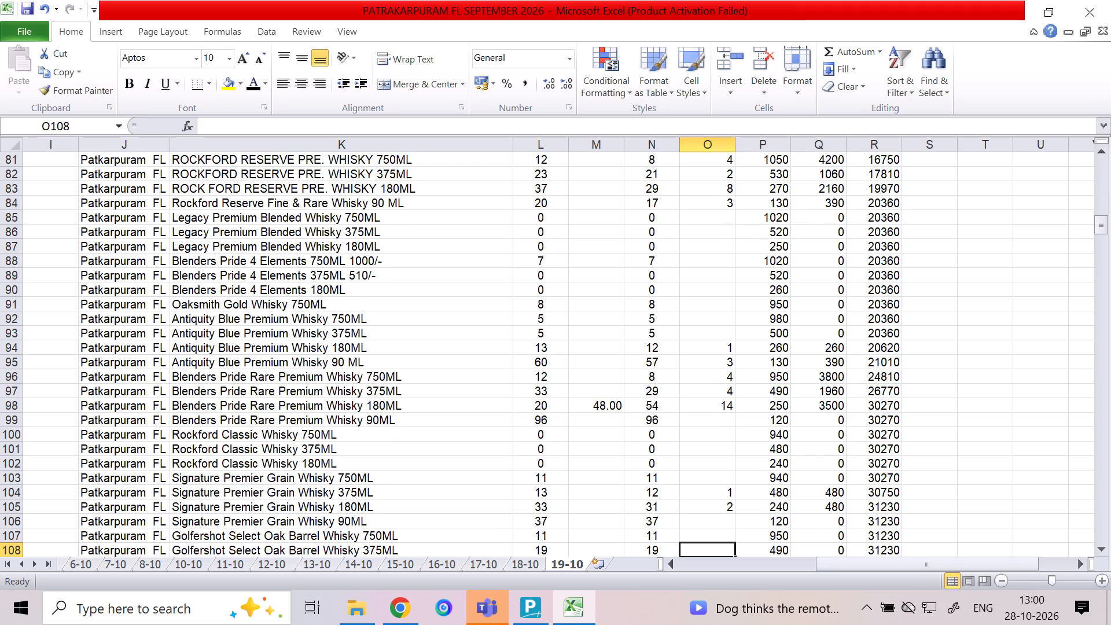
key("Down")
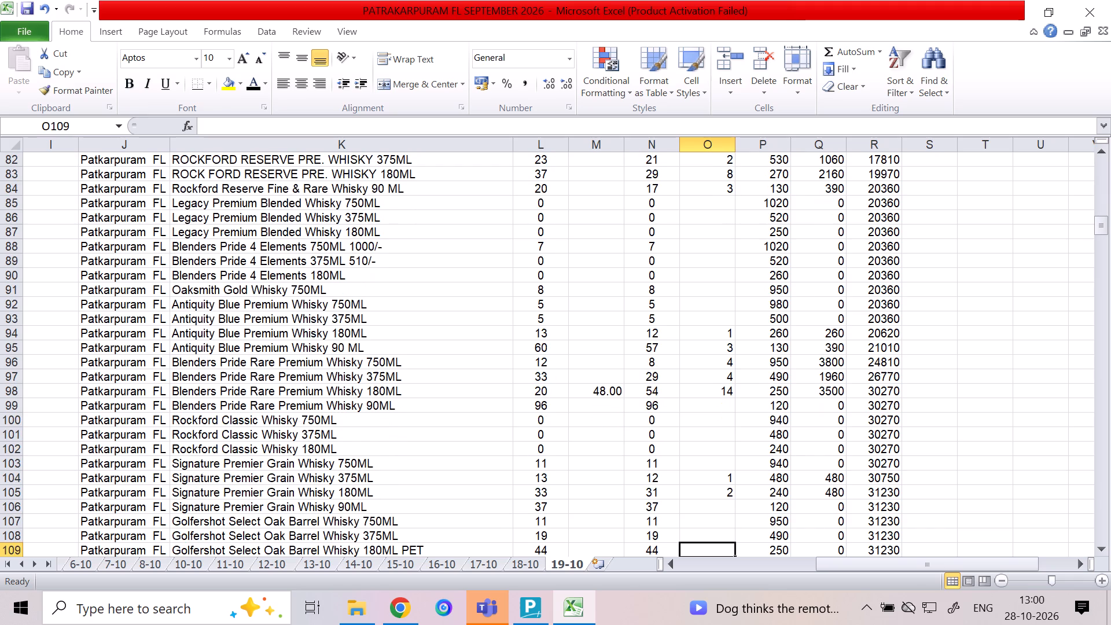
key("2")
key("Down")
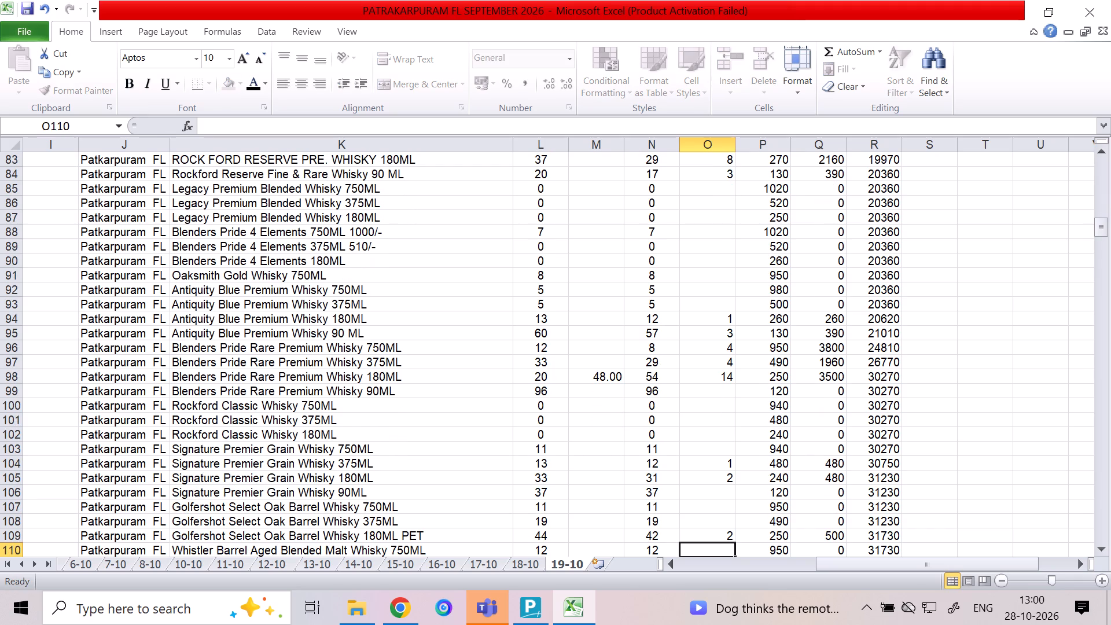
Enter a C2 quantity of 1 for Whistler Barrel Aged Blended Malt Whisky 90 ML.
key("Down")
key("Down")
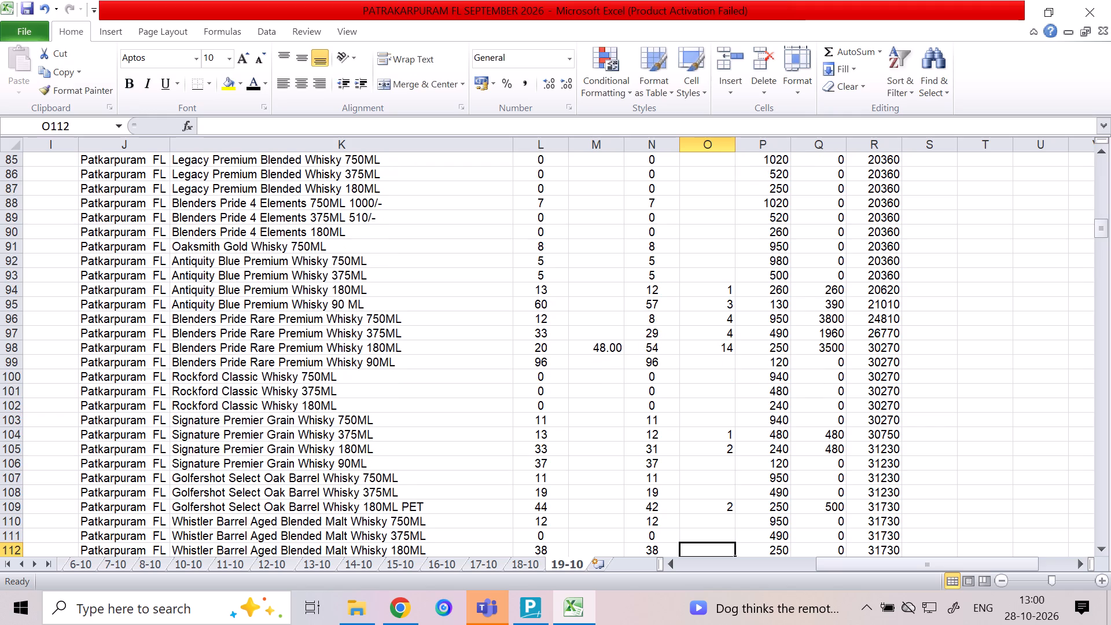
key("Down")
key("Down")
key("Down")
key("Down")
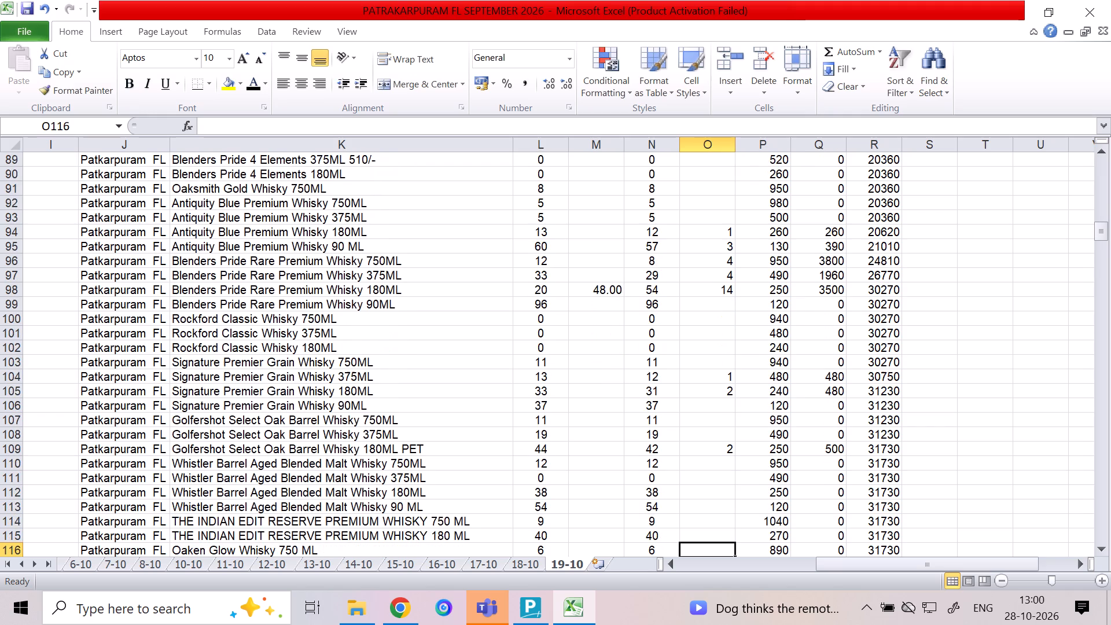
key("Down")
key("Down")
key("Down")
key("Down")
key("Down")
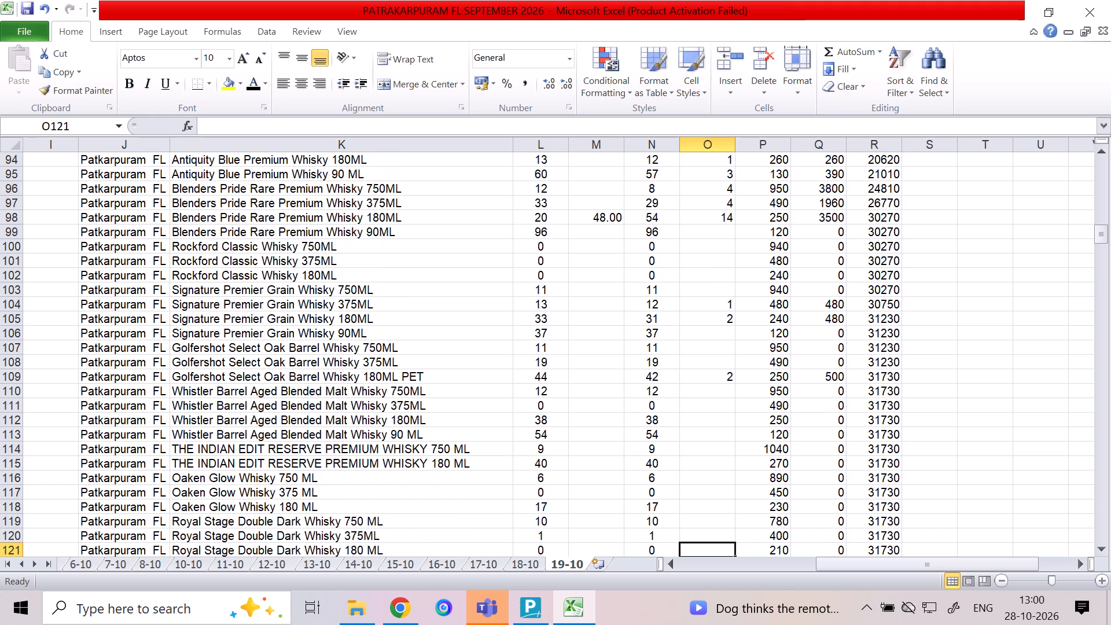
key("Up")
key("Up")
key("Up")
key("Up")
key("Up")
key("Up")
key("Up")
key("Up")
key("Up")
key("Up")
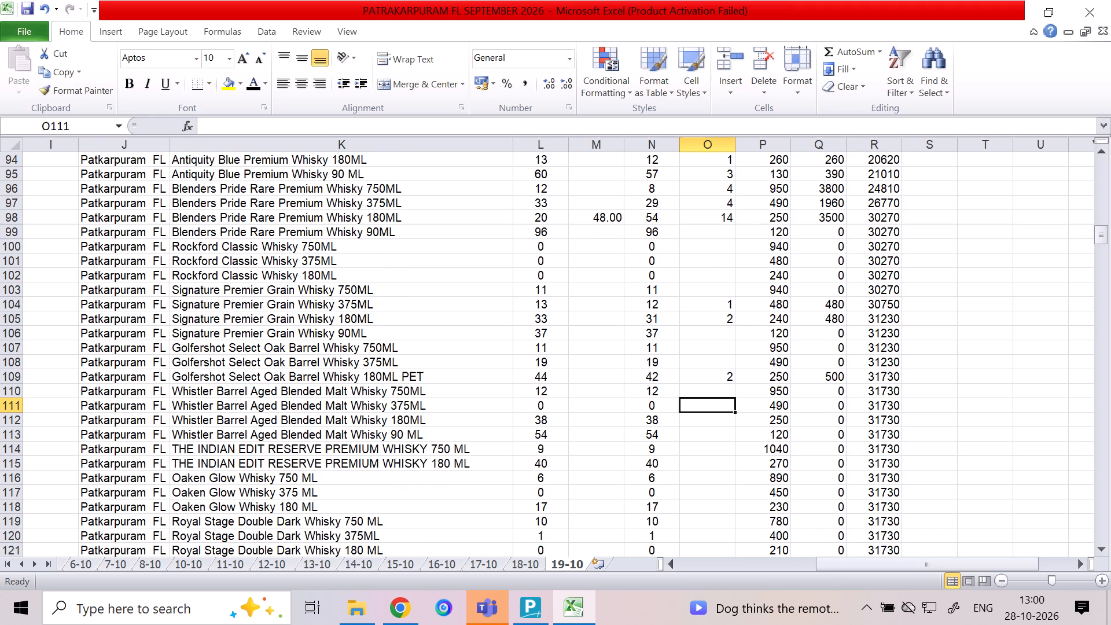
key("Down")
key("Down")
key("1")
key("Down")
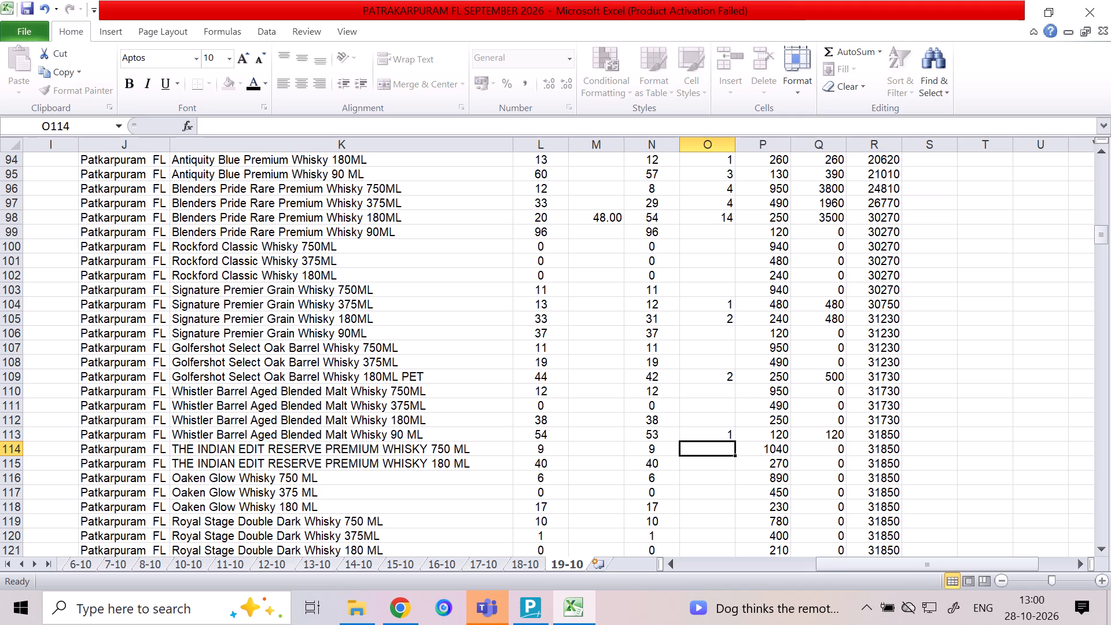
Enter 24 in column M for Whistler Barrel Aged Blended Malt Whisky 375ML.
key("Up")
key("Up")
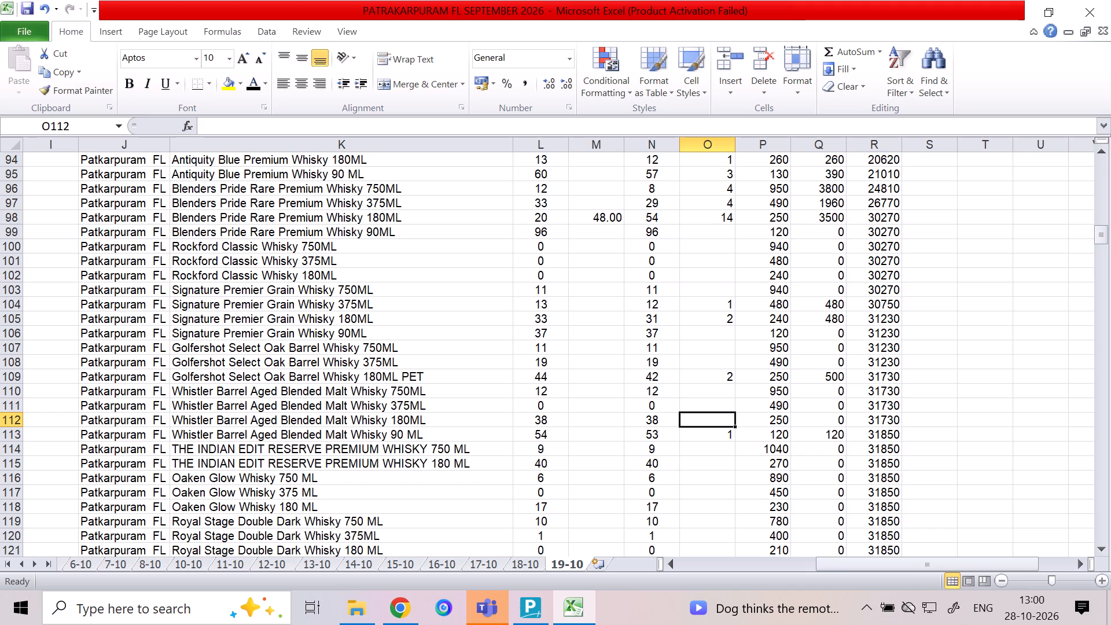
key("Up")
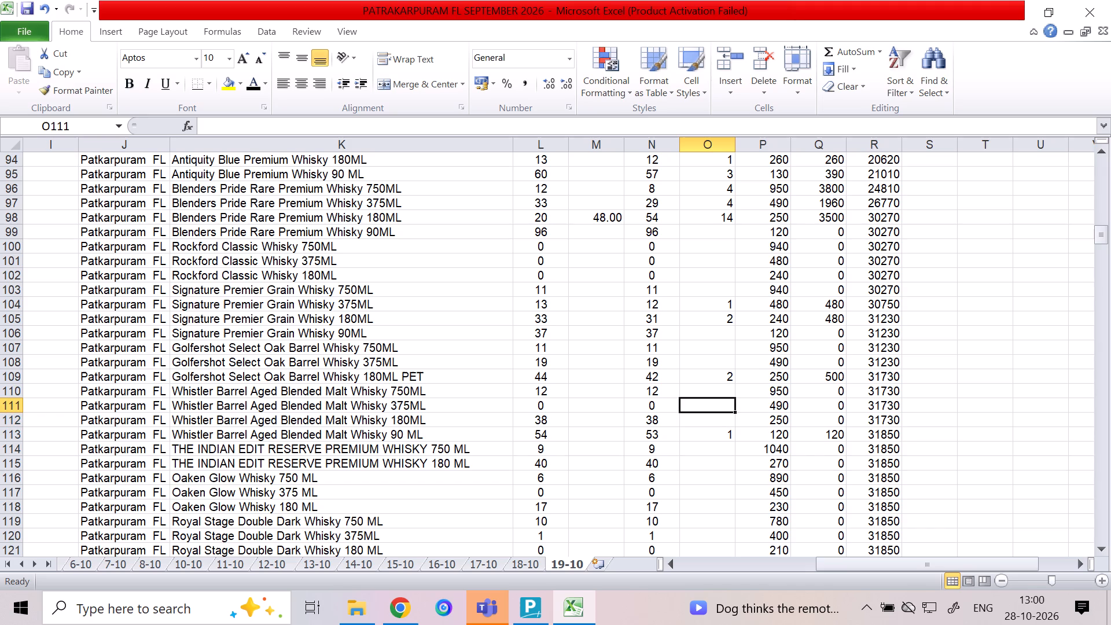
key("Down")
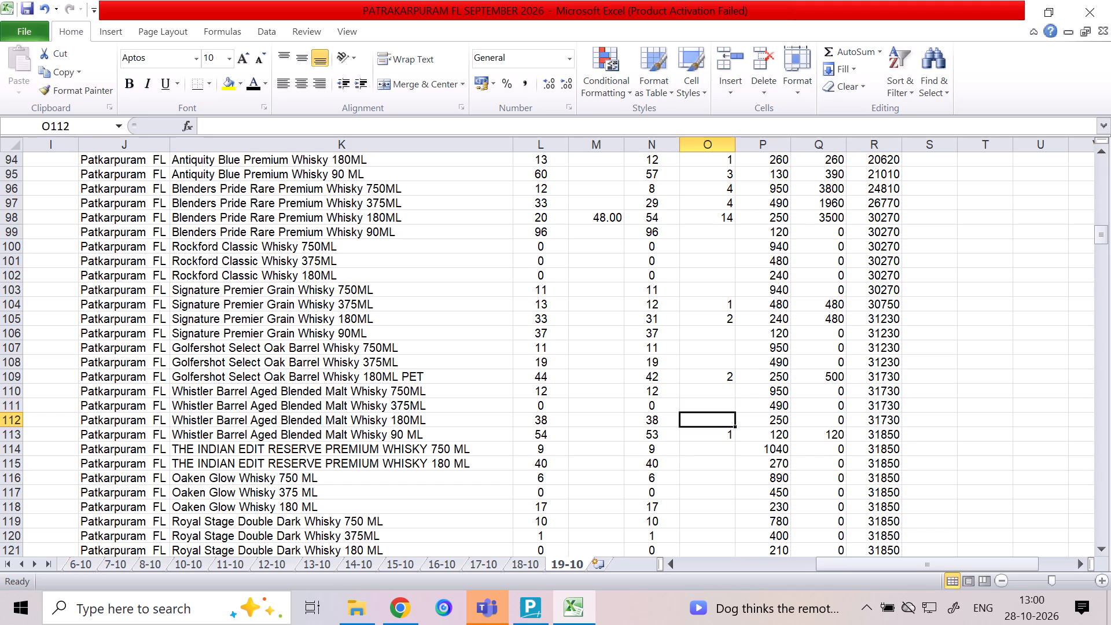
key("Left")
key("Left")
key("Left")
key("Up")
key("Left")
key("Left")
key("Right")
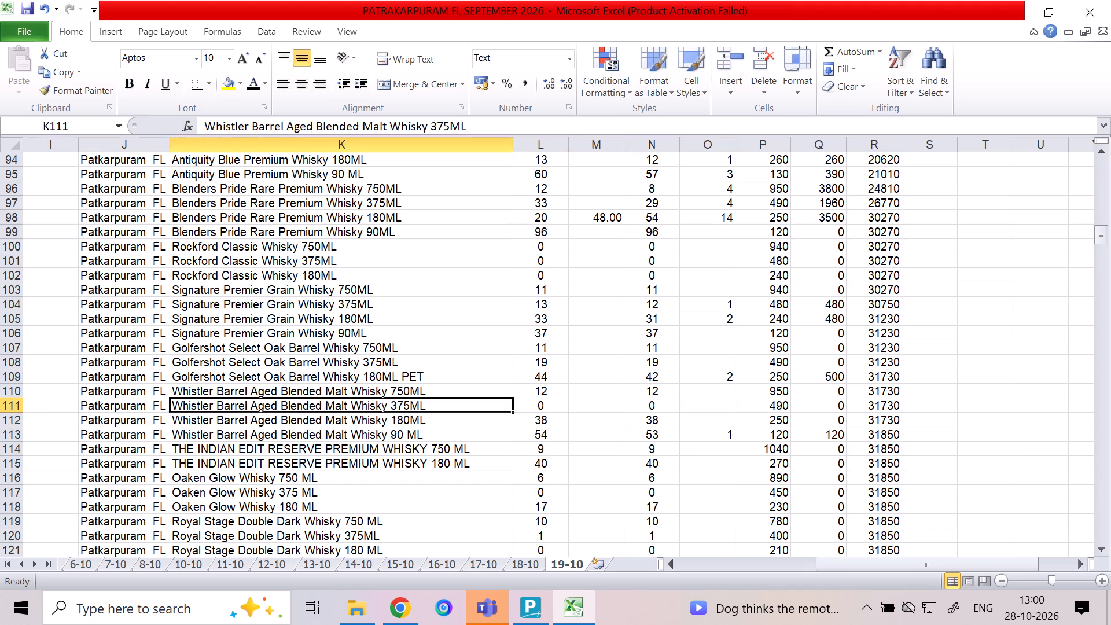
key("Right")
key("Right")
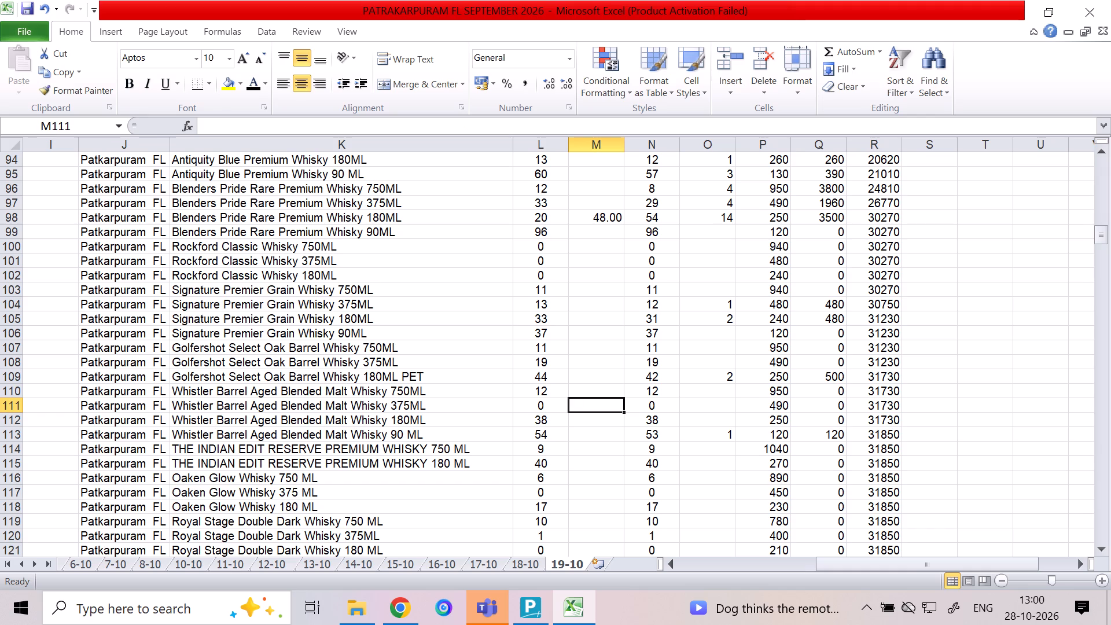
type("24")
key("Down")
key("Up")
key("Right")
key("Right")
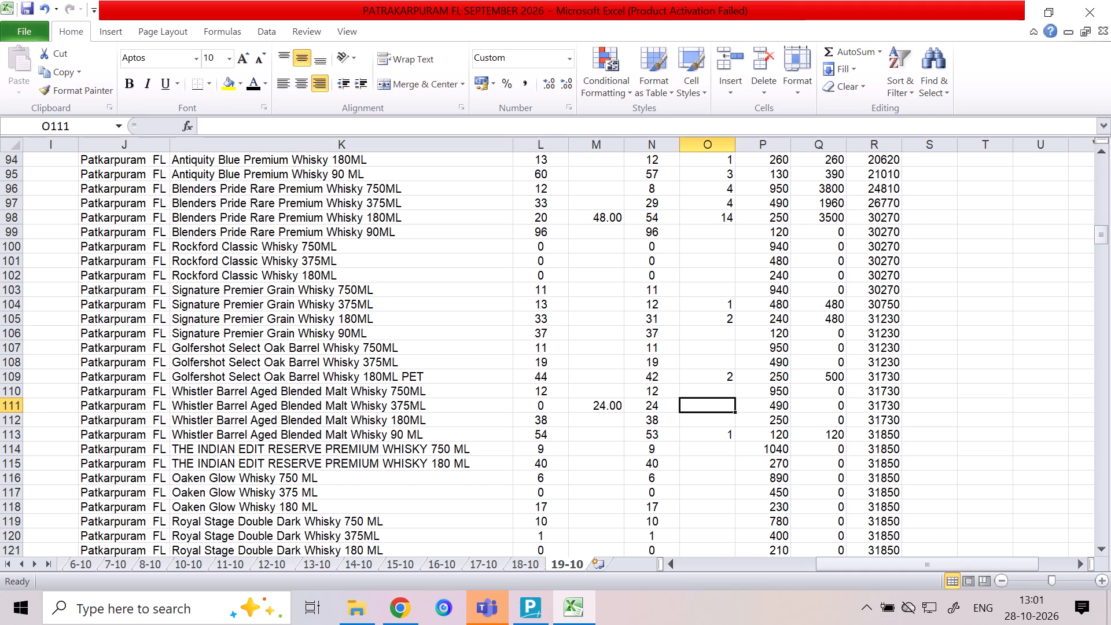
Enter a C2 quantity of 1 for both The Indian Edit Reserve Premium Whisky 750 ML and 180 ML.
key("Down")
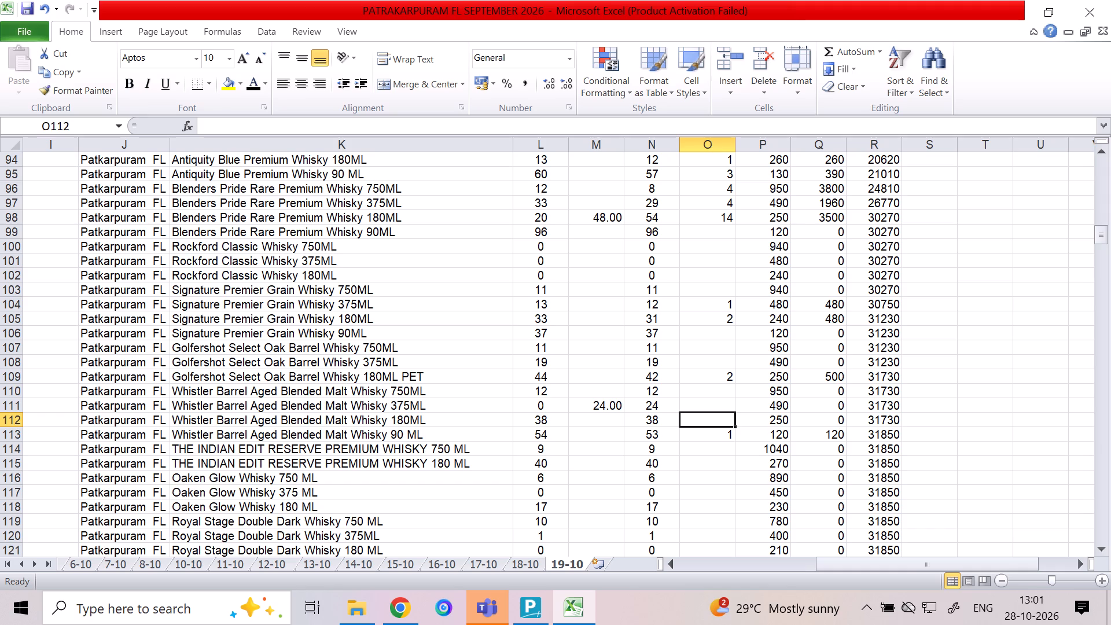
key("Up")
key("Up")
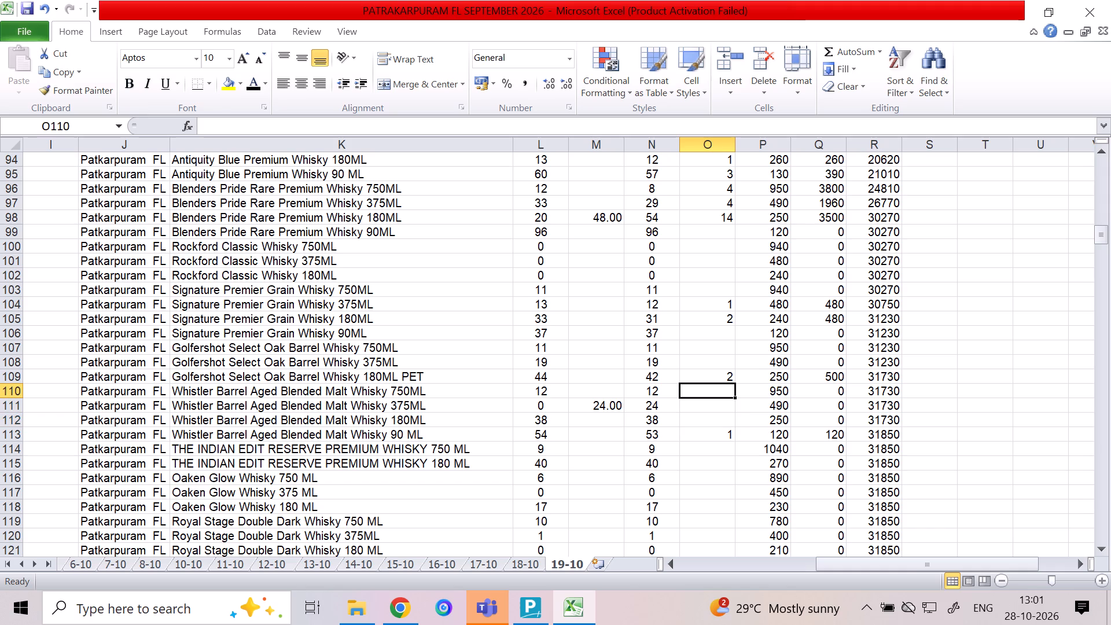
key("Down")
key("Down")
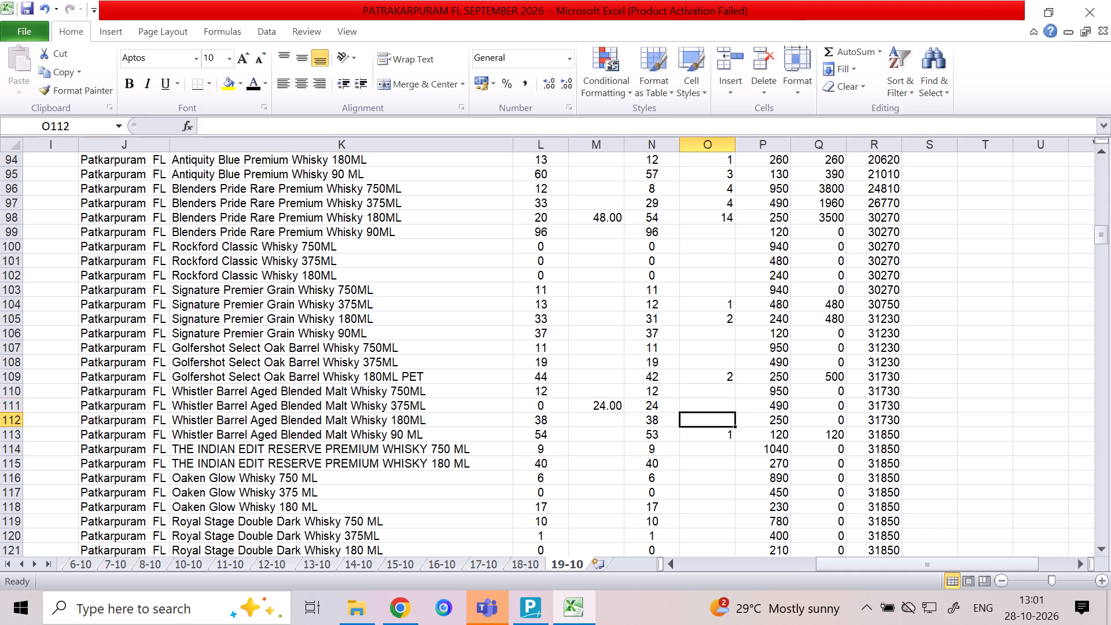
key("Down")
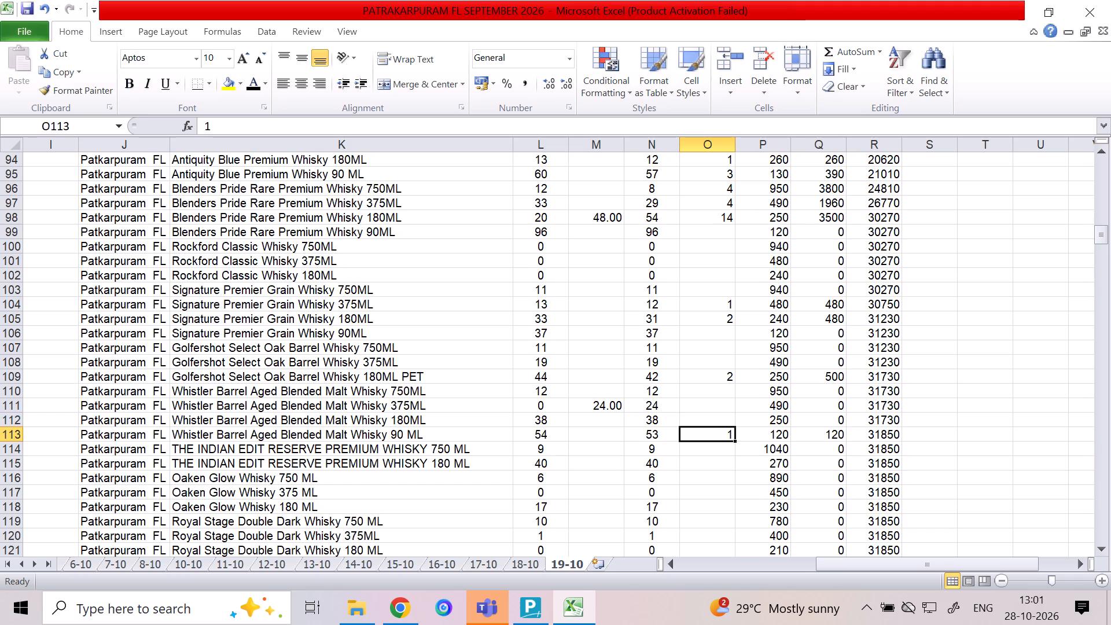
key("Down")
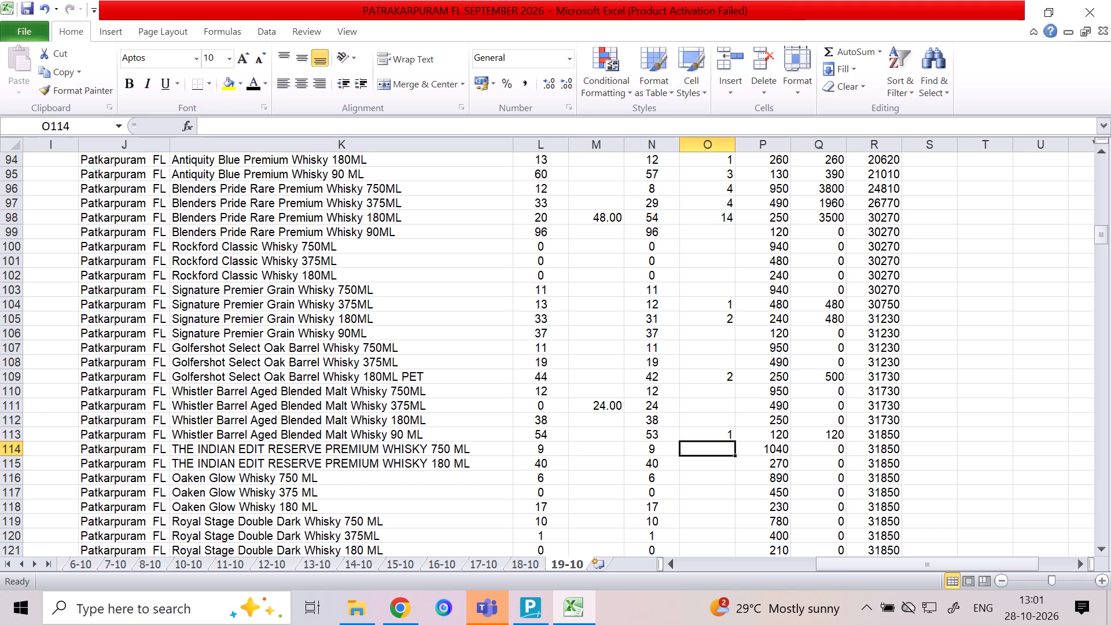
key("1")
key("Down")
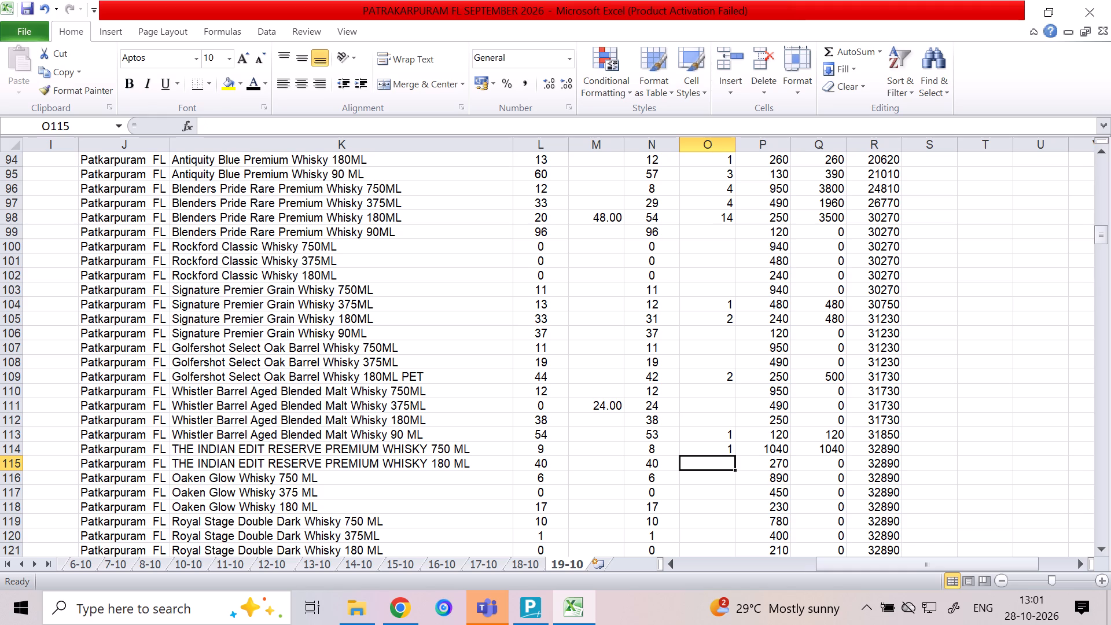
key("1")
key("Down")
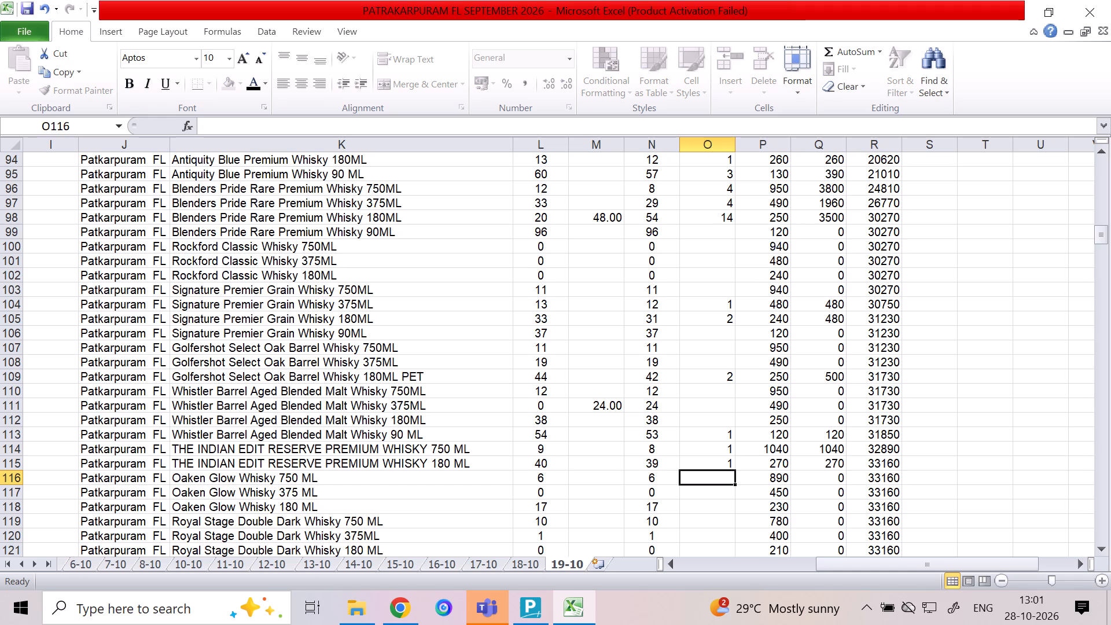
Enter a C2 quantity of 1 for Royal Stag Barrel Select Whisky 180 ML.
key("Down")
key("Down")
key("Down")
key("Down")
key("Down")
key("Down")
key("Down")
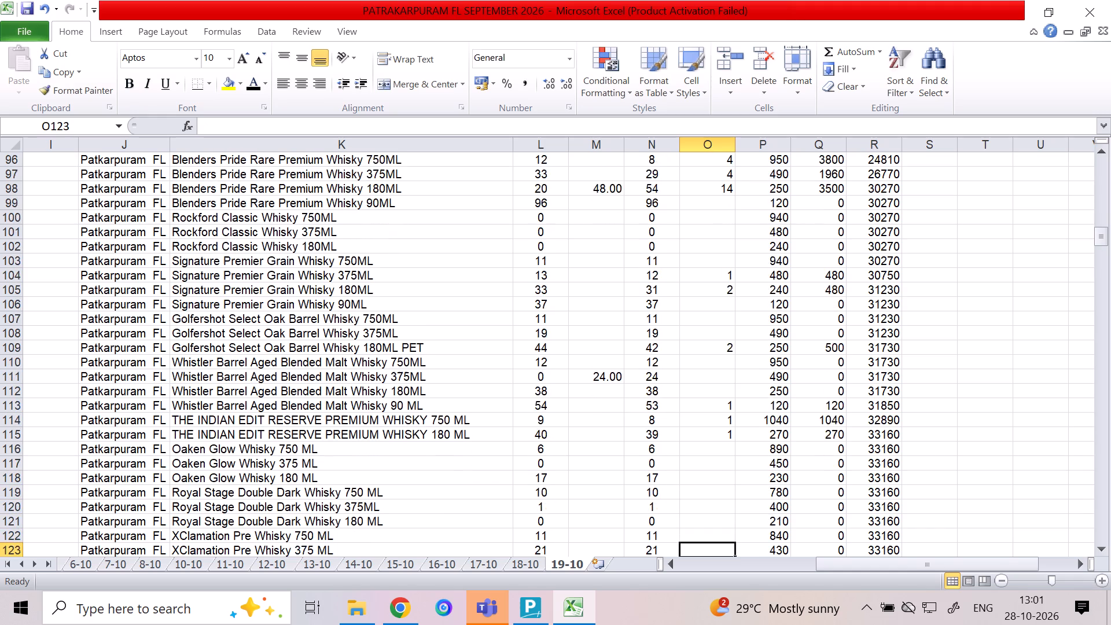
key("Down")
key("Down")
key("Down")
key("Down")
key("Down")
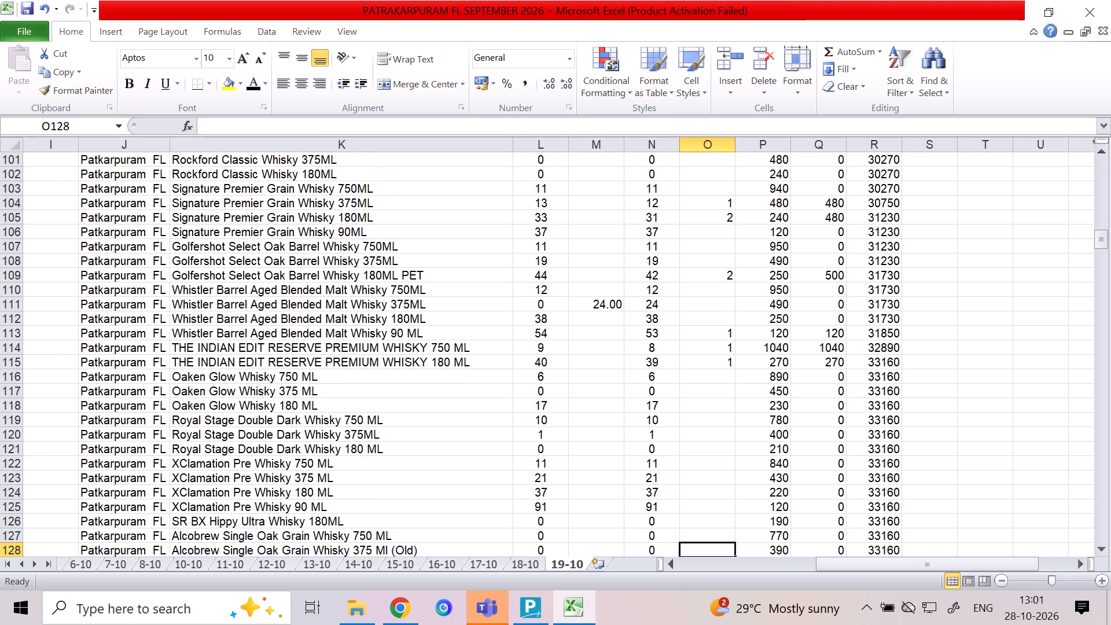
key("Down")
key("Down")
key("Down")
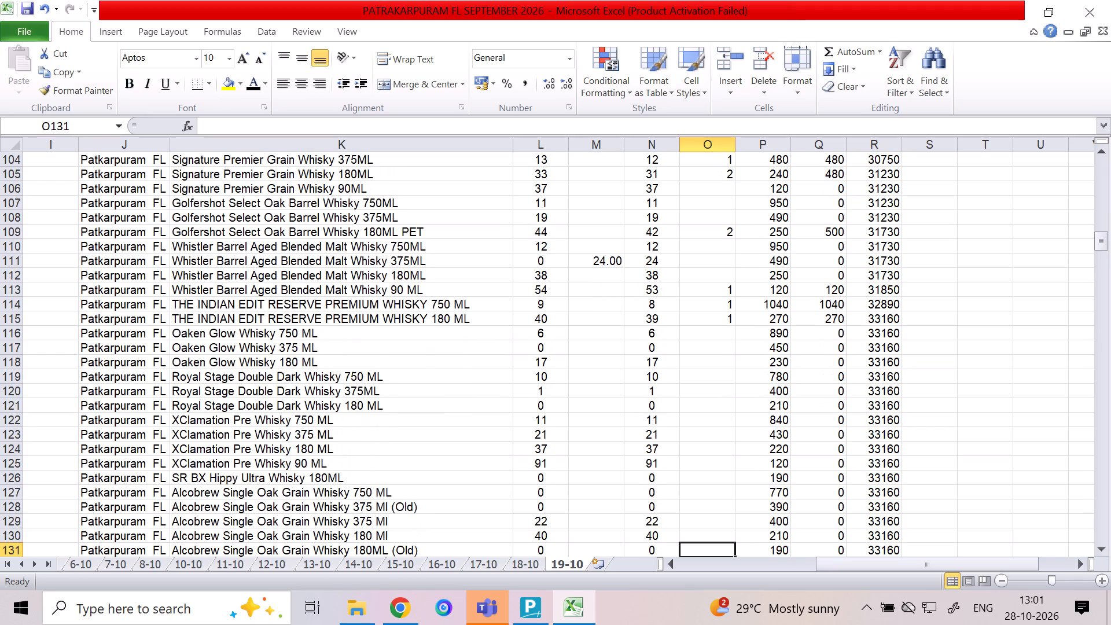
key("Down")
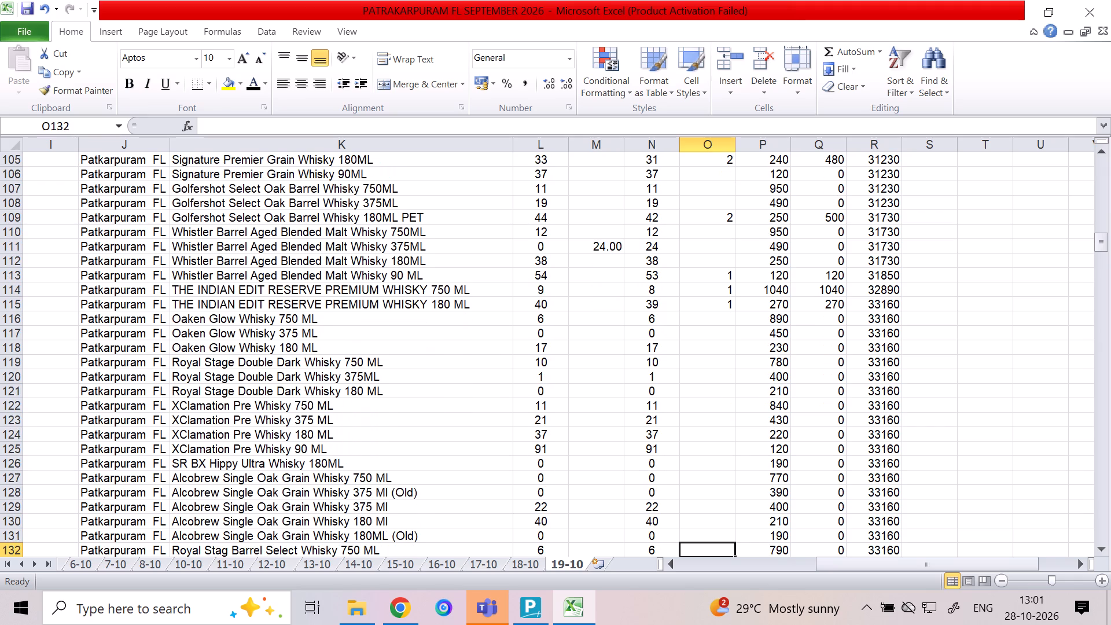
key("Down")
key("Down")
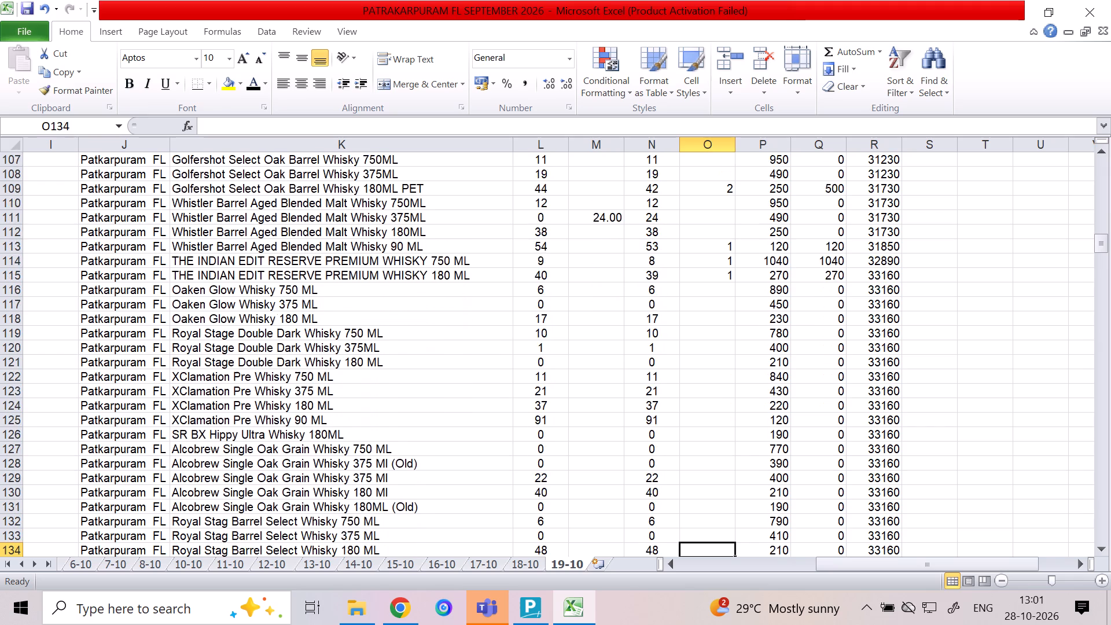
key("Down")
key("Up")
key("1")
key("Down")
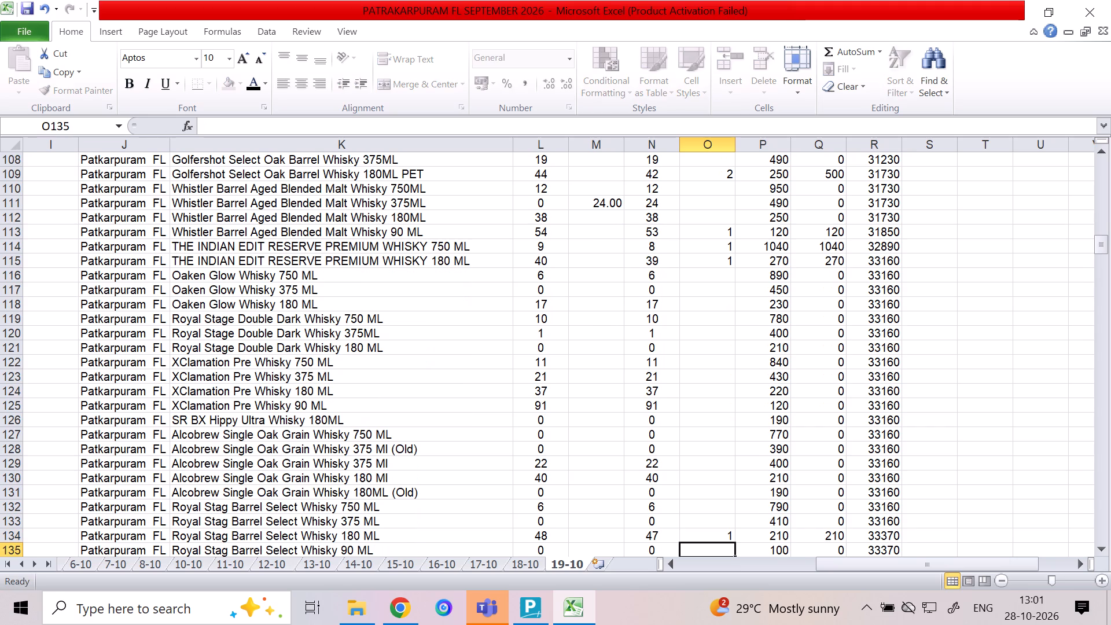
Enter a C2 quantity of 1 for Royal Stag Deluxe Whisky 750ML.
key("Down")
key("Down")
key("Down")
key("Down")
key("Up")
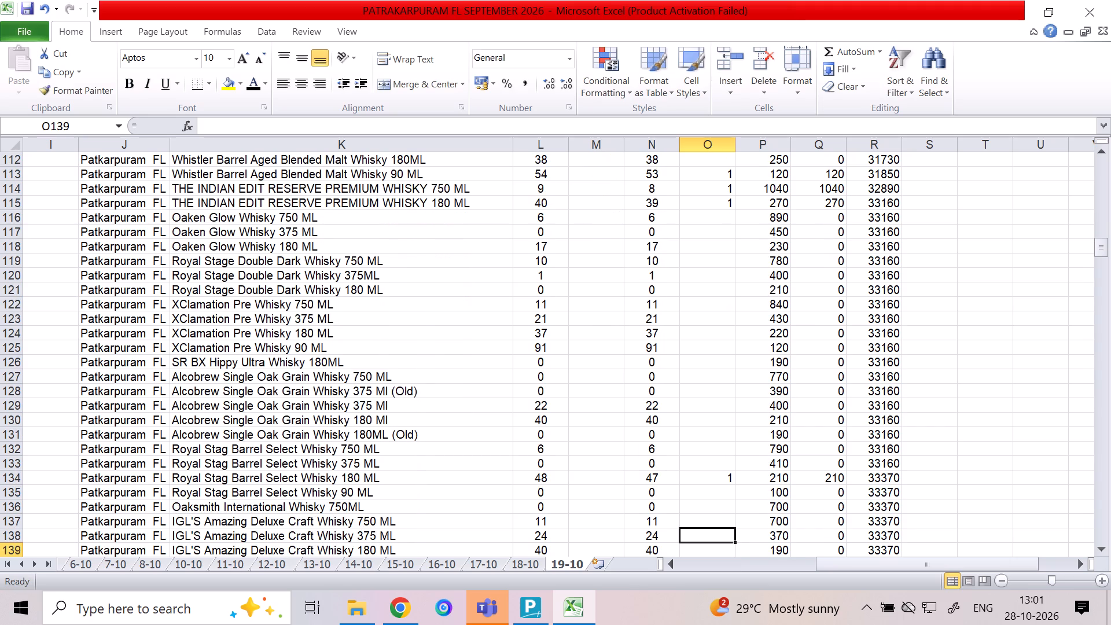
key("Down")
key("Down")
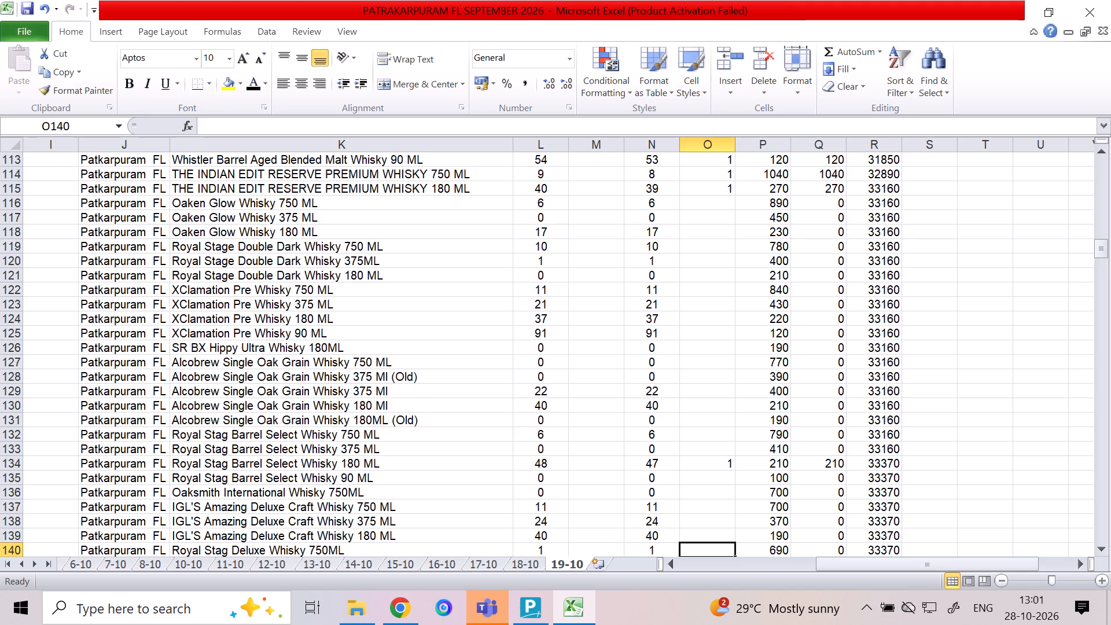
key("1")
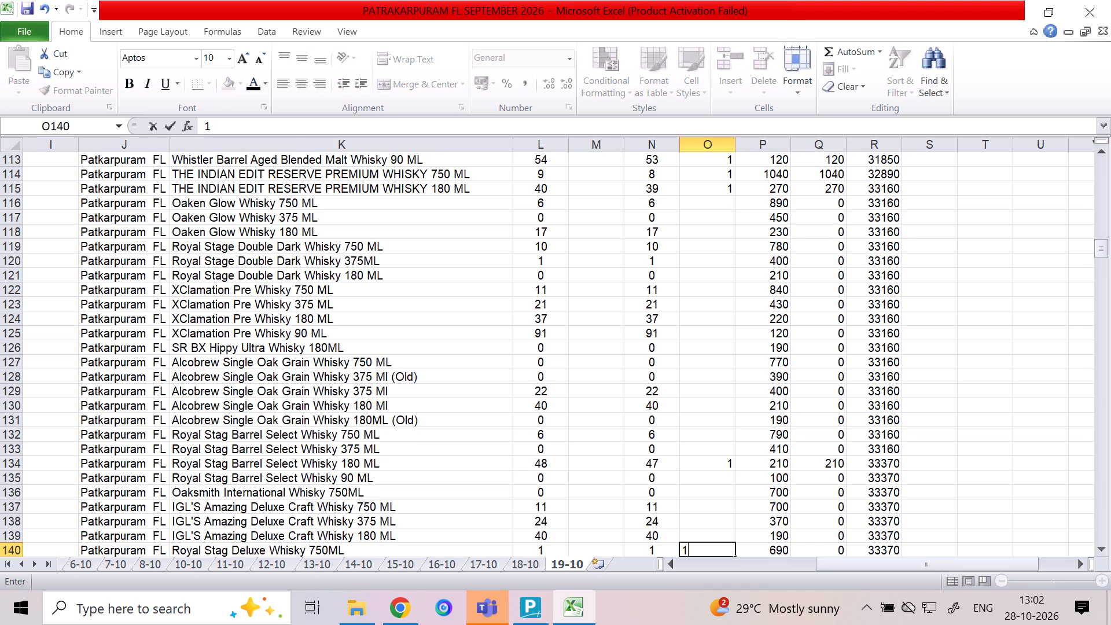
key("Left")
Enter 12 in column M for Royal Stag Deluxe Whisky 750ML and 24 for its 375ML size.
key("Left")
type("12")
key("Down")
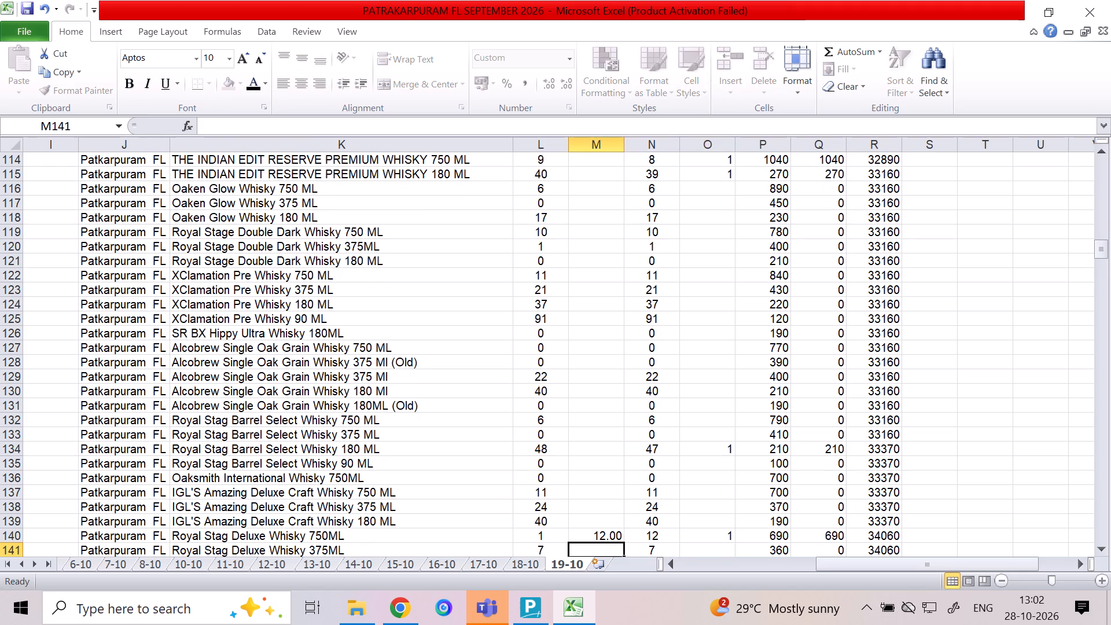
type("24")
key("Down")
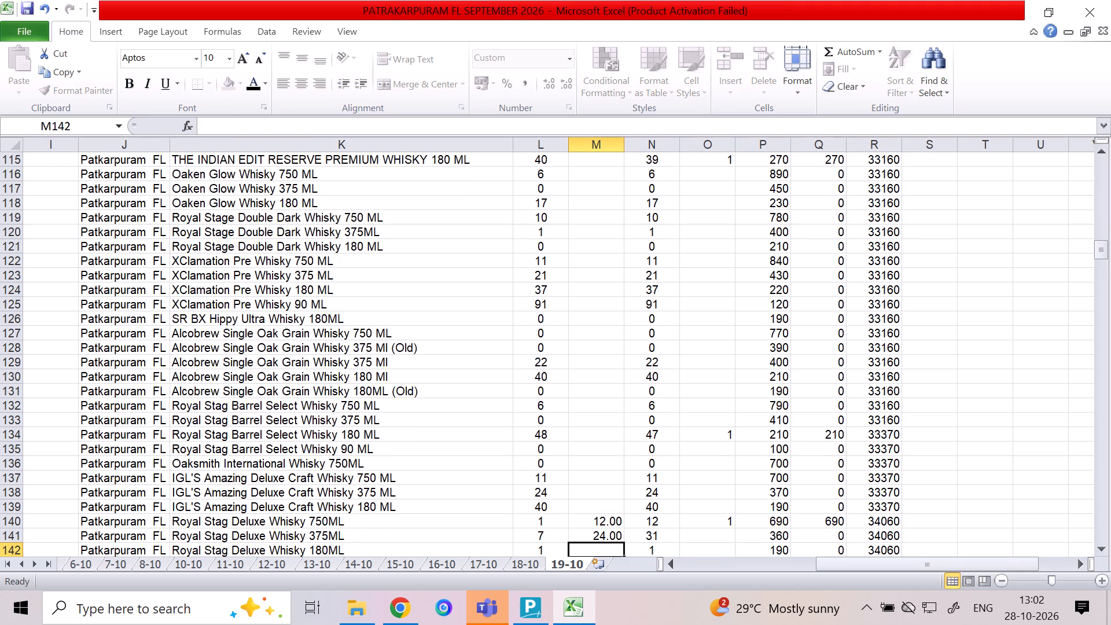
Enter 48 in column M for Royal Stag Deluxe Whisky 180ML.
type("48")
key("Right")
Enter column O quantities of 3 for Royal Stag Deluxe Whisky 375ML and 1 for its 180ML size.
key("Up")
key("Up")
key("Right")
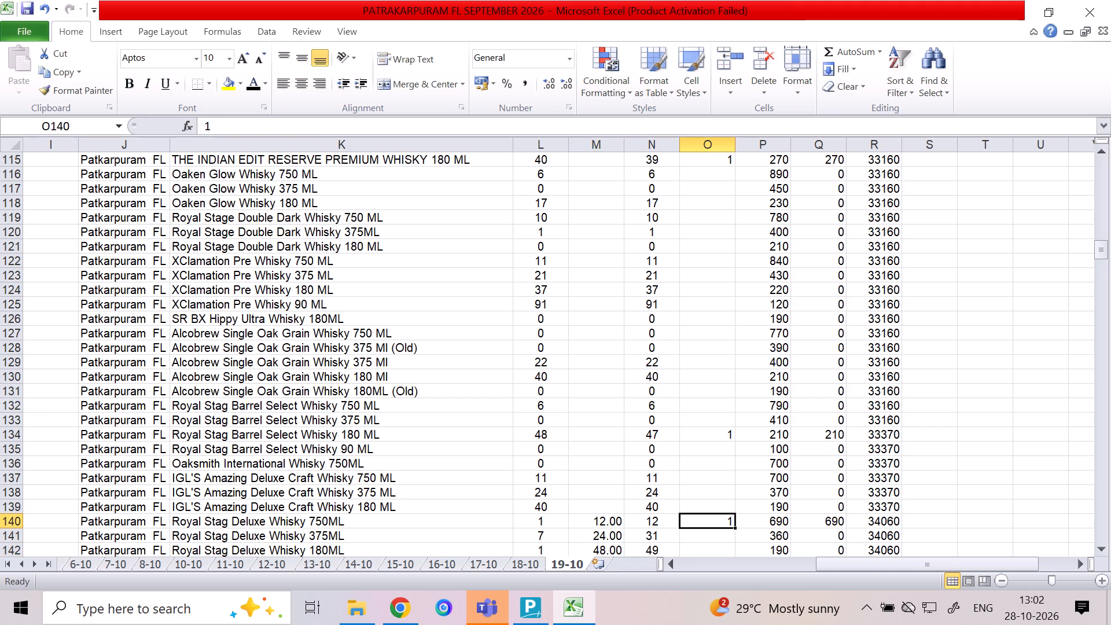
key("Down")
key("3")
key("Down")
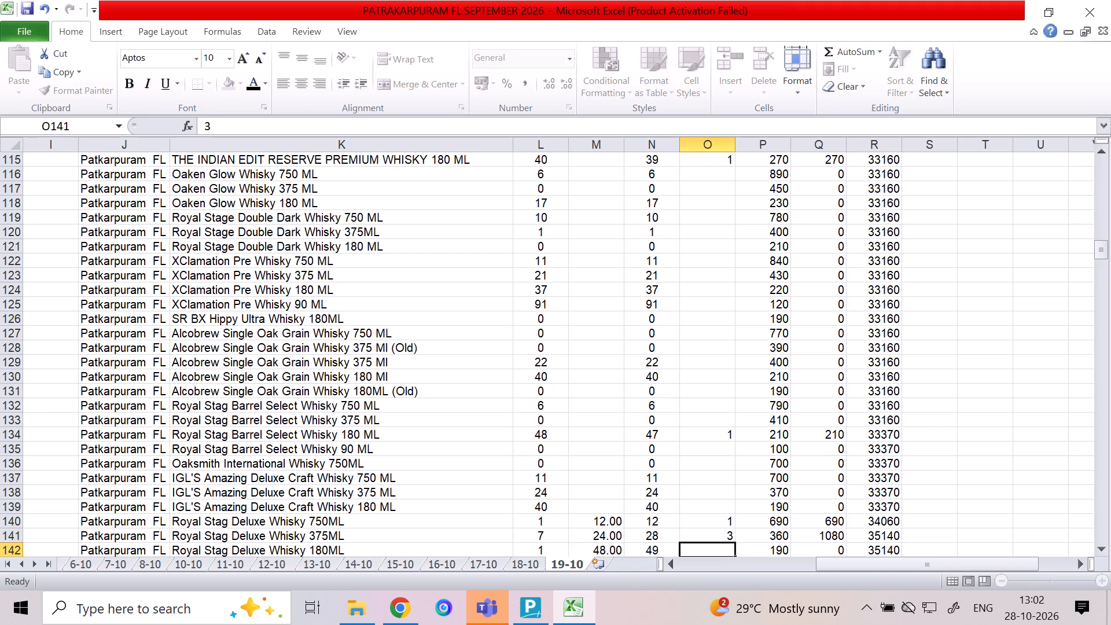
key("1")
key("Down")
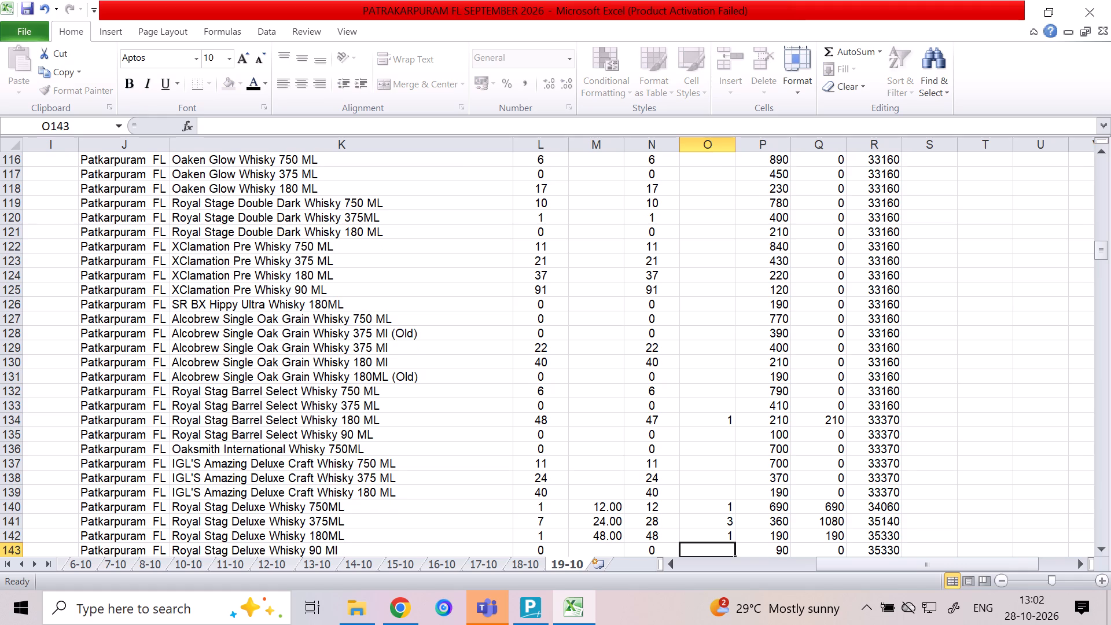
Examine the column N stock formula for Royal Stag Deluxe Whisky 180ML against its added and sold entries.
key("Up")
key("Left")
key("Left")
key("Left")
key("Right")
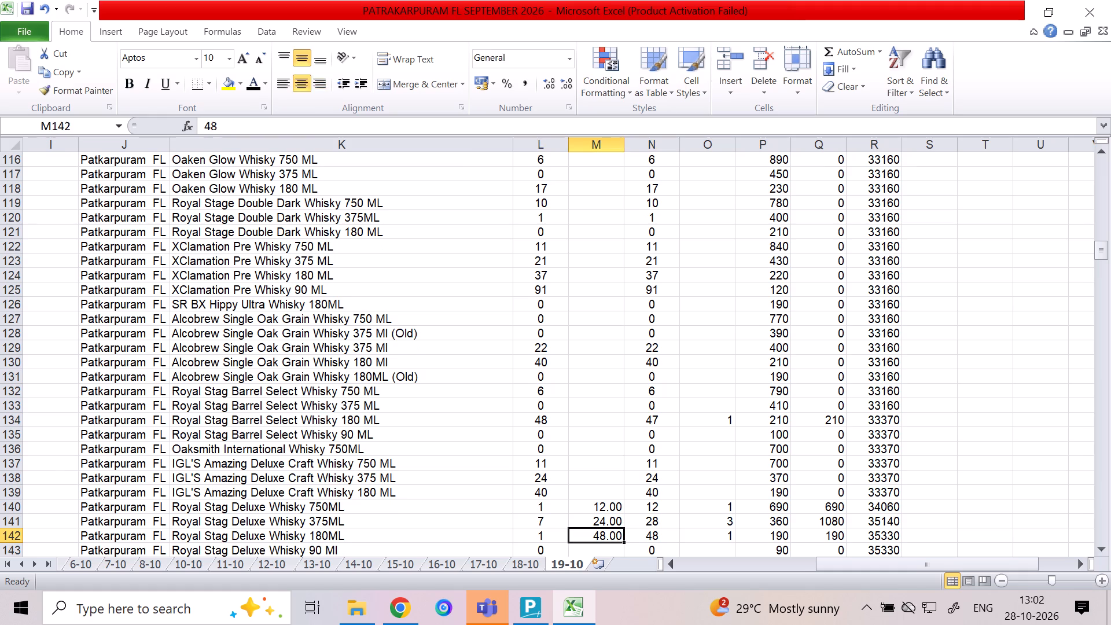
key("Right")
key("Right")
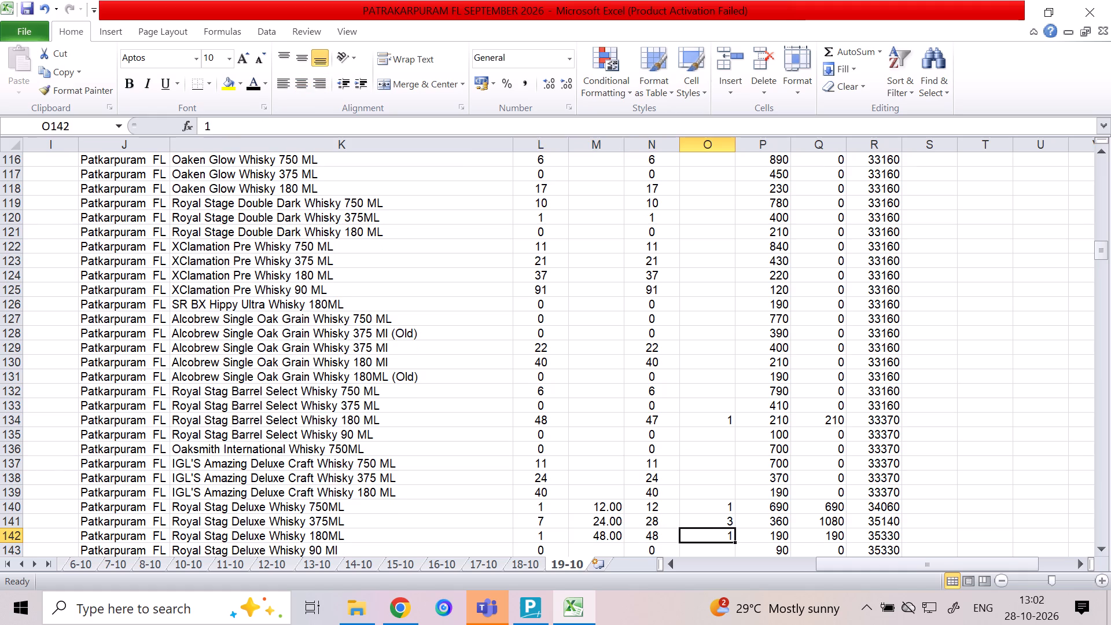
key("Left")
key("F2")
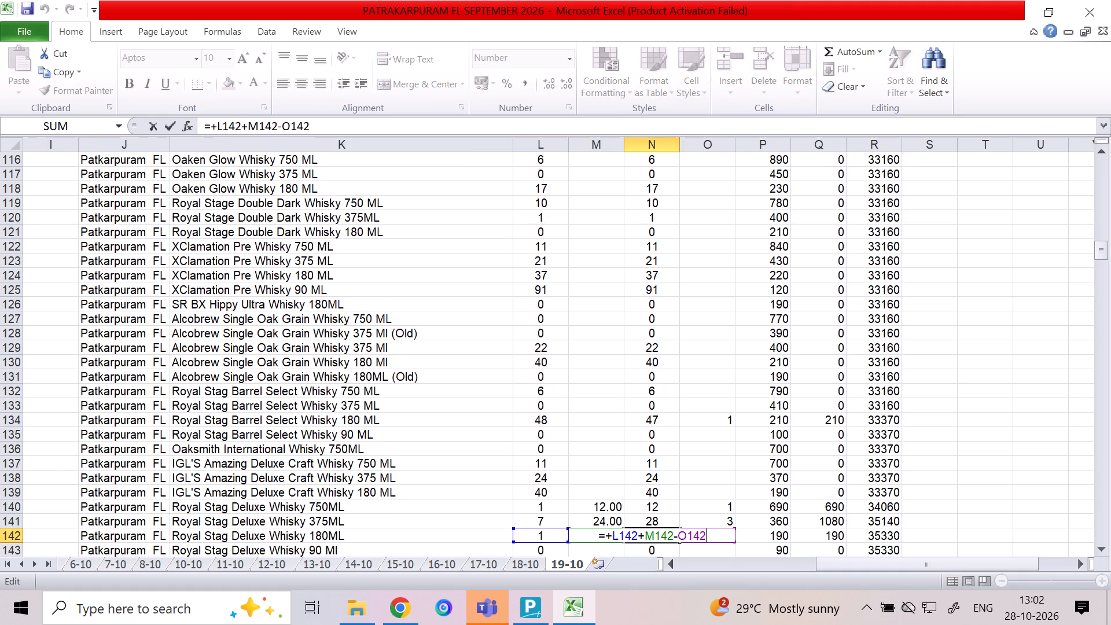
key("Return")
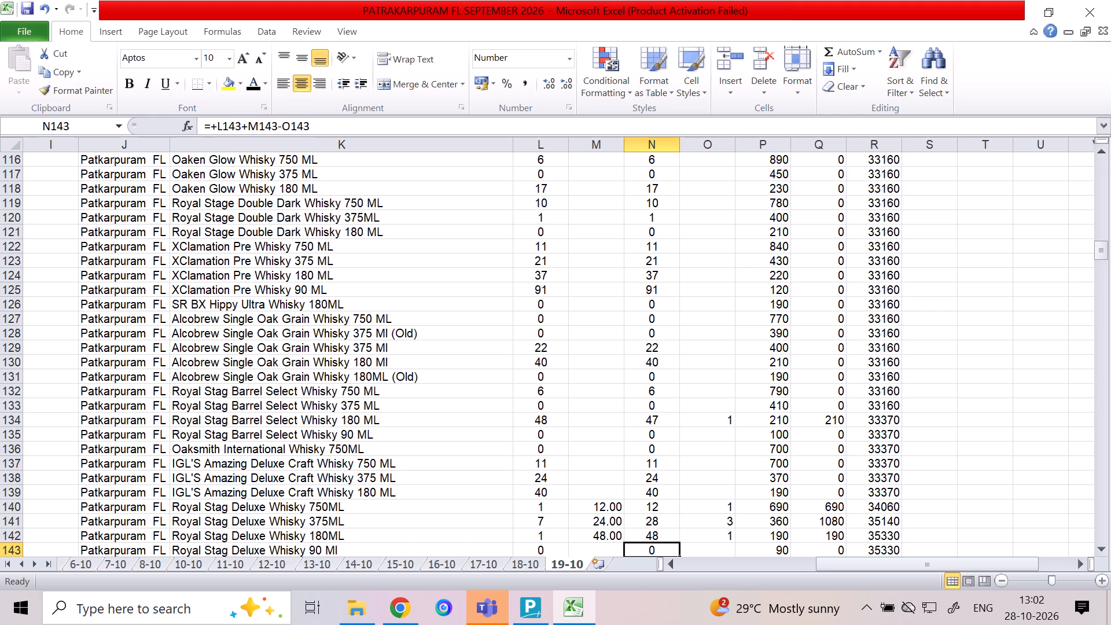
Enter column O quantities of 5 for SR B7 375ML and 3 for SR B7 180ML.
key("Left")
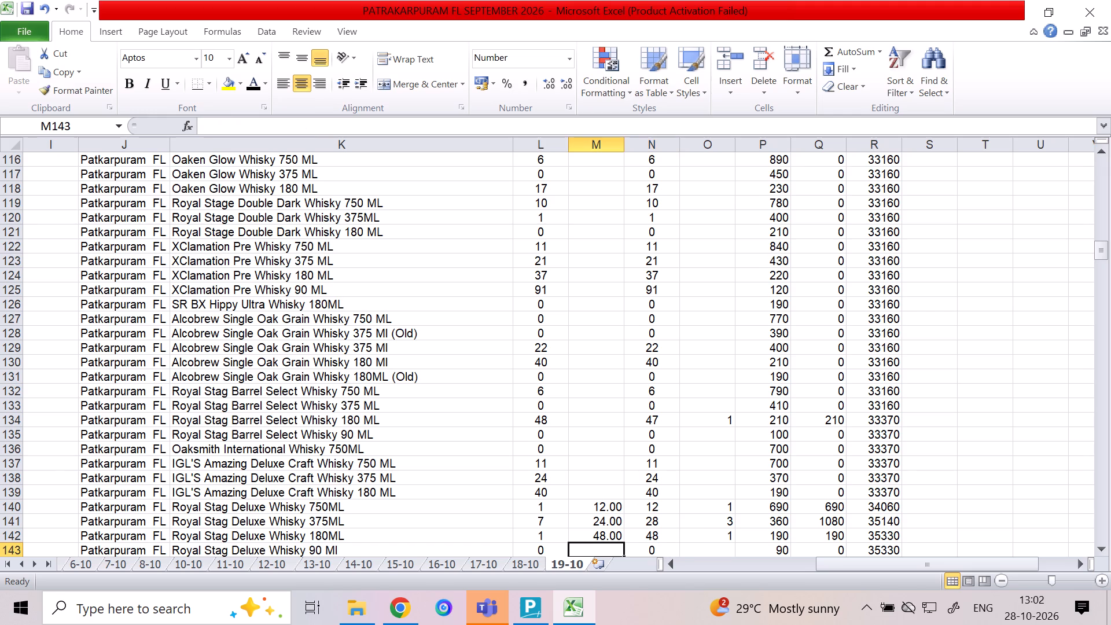
key("Right")
key("Right")
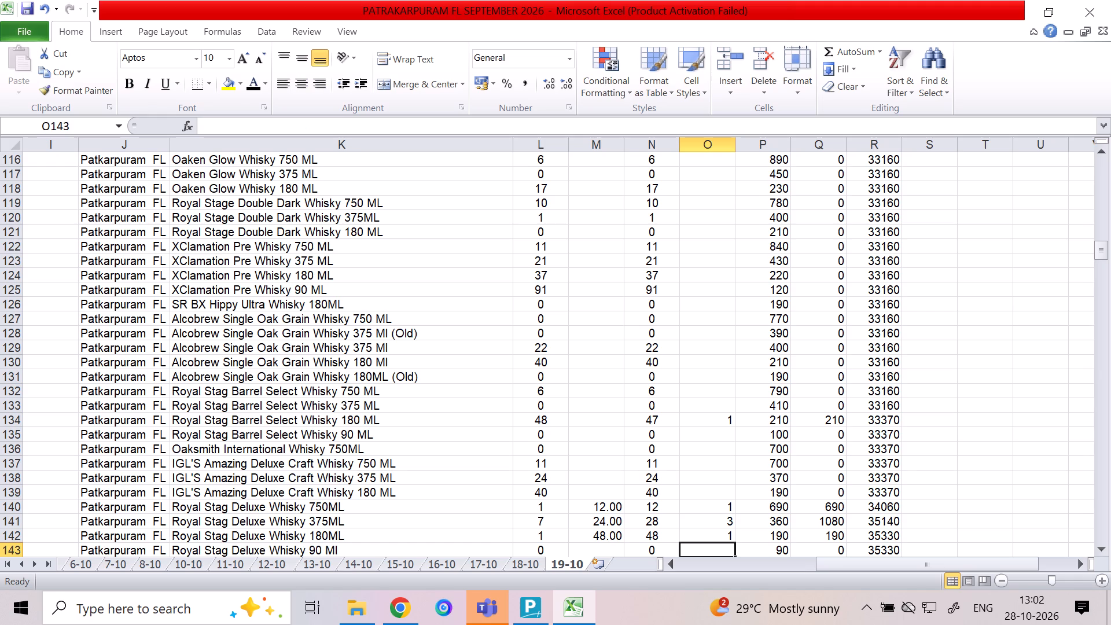
key("Down")
key("Down")
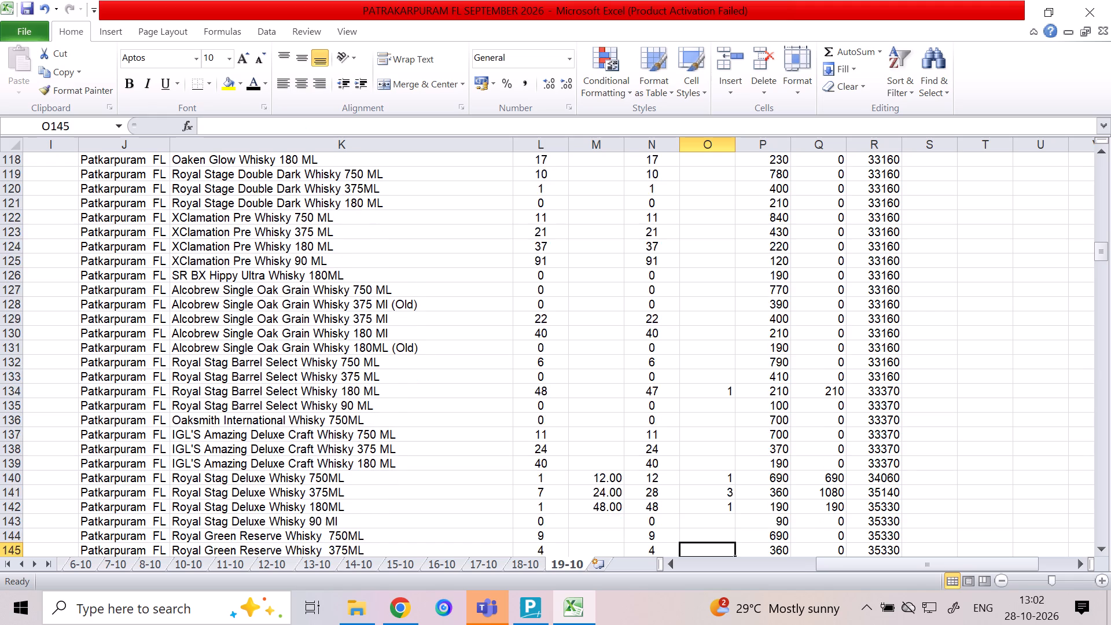
key("Down")
key("Down")
key("Down")
key("Down")
key("Down")
key("Up")
key("Up")
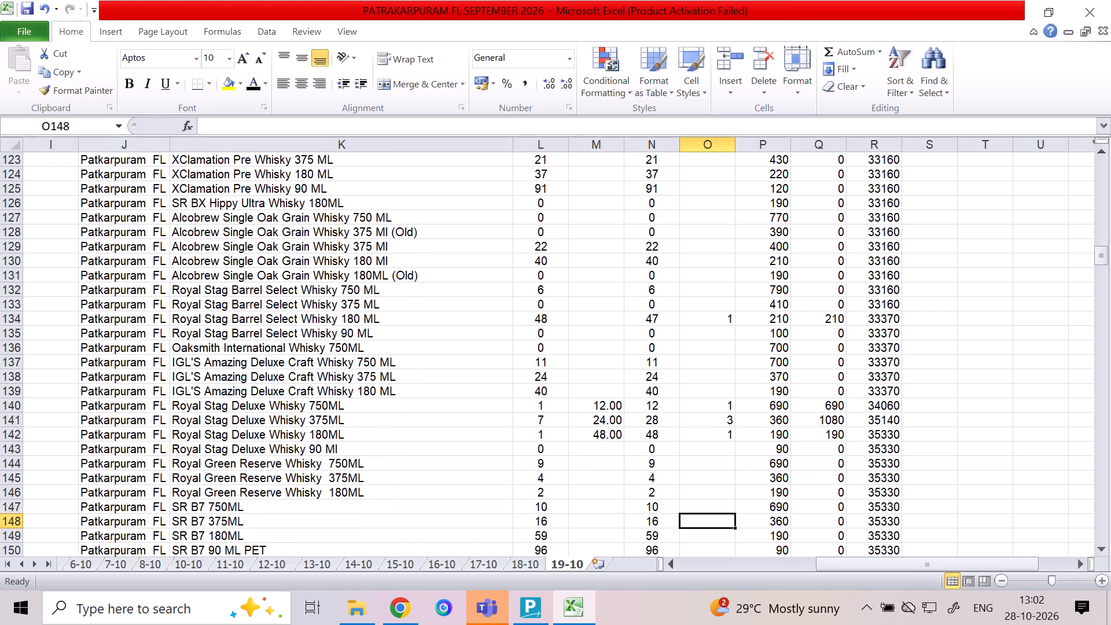
key("5")
key("Down")
key("3")
key("Down")
key("Right")
key("Left")
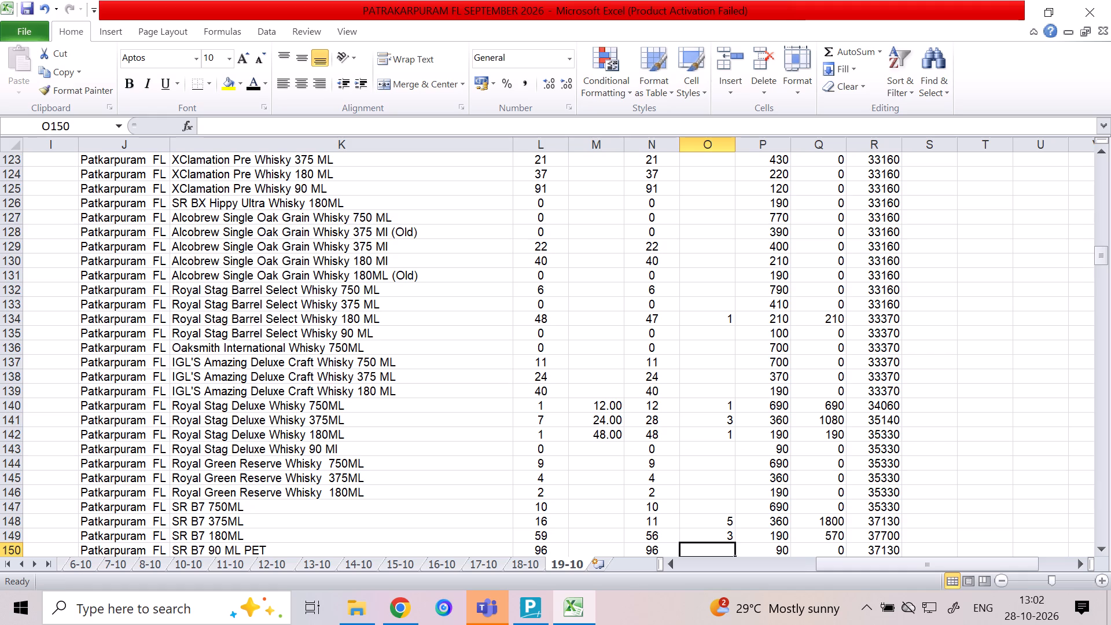
Enter column O quantities of 1 for Royal Challenge Classic Whisky 750ML and 5 for its 180ML PET size.
key("Down")
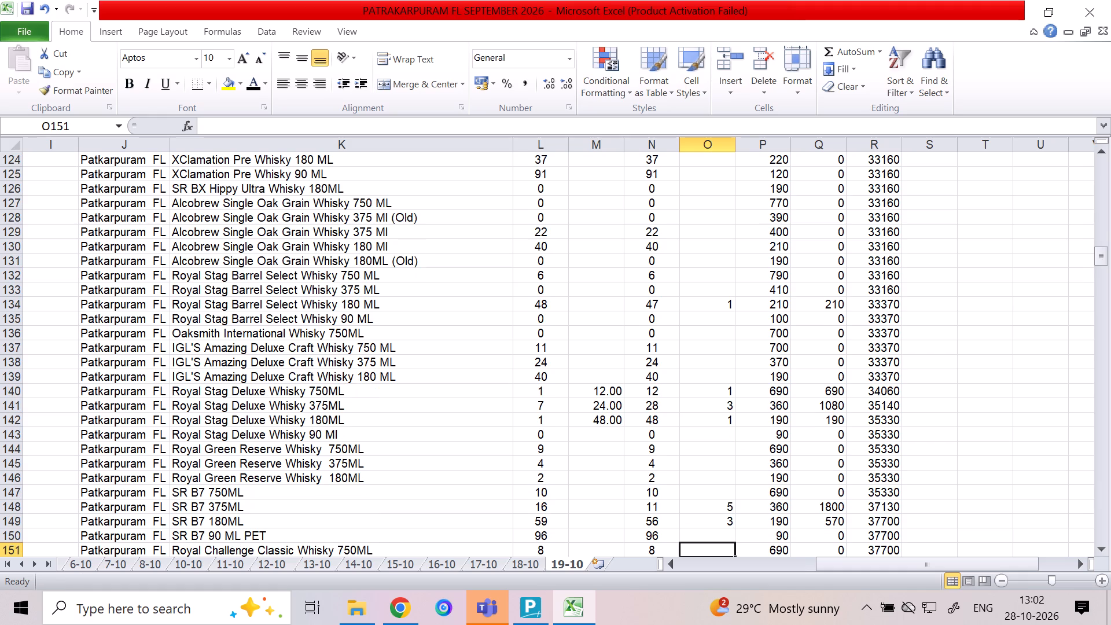
key("1")
key("Down")
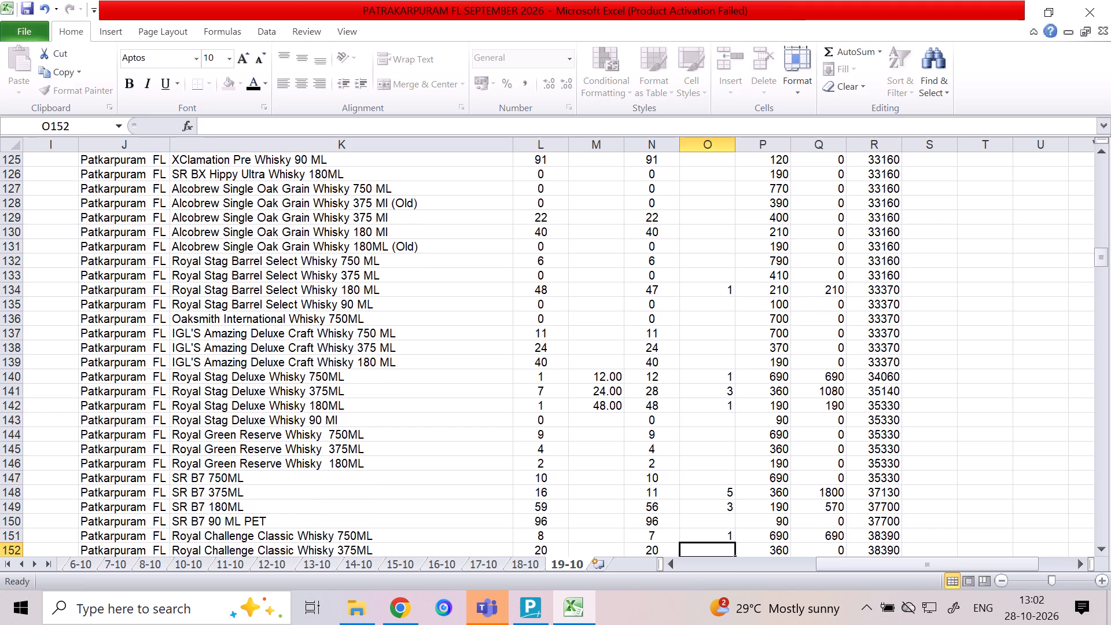
key("Down")
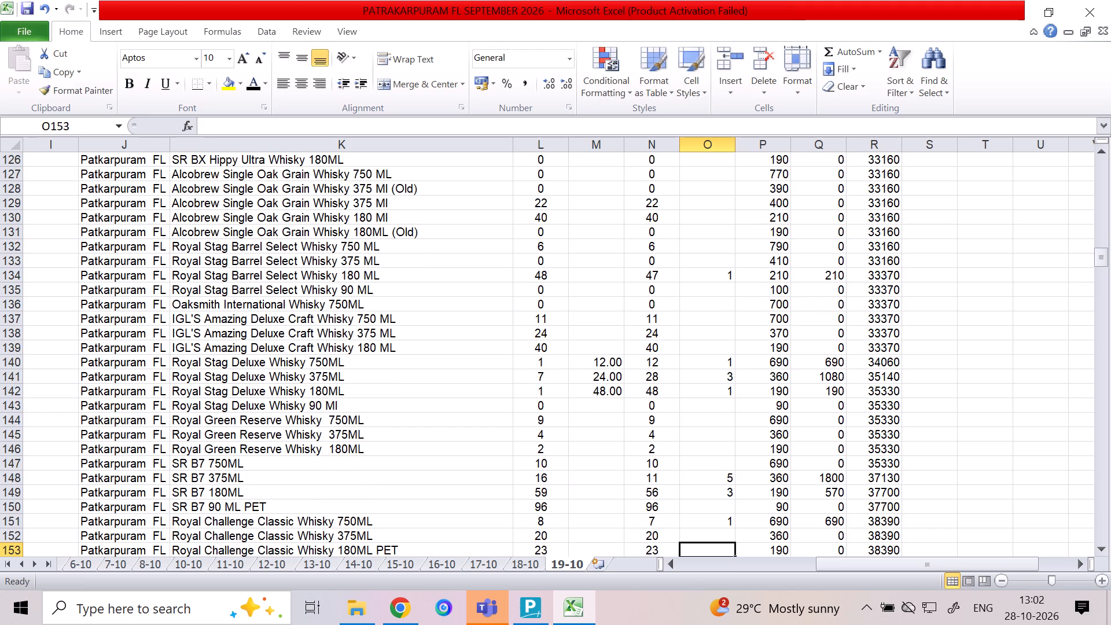
key("5")
key("Down")
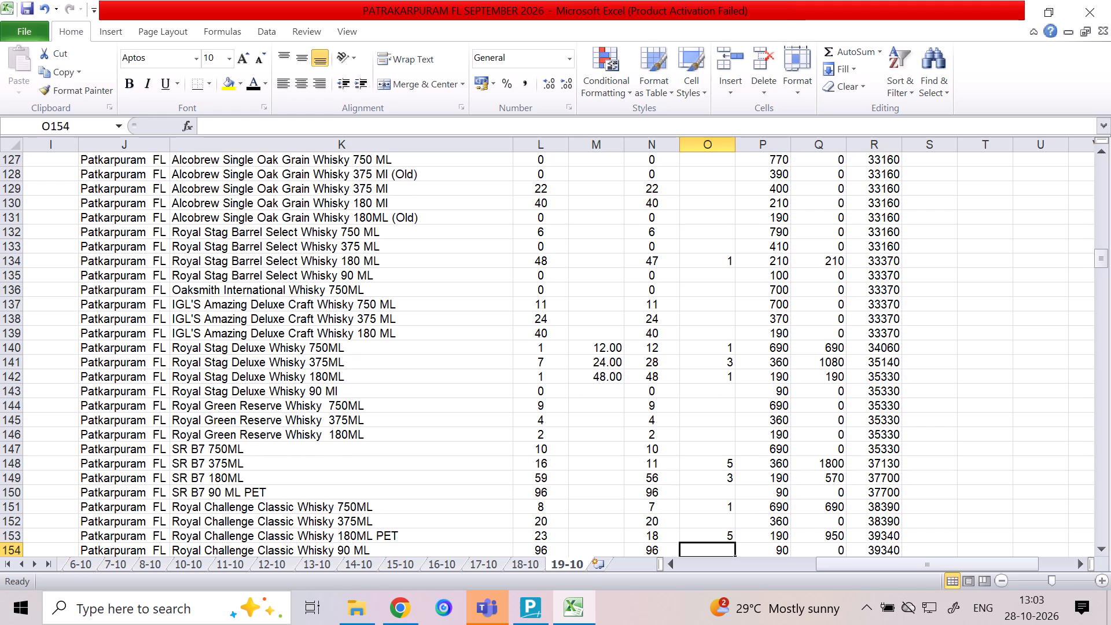
Enter column O quantities of 1 for All Seasons Rare Reserve Whisky 750ML and 2 for its 375ML size.
key("Down")
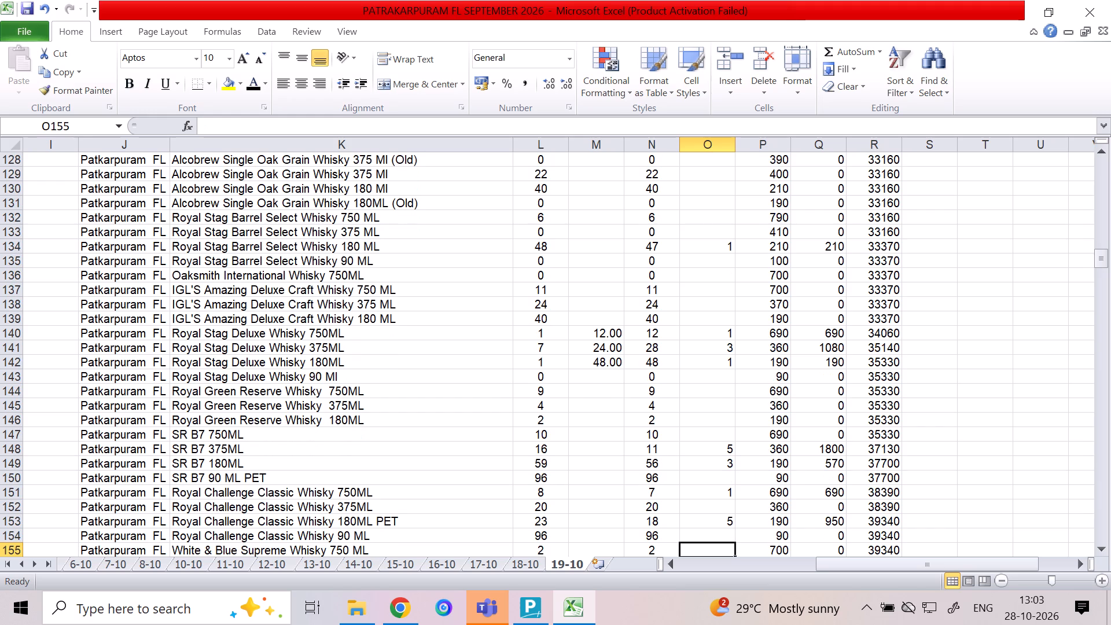
key("Down")
key("Down")
key("Down")
key("Down")
key("Up")
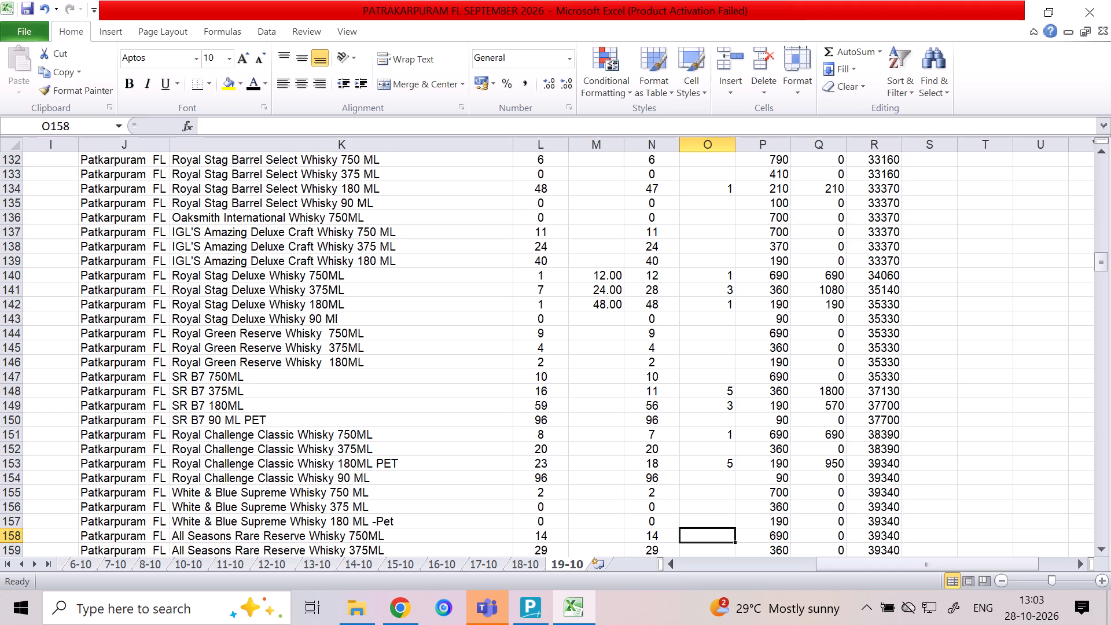
key("Left")
key("Left")
key("Left")
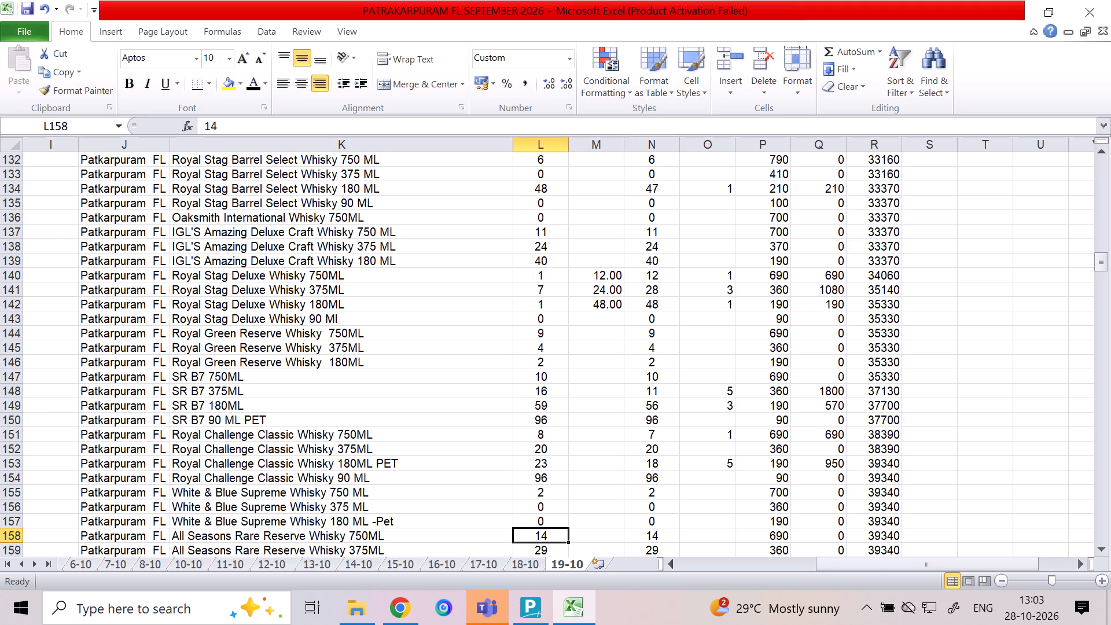
key("Left")
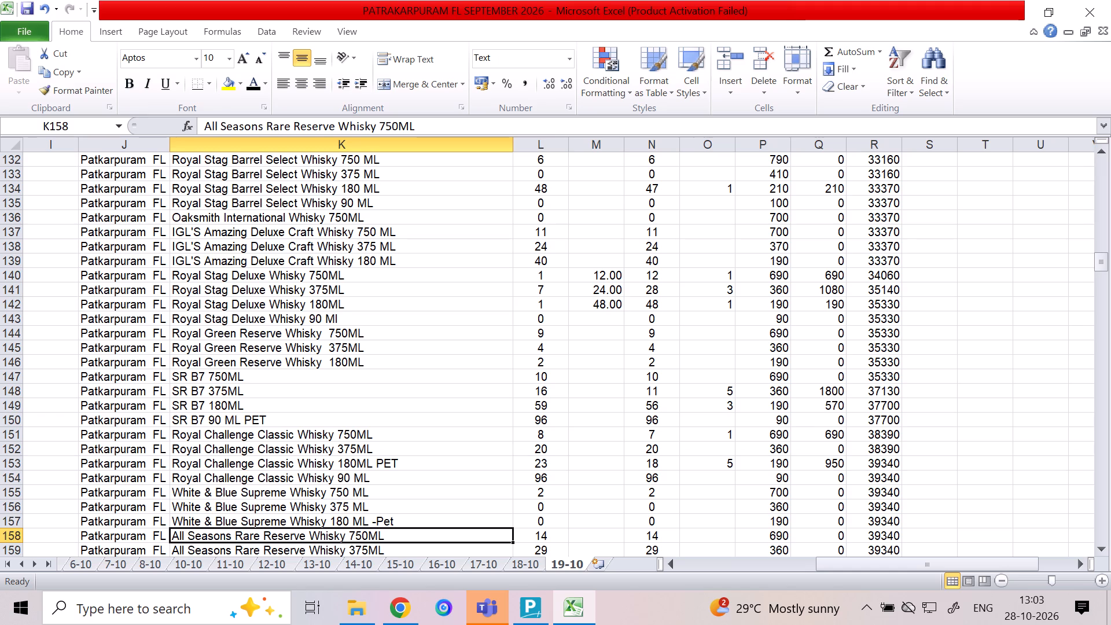
key("Right")
key("Down")
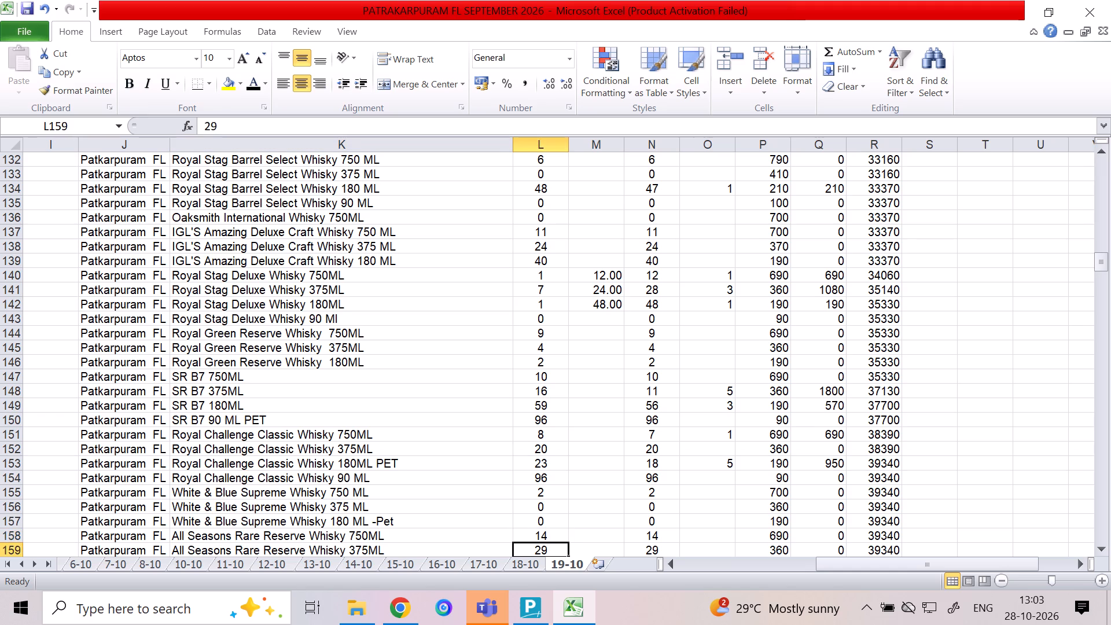
key("Down")
key("Up")
key("Up")
key("Right")
key("Right")
key("Right")
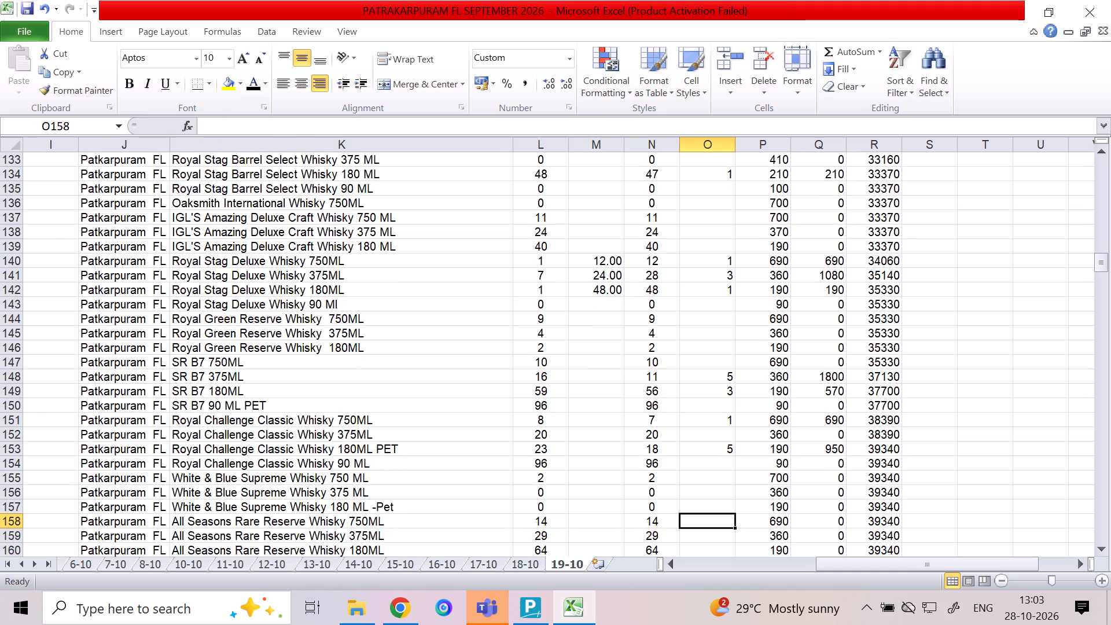
key("1")
key("Down")
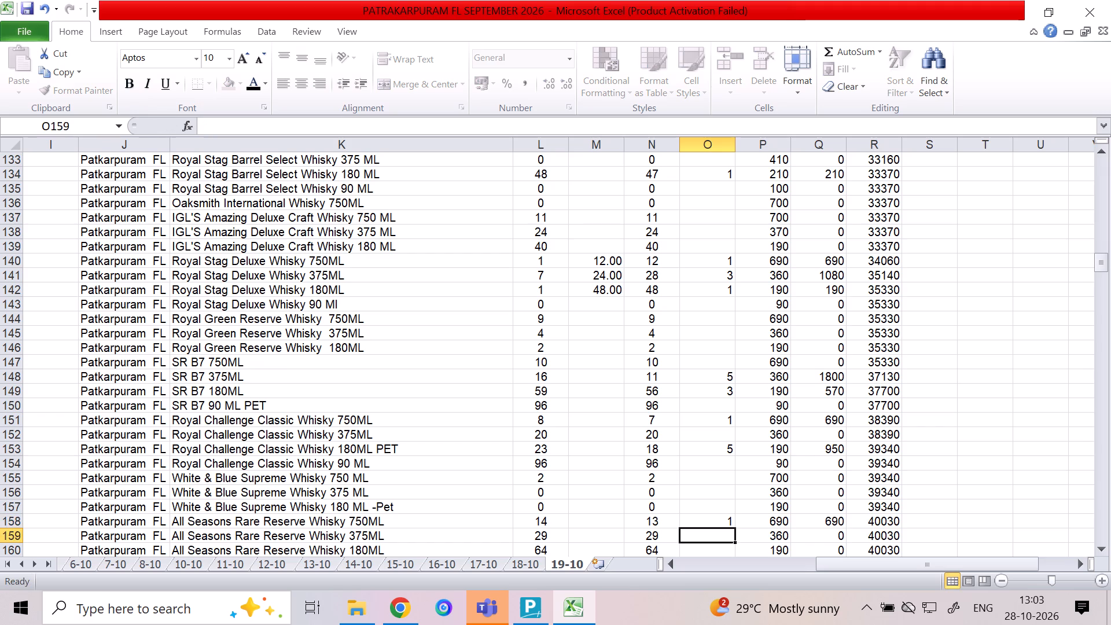
key("2")
key("Down")
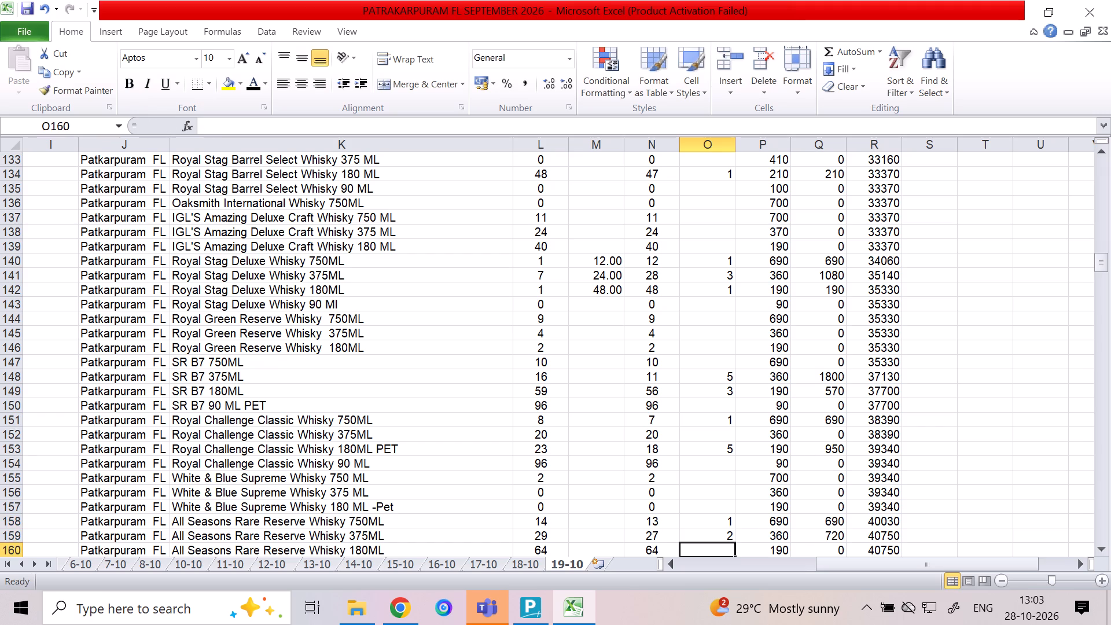
Enter column O quantities of 1 for 9 Race Cource Superior Grain Whisky 750ML and 11 for its 180ML size.
key("Down")
key("Down")
key("Down")
key("Down")
key("Up")
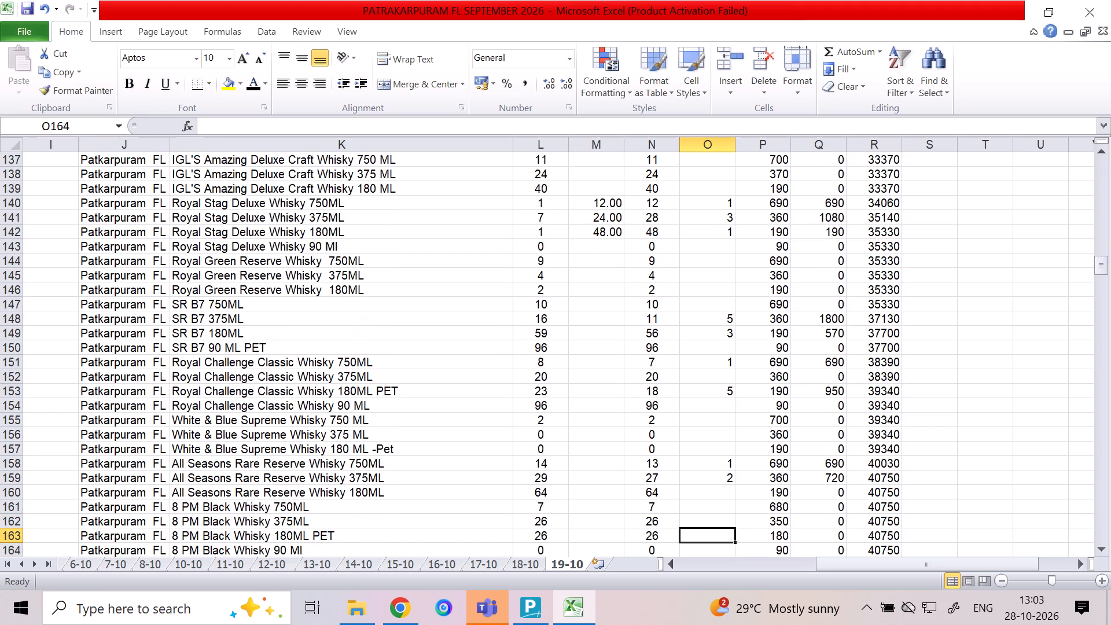
key("Down")
key("Down")
key("Down")
key("Down")
key("Down")
key("Down")
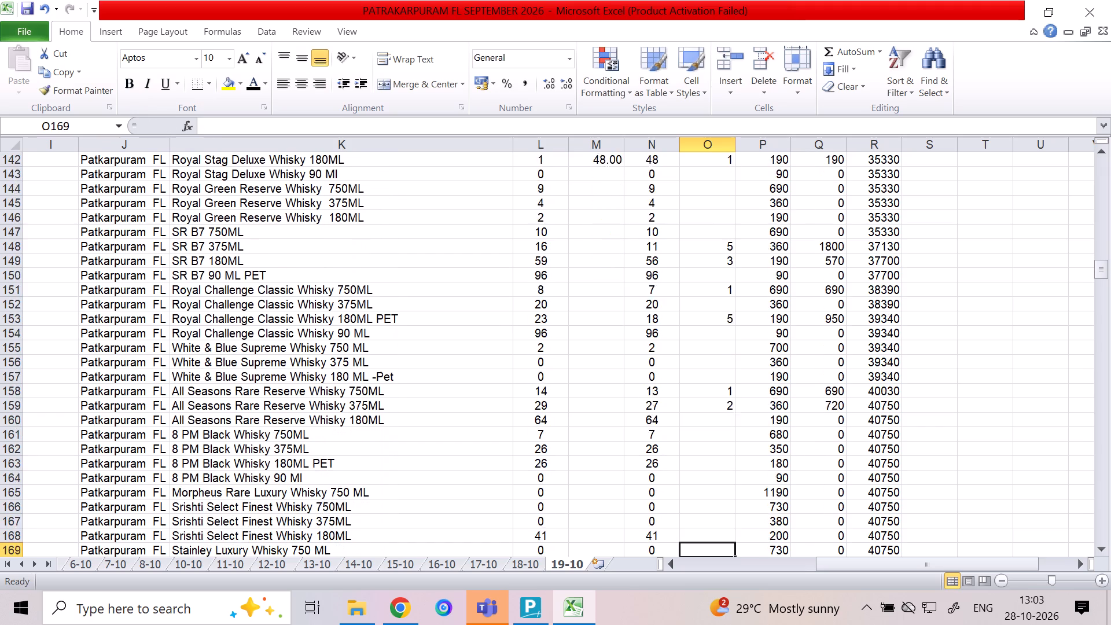
key("Down")
key("Up")
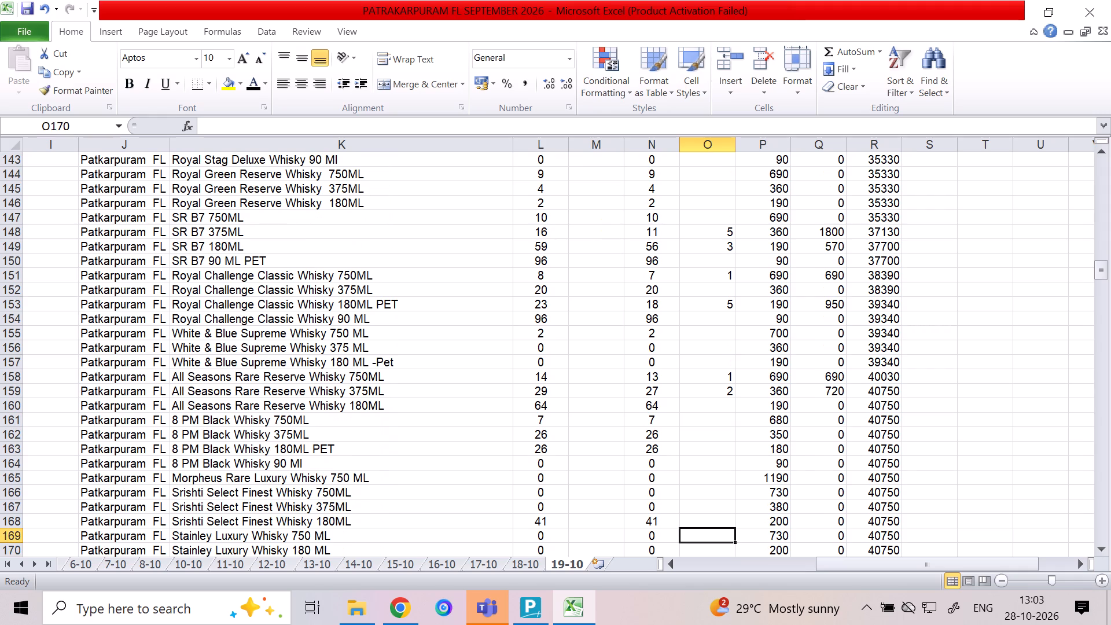
key("Down")
key("Down")
key("Down")
key("Up")
key("1")
key("Down")
key("Down")
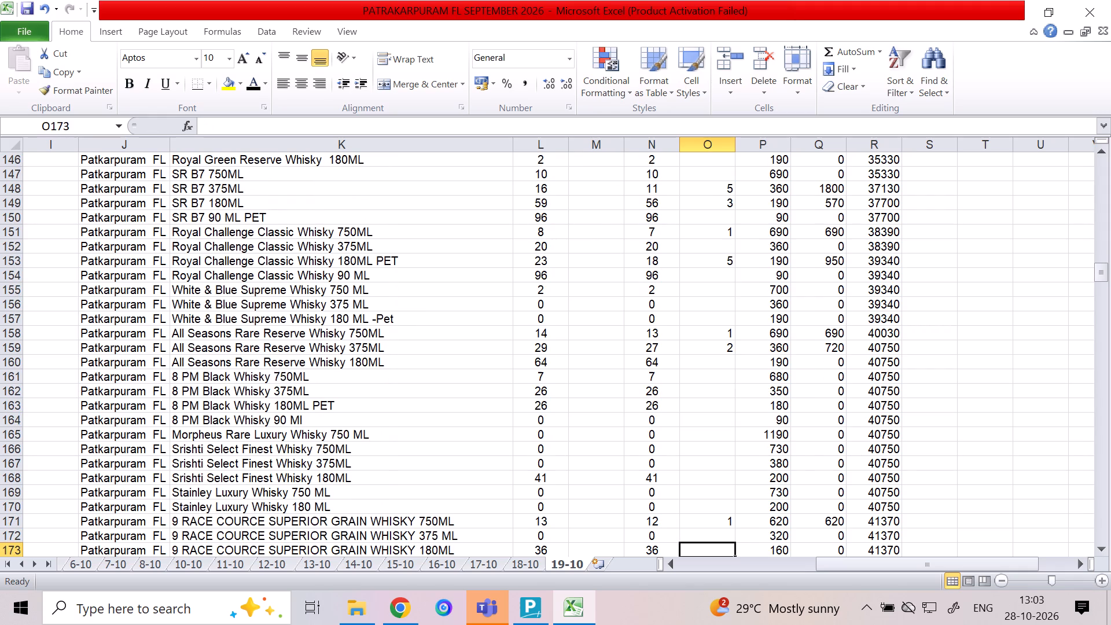
key("Up")
key("Down")
type("11")
key("Down")
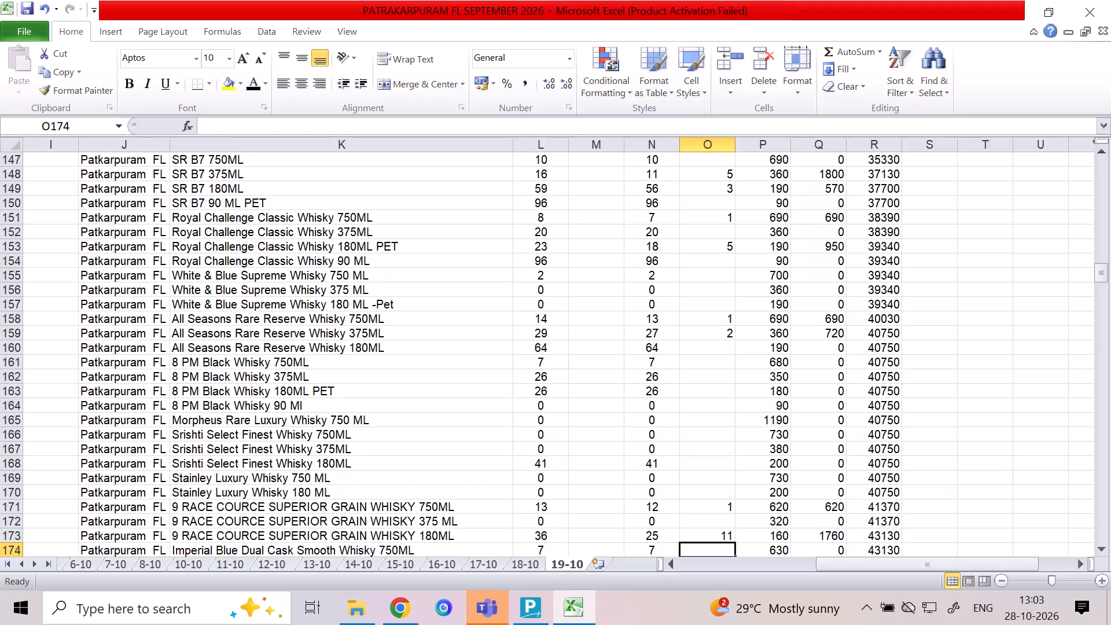
Enter a column O quantity of 3 for Imperial Blue Dual Cask Smooth Whisky 375ML.
key("Down")
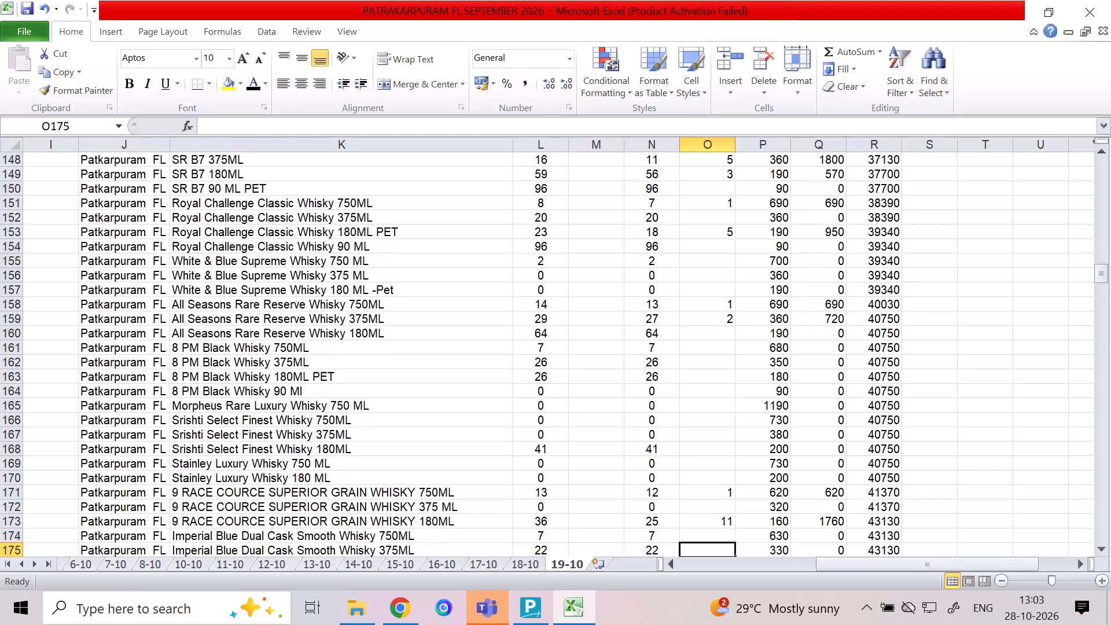
key("3")
key("Down")
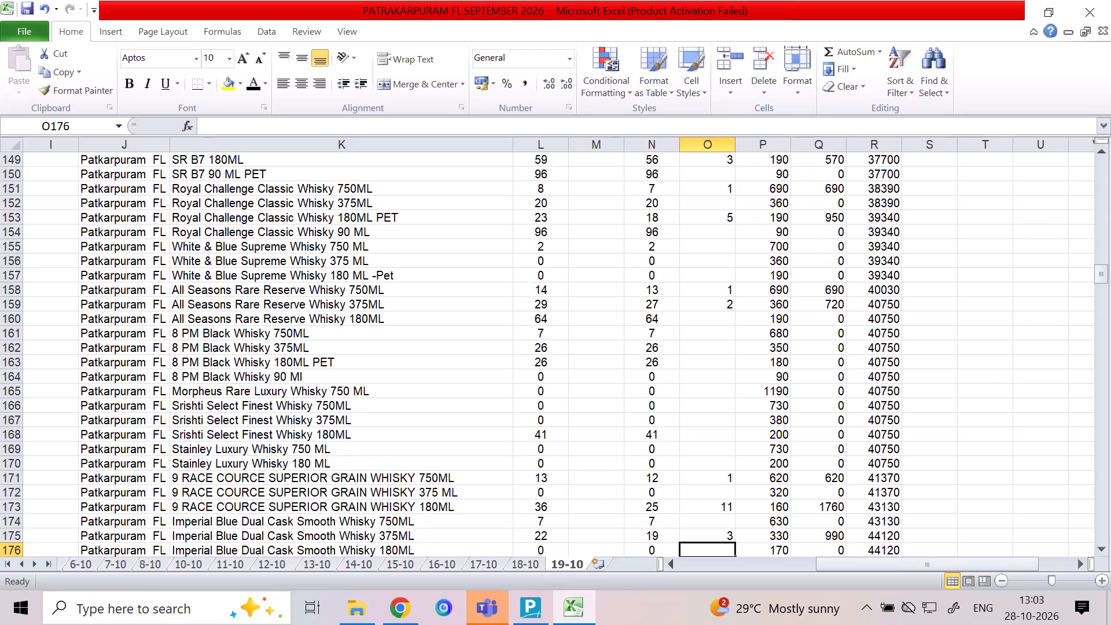
Enter 96 in column M and 8 in column O for Imperial Blue Dual Cask Smooth Whisky 180ML.
key("Left")
key("Left")
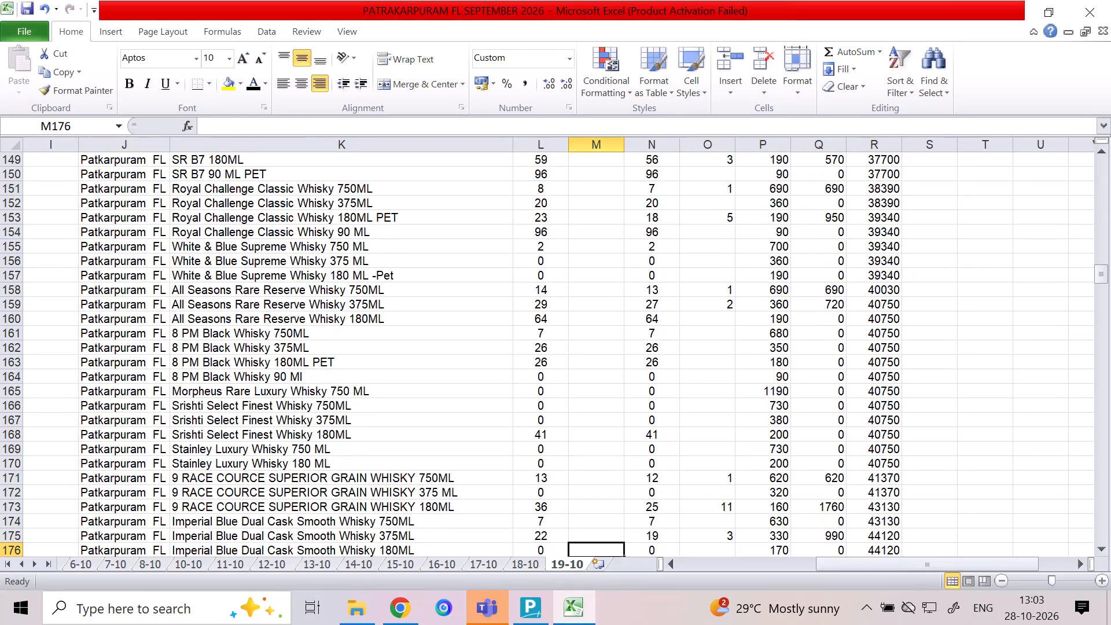
type("96")
key("Right")
key("Right")
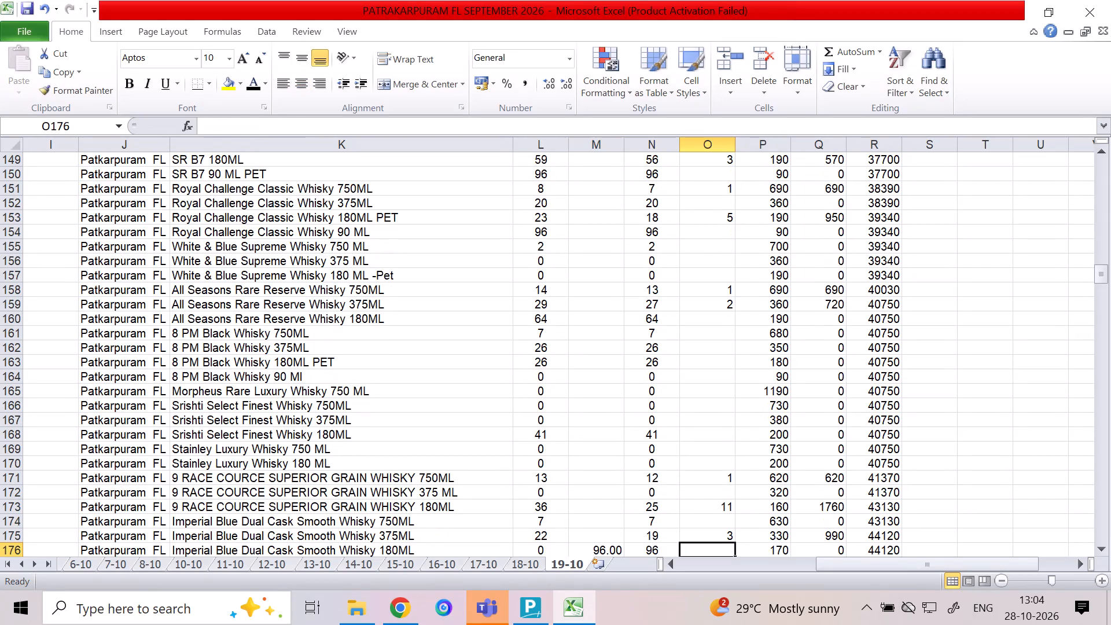
key("8")
key("Down")
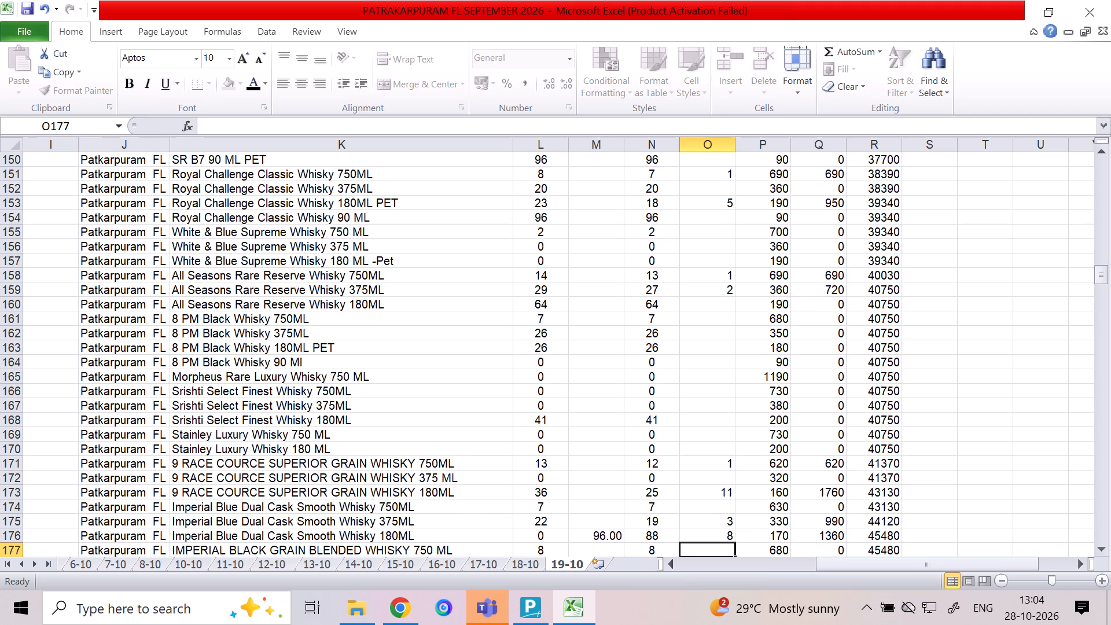
Enter a column O quantity of 8 for Imperial Black Grain Blended Whisky 180ML.
key("Down")
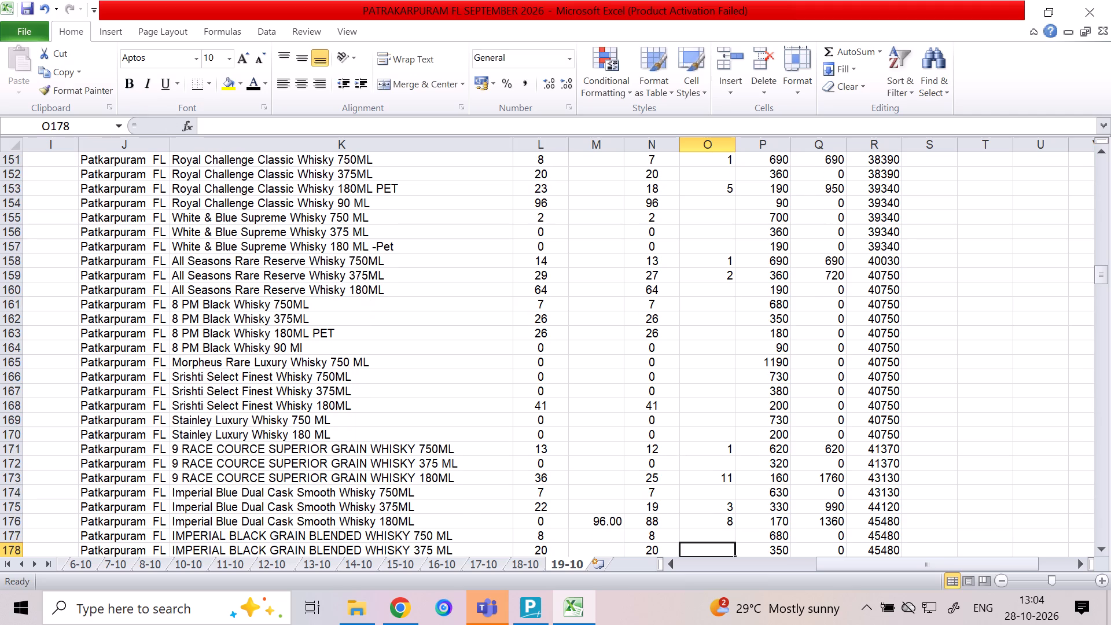
key("Down")
key("1")
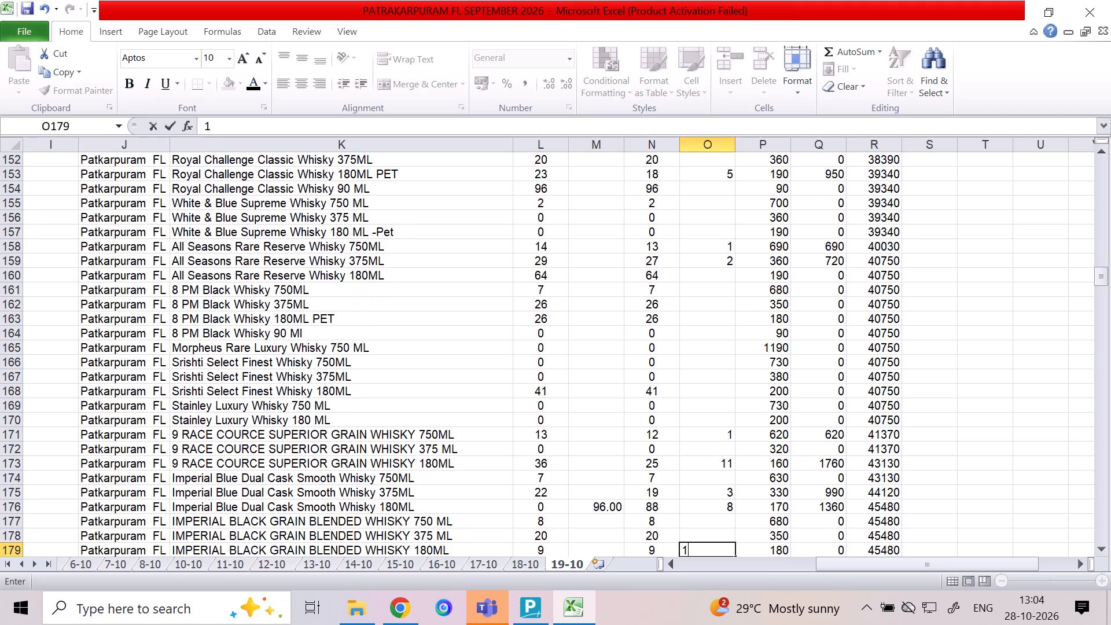
key("Down")
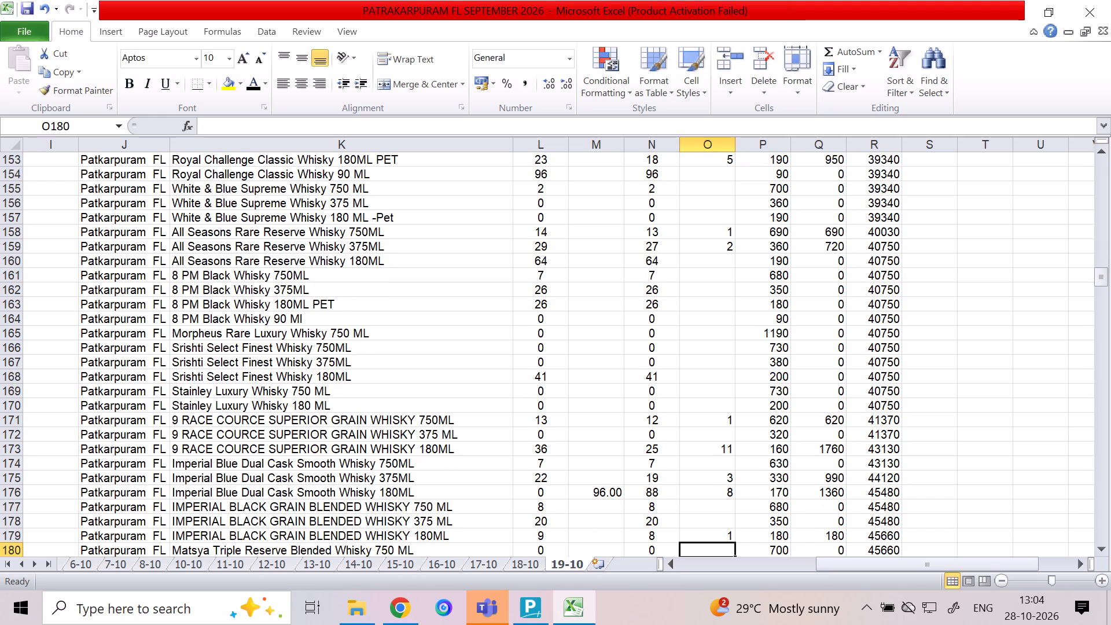
key("Up")
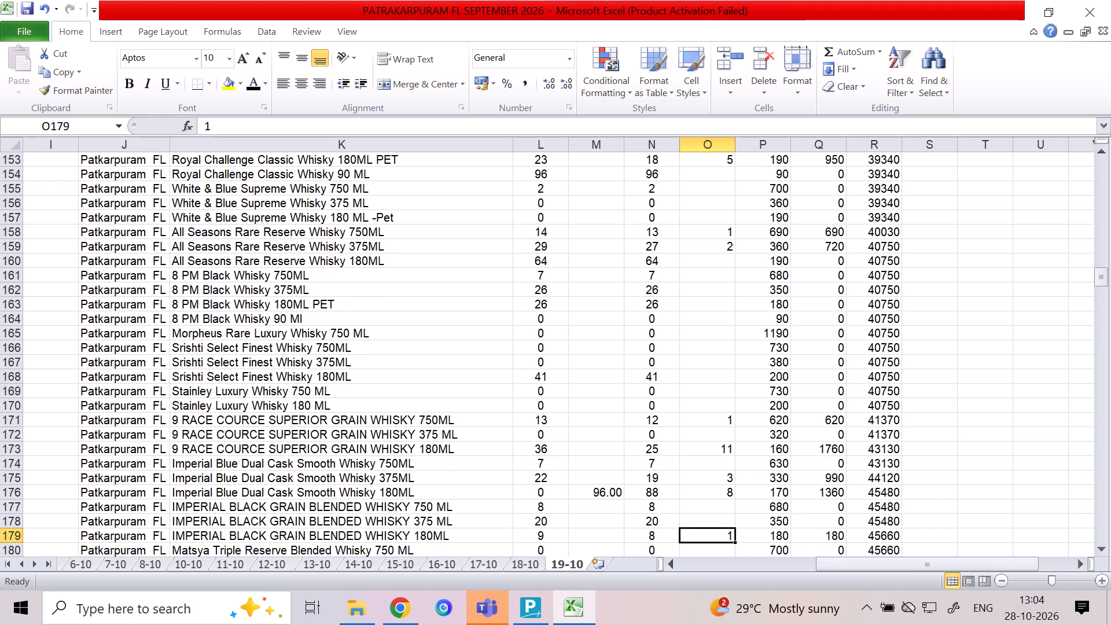
key("8")
key("Down")
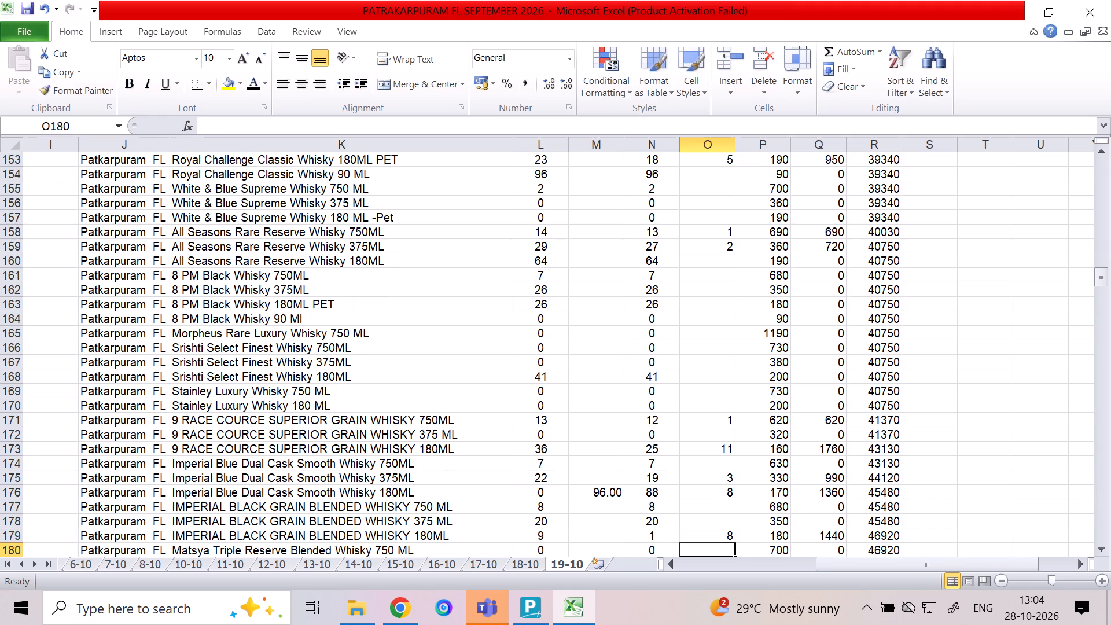
Enter 24 in column M for After Dark Whisky 375ML and 10 in column O for its 180ML PET size.
key("Down")
key("Down")
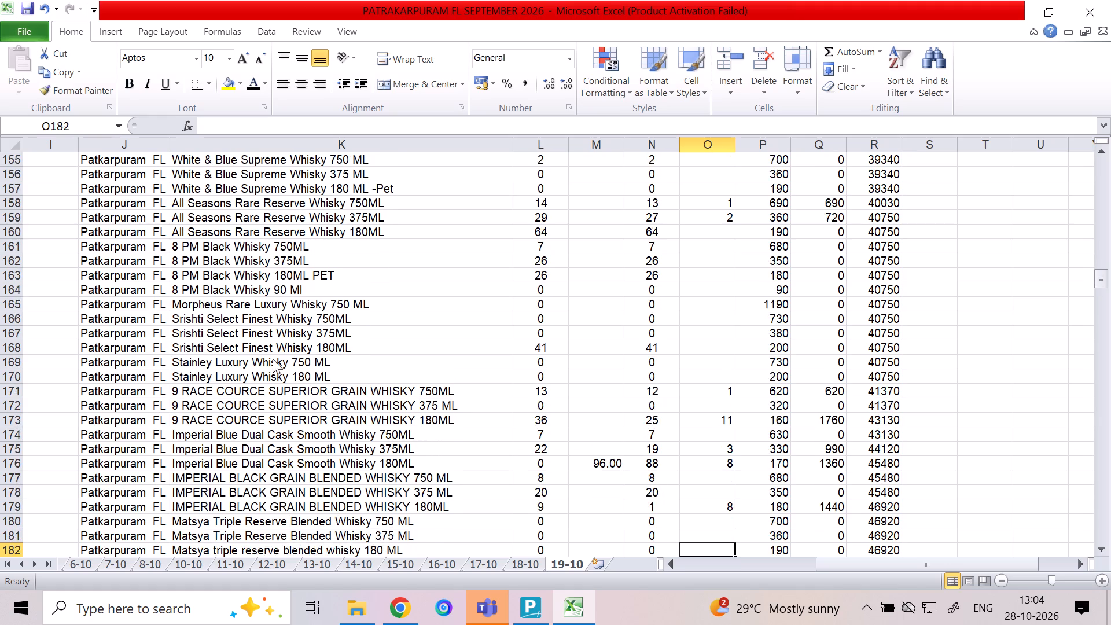
key("Down")
key("Down")
key("Up")
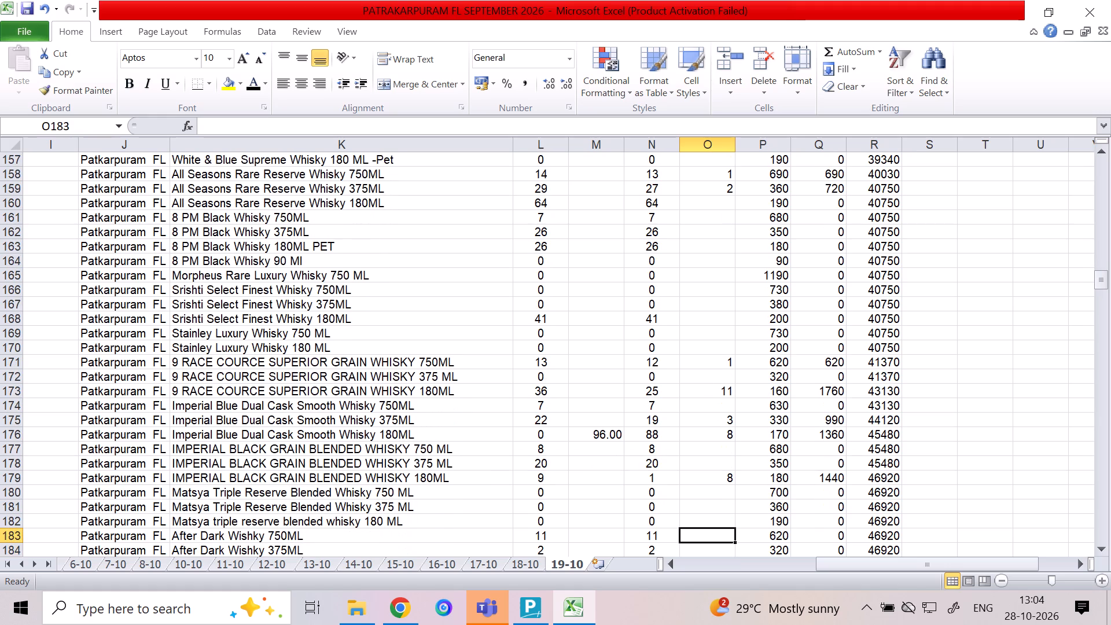
key("Down")
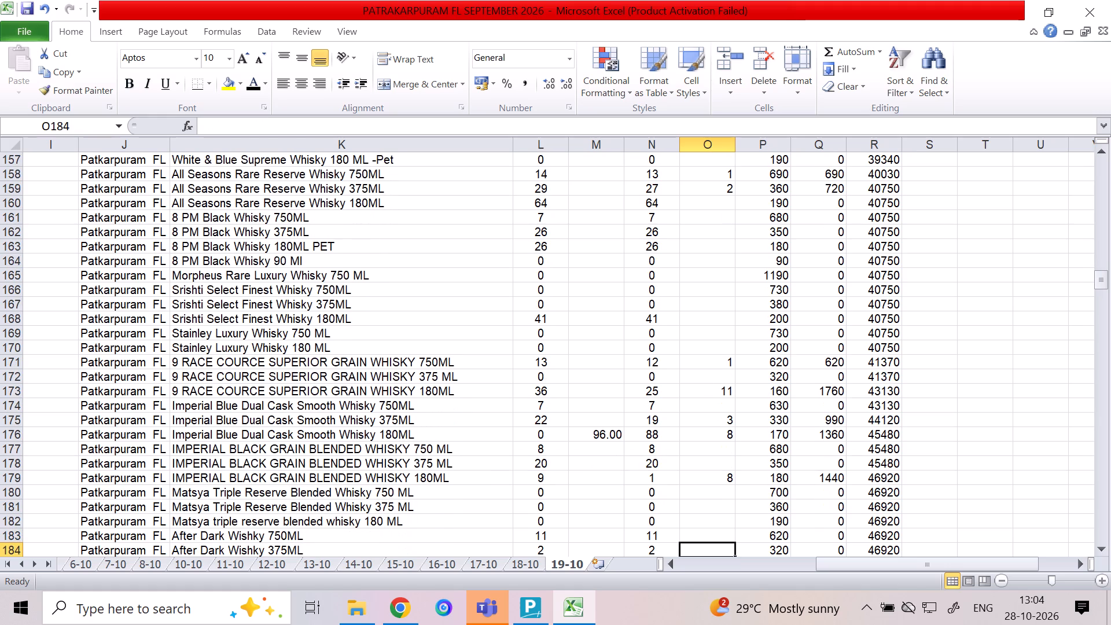
key("Left")
key("Left")
type("24")
key("Right")
key("Right")
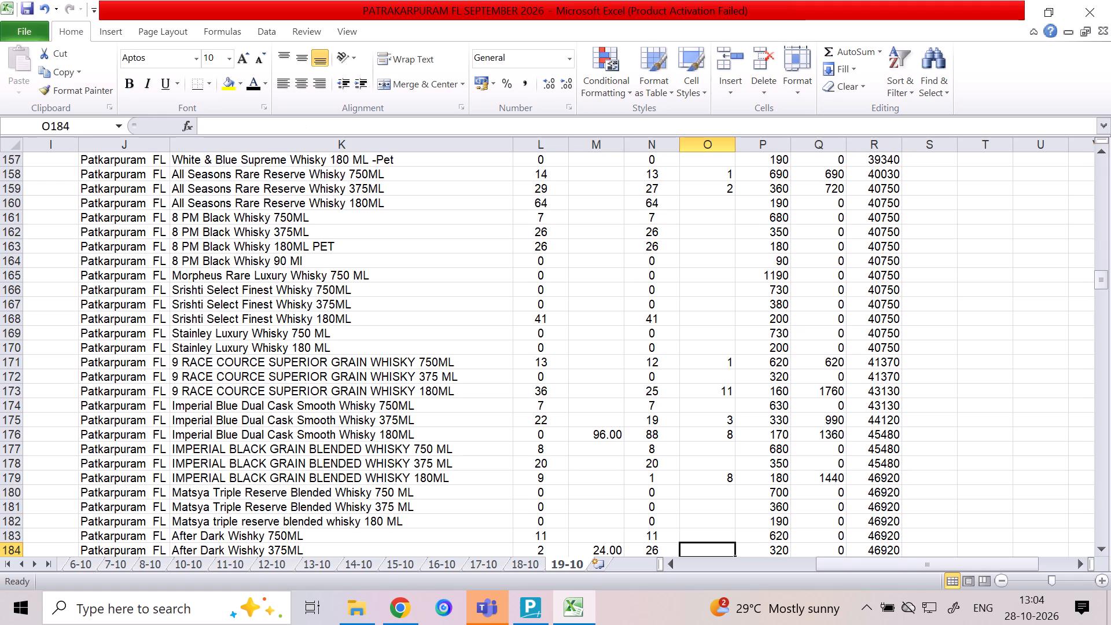
key("Down")
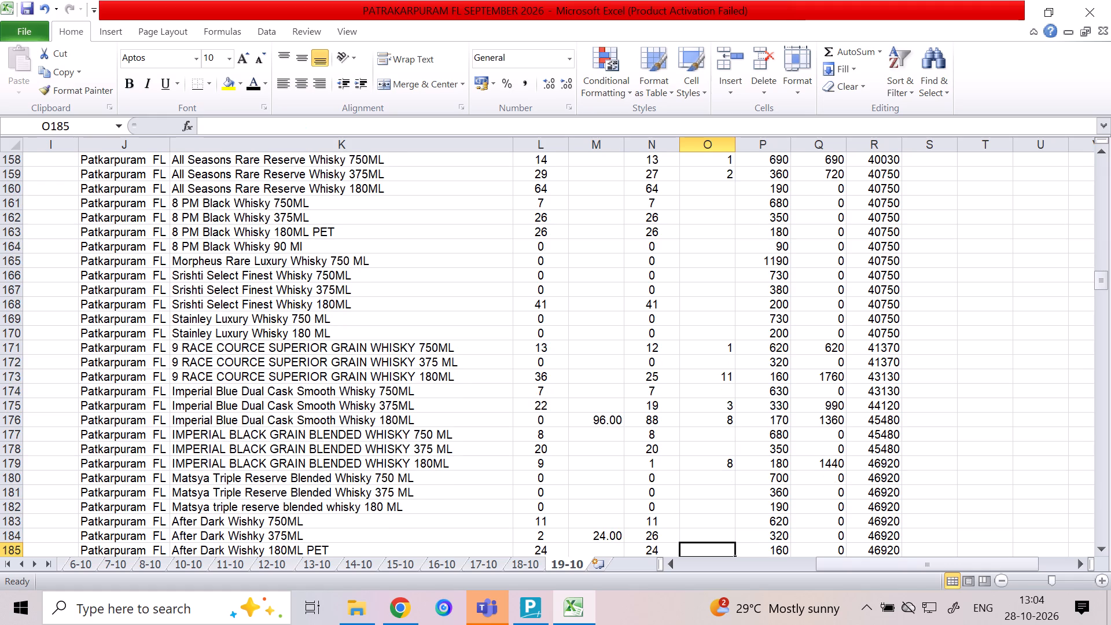
type("10")
key("Down")
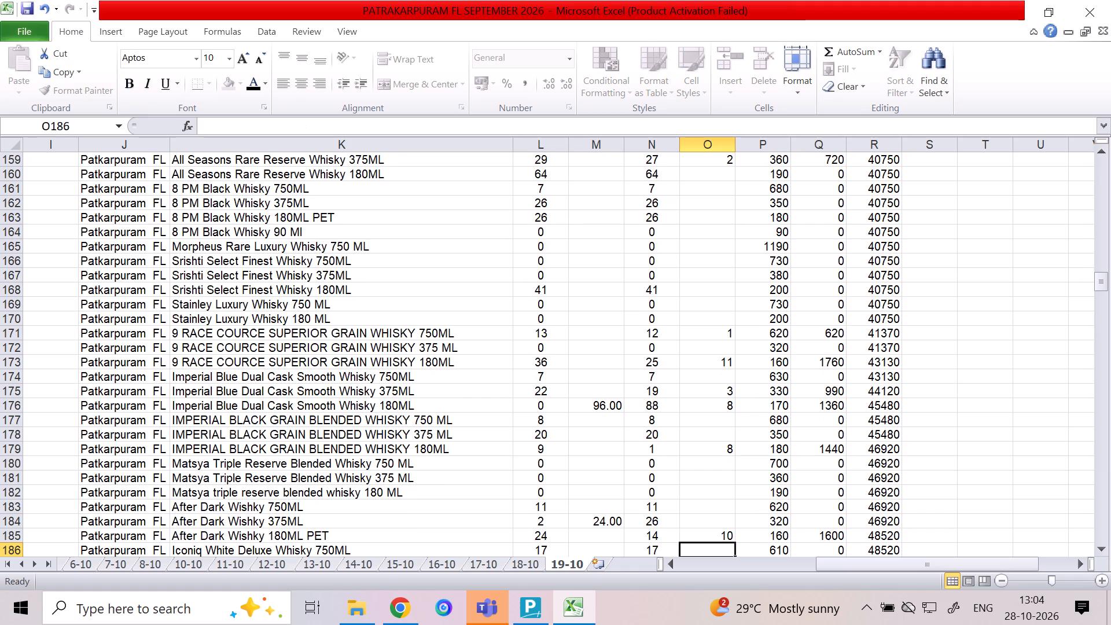
Enter column O quantities of 2, 6 and 43 for Iconiq White Deluxe Whisky 750ML, 375ML and 180ML.
key("2")
key("Down")
key("6")
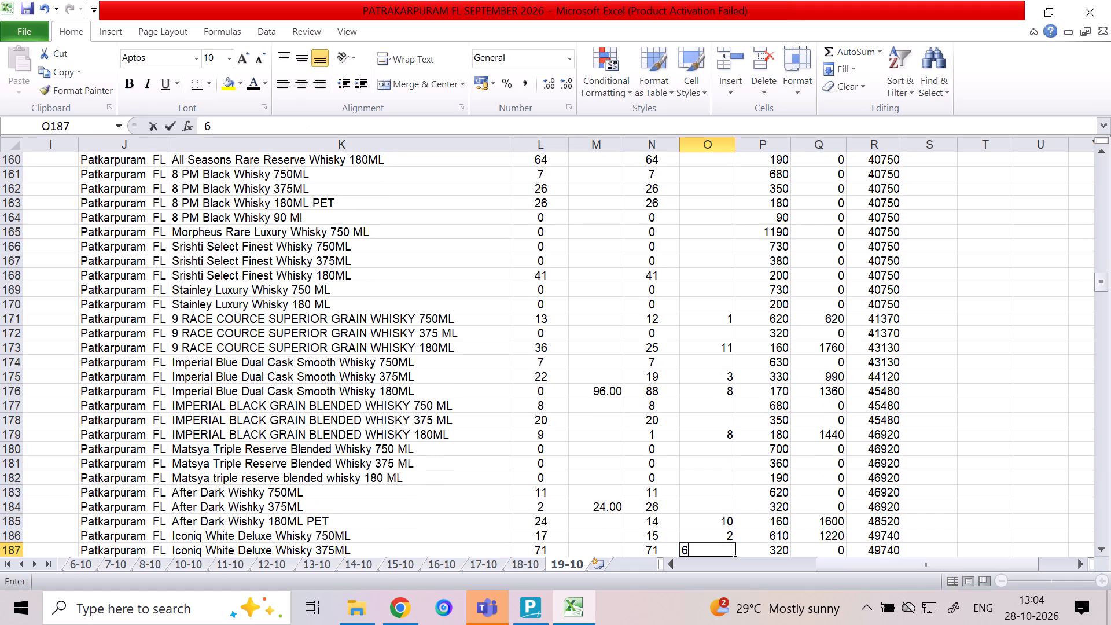
key("Down")
type("43")
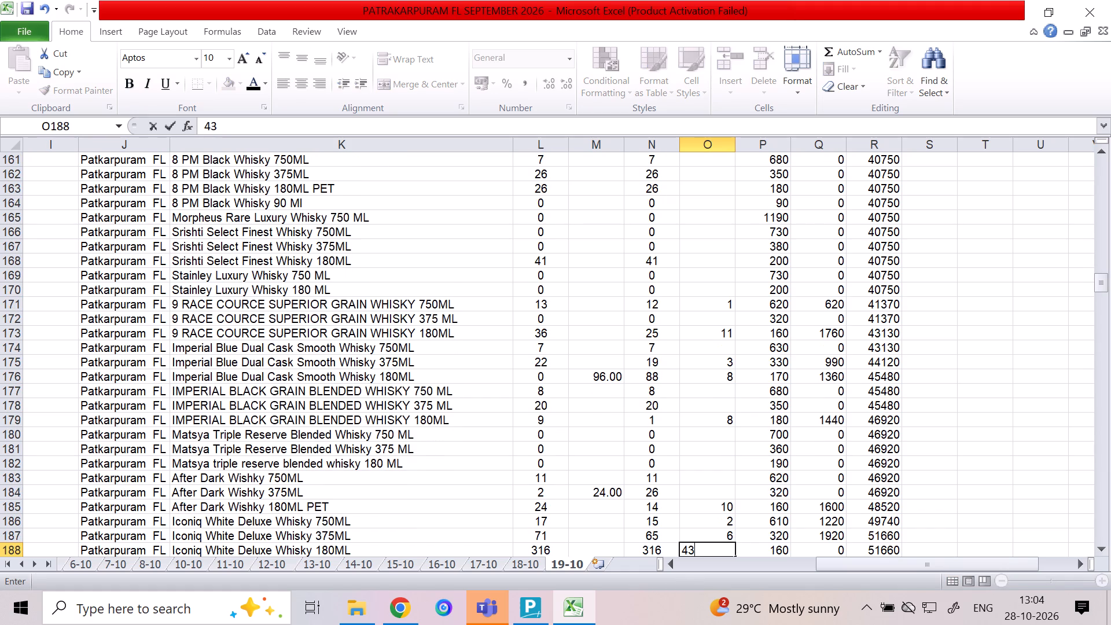
key("Down")
Enter a stock addition of 96 in column M for Iconiq White Deluxe Whisky 180ML.
key("Up")
key("Up")
key("Left")
key("Up")
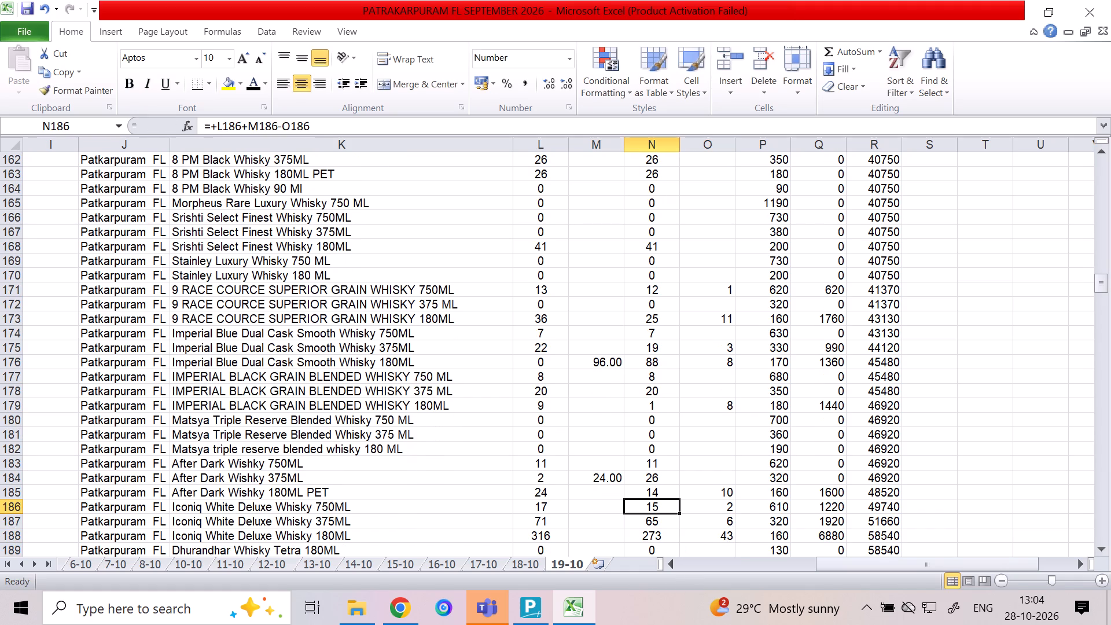
key("Down")
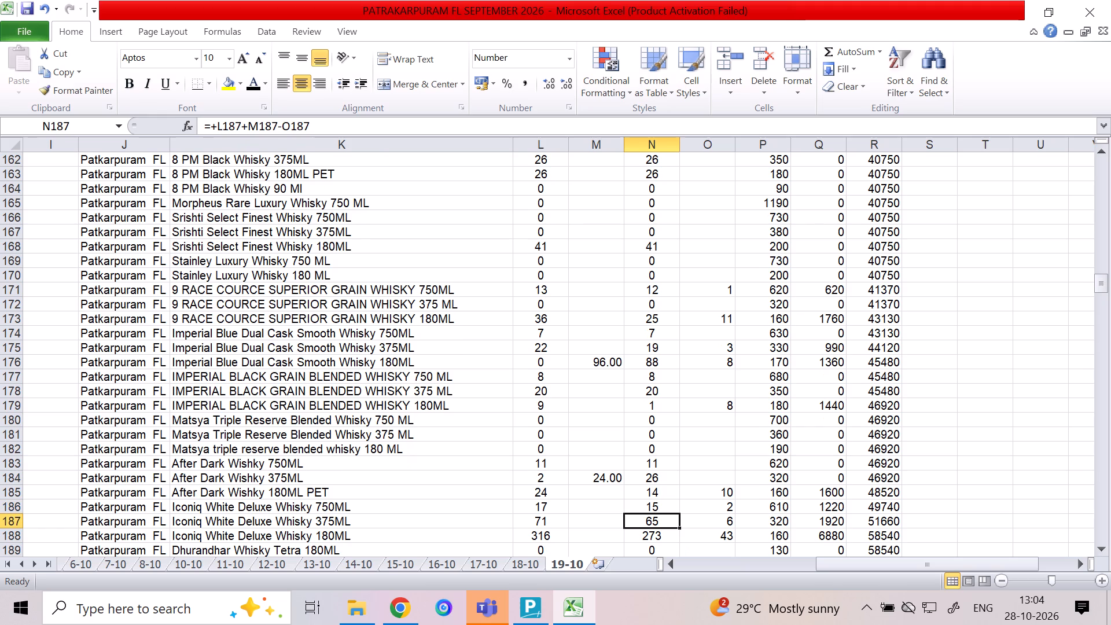
key("Down")
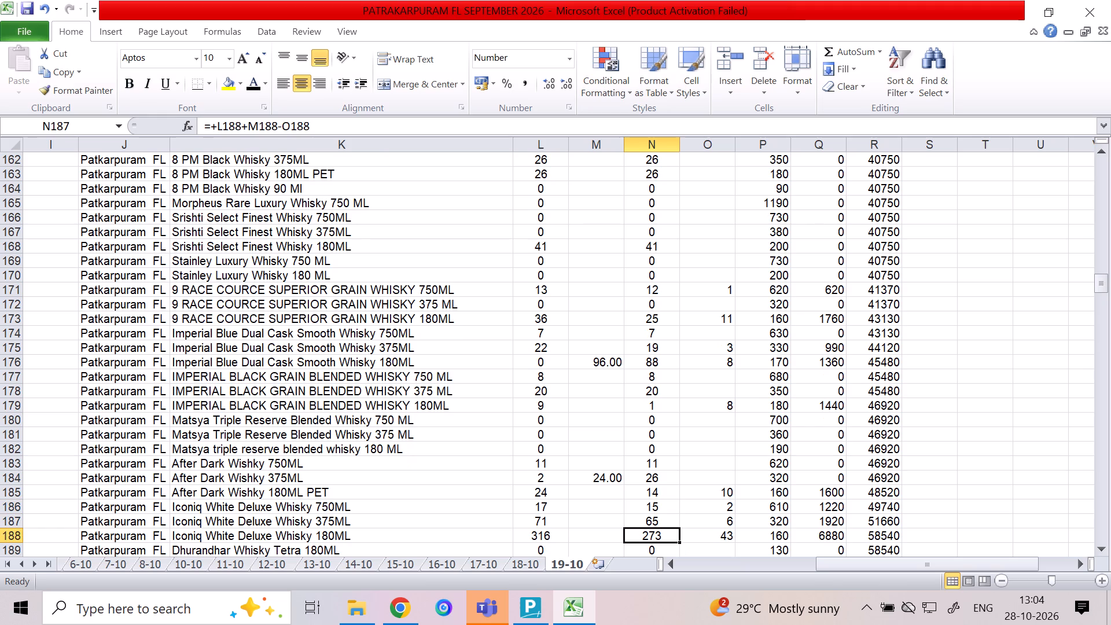
key("Left")
type("96")
key("Right")
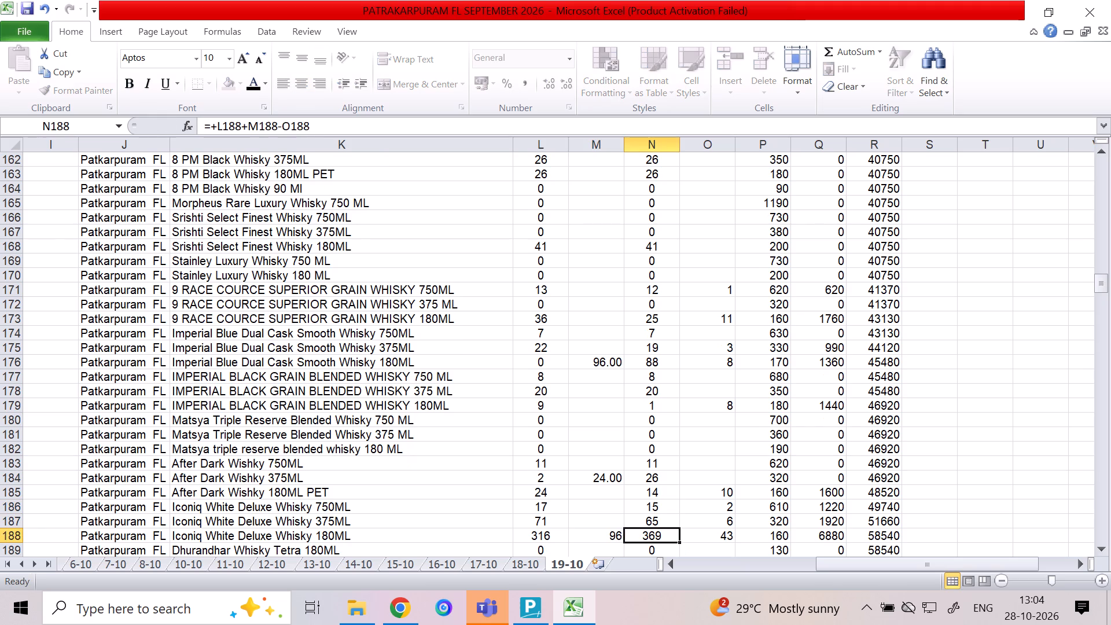
Enter a column O quantity of 11 for Brothers & Co. Finest Whisky 90 ML.
key("Down")
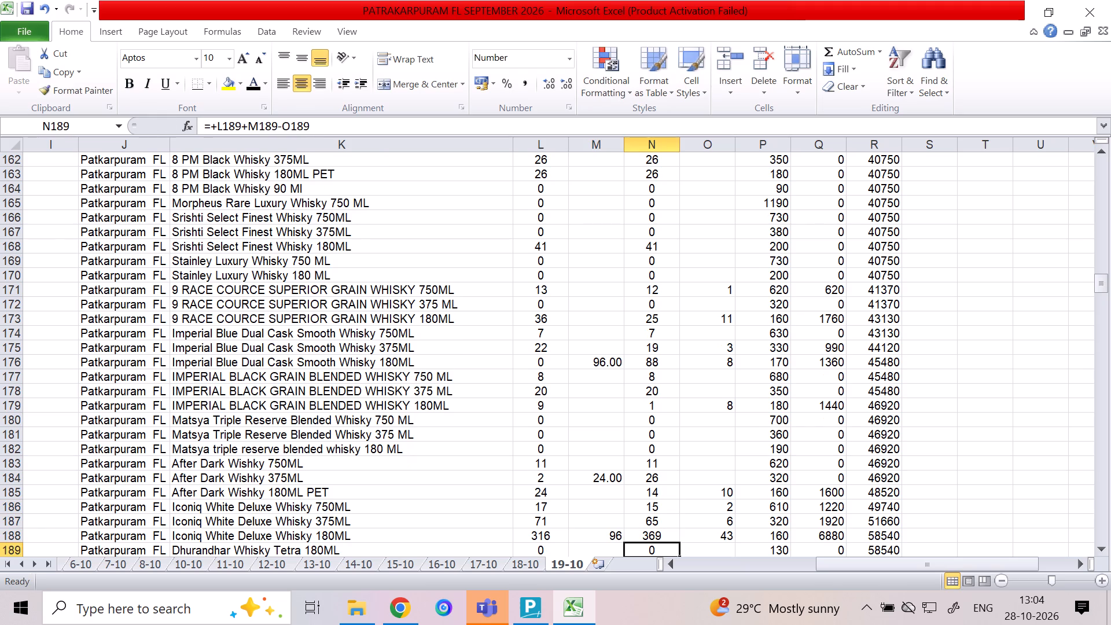
key("Down")
key("Right")
key("Up")
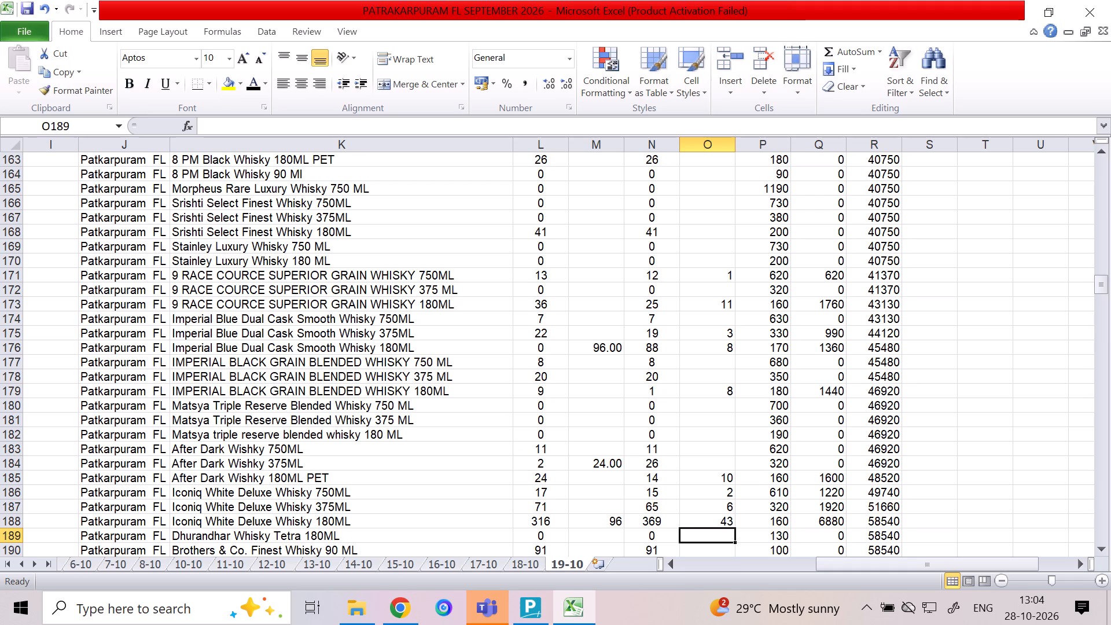
key("Down")
key("Up")
key("Down")
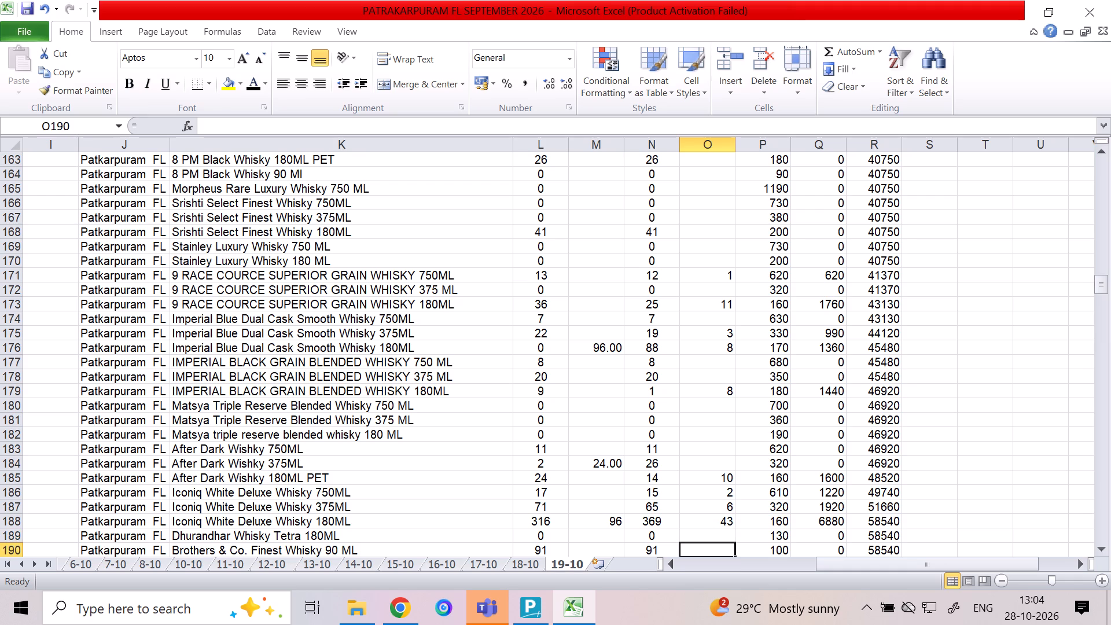
type("11")
key("Down")
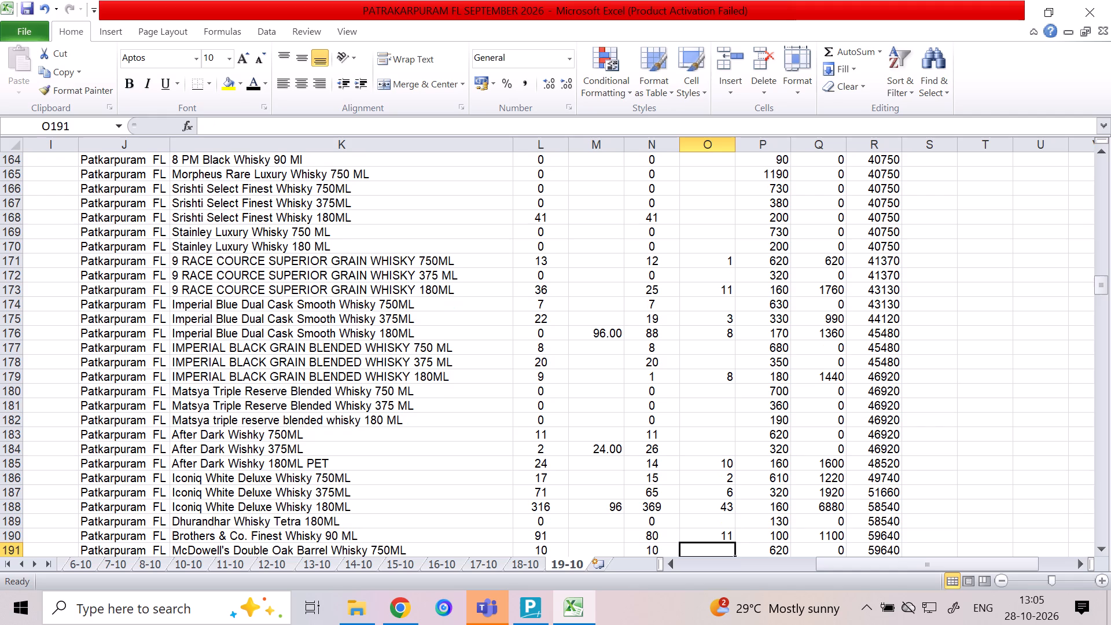
Enter a column O quantity of 1 for McDowell's Double Oak Barrel Whisky 375ML.
key("Down")
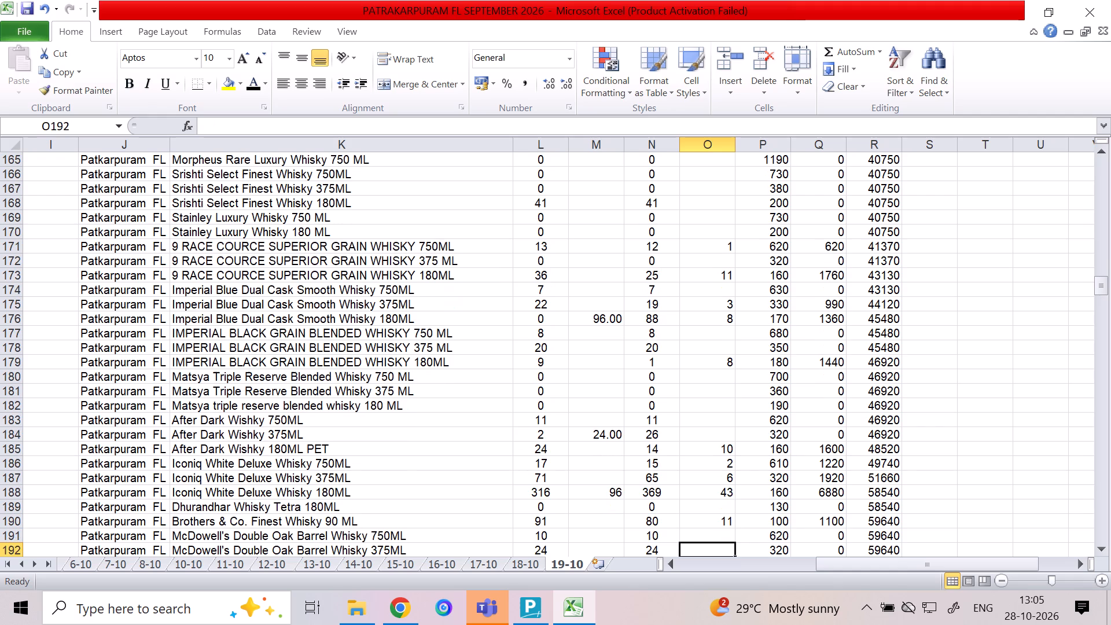
key("1")
key("Down")
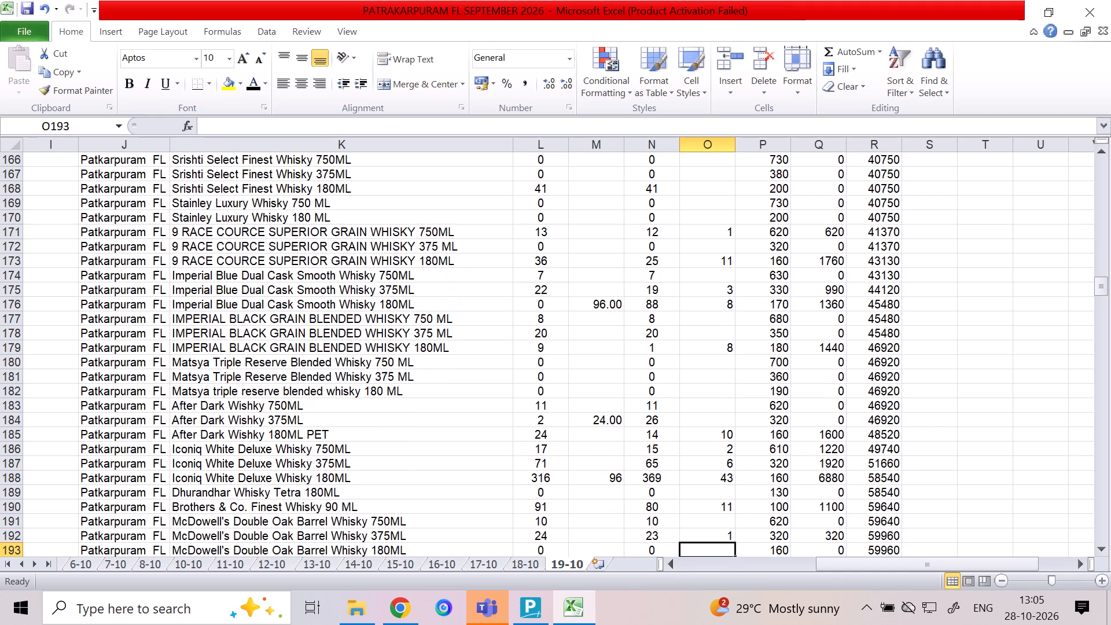
Enter column O quantities of 1 for MCD No.1 Superior Whisky 375ML and 8 for its 180ML size.
key("Down")
key("Down")
key("Down")
key("Up")
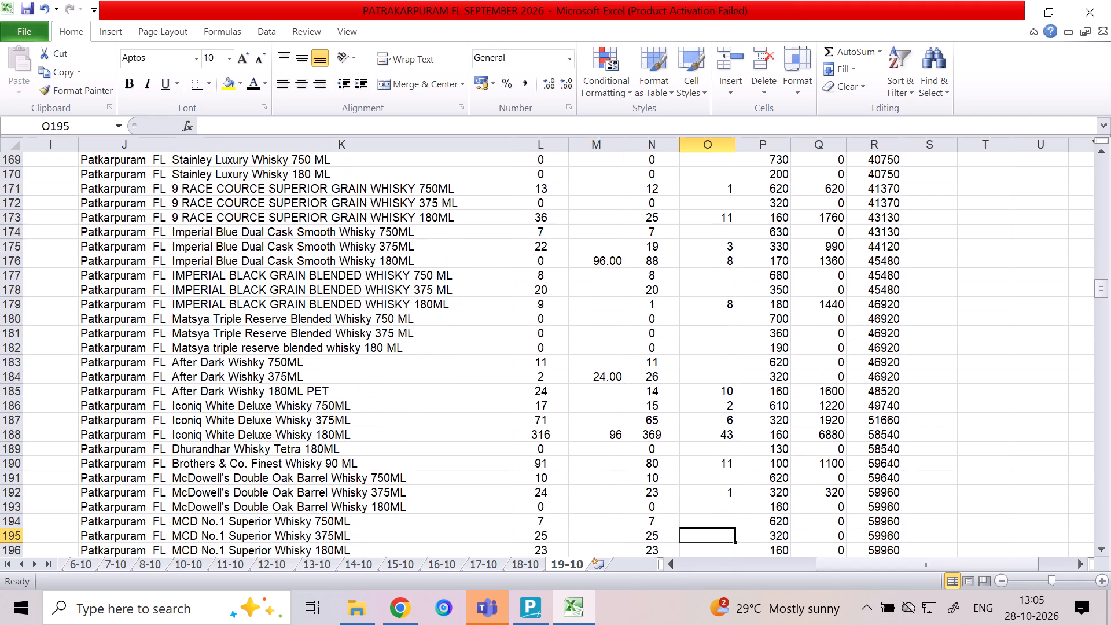
key("Up")
key("Down")
key("1")
key("Down")
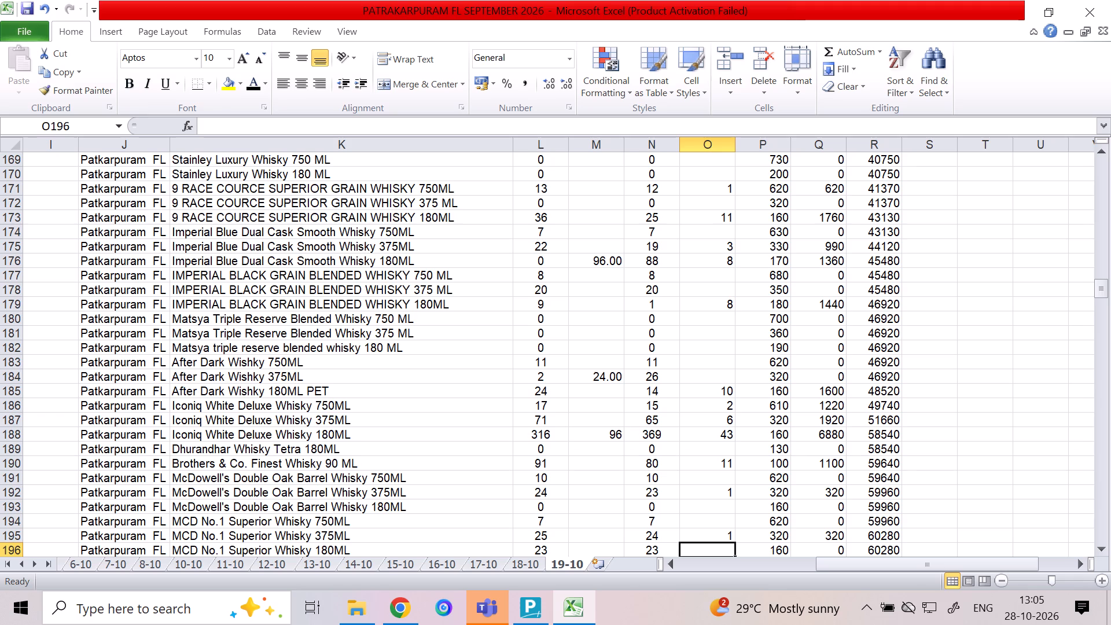
key("8")
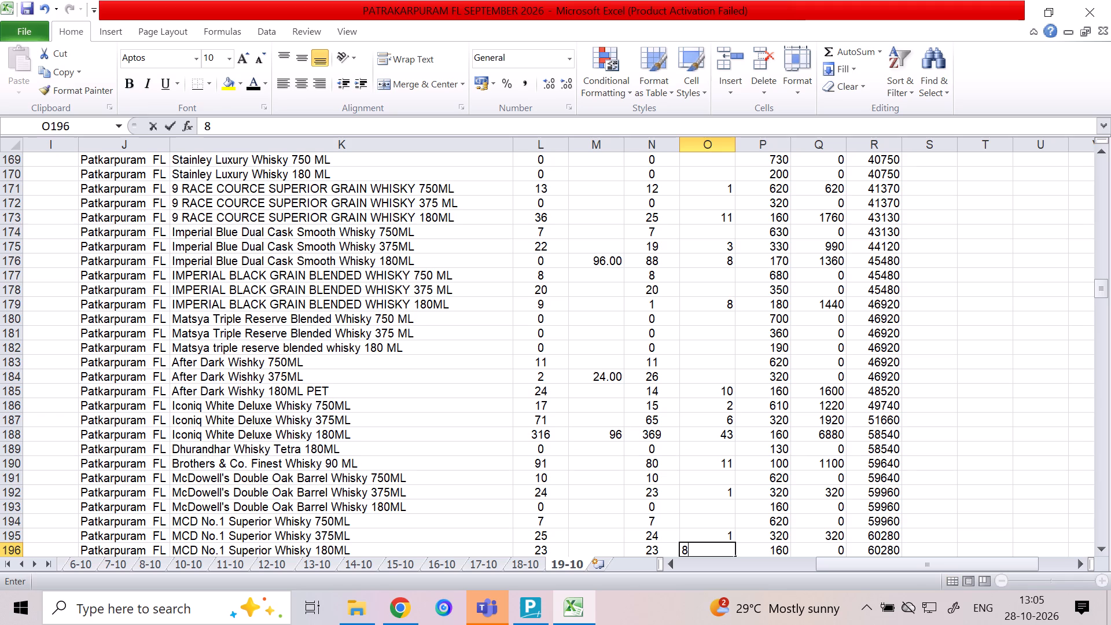
key("Down")
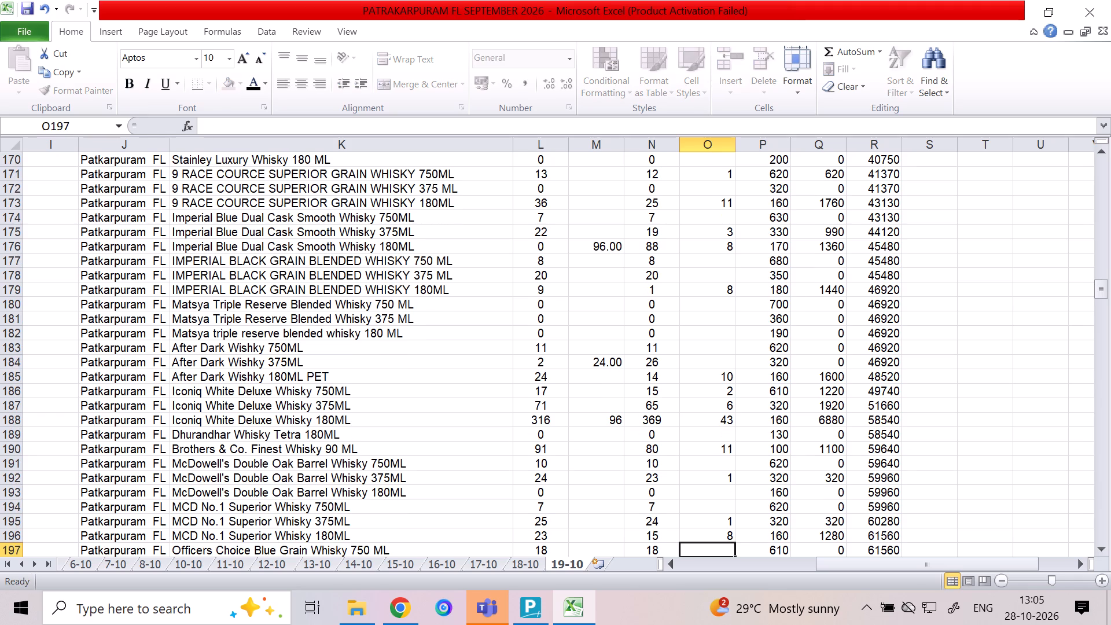
Check the product names, stock and sold quantities in the MCD No.1 Superior Whisky and adjacent McDowell's Double Oak Barrel rows.
key("Up")
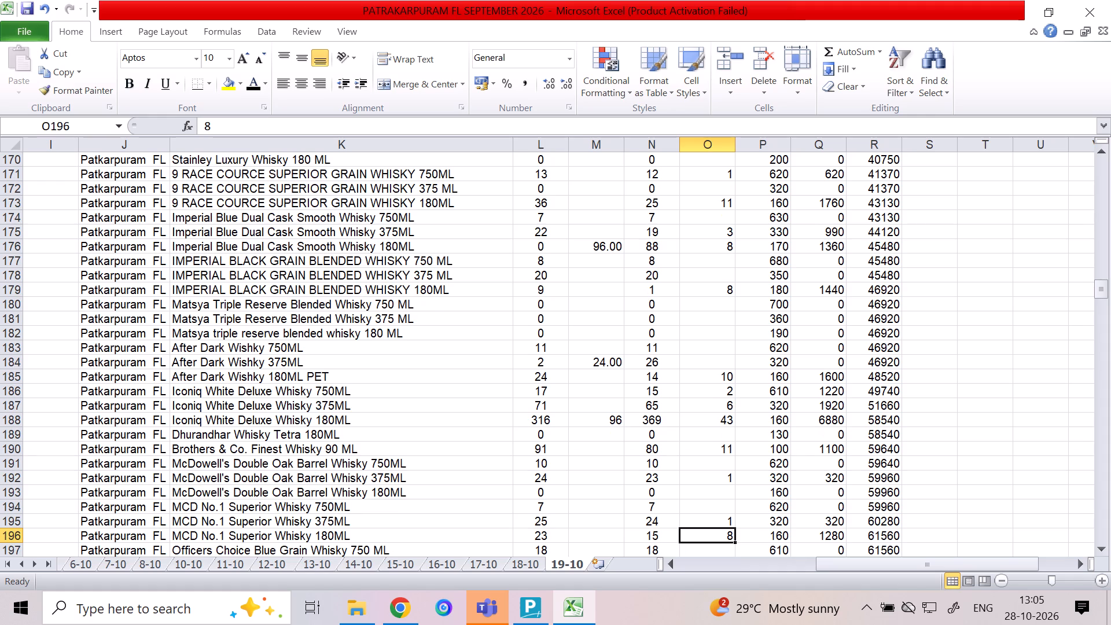
key("Up")
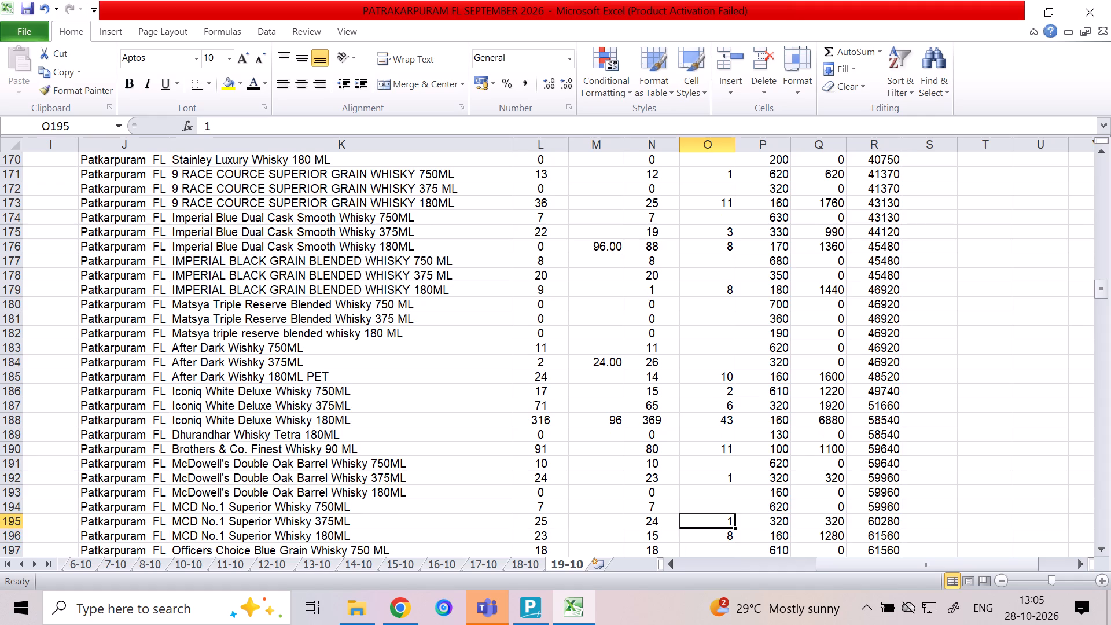
key("Left")
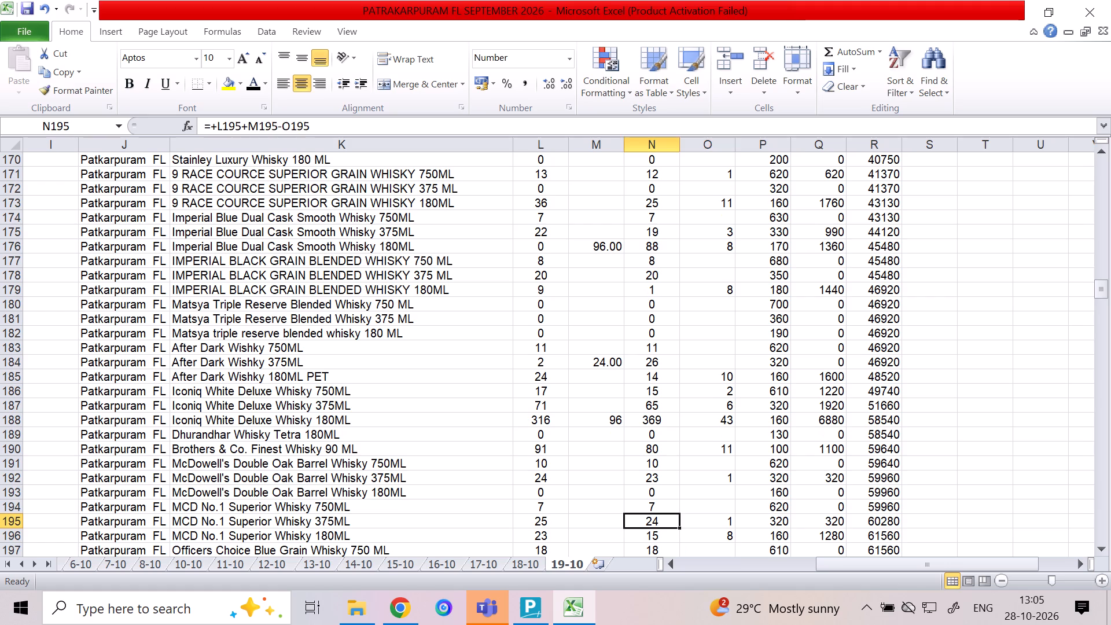
key("Left")
key("Left")
key("Left")
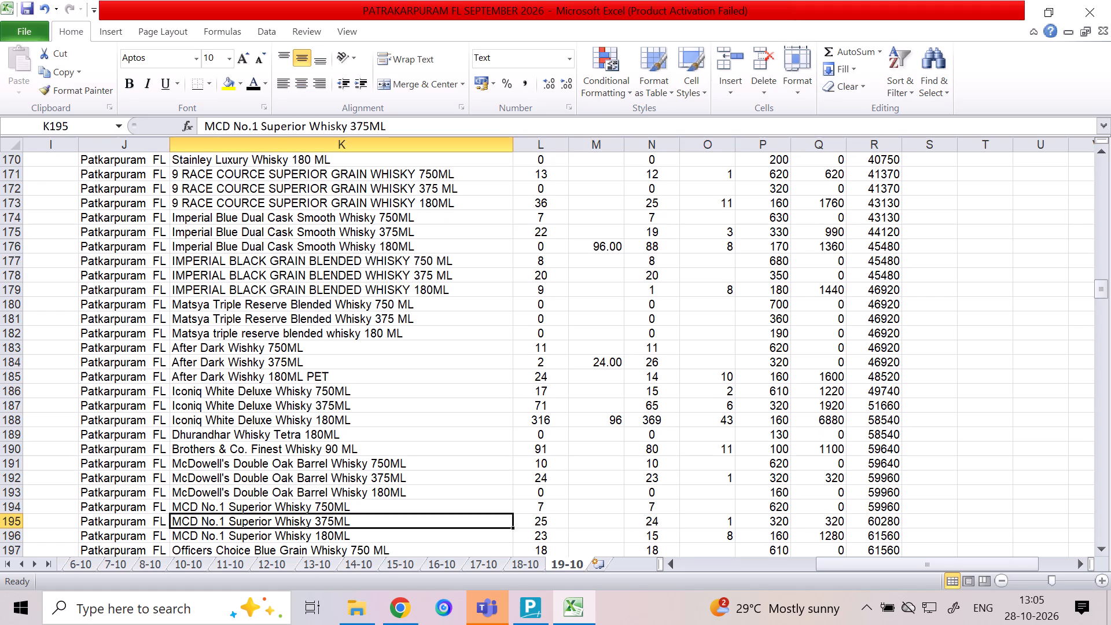
key("Up")
key("Up")
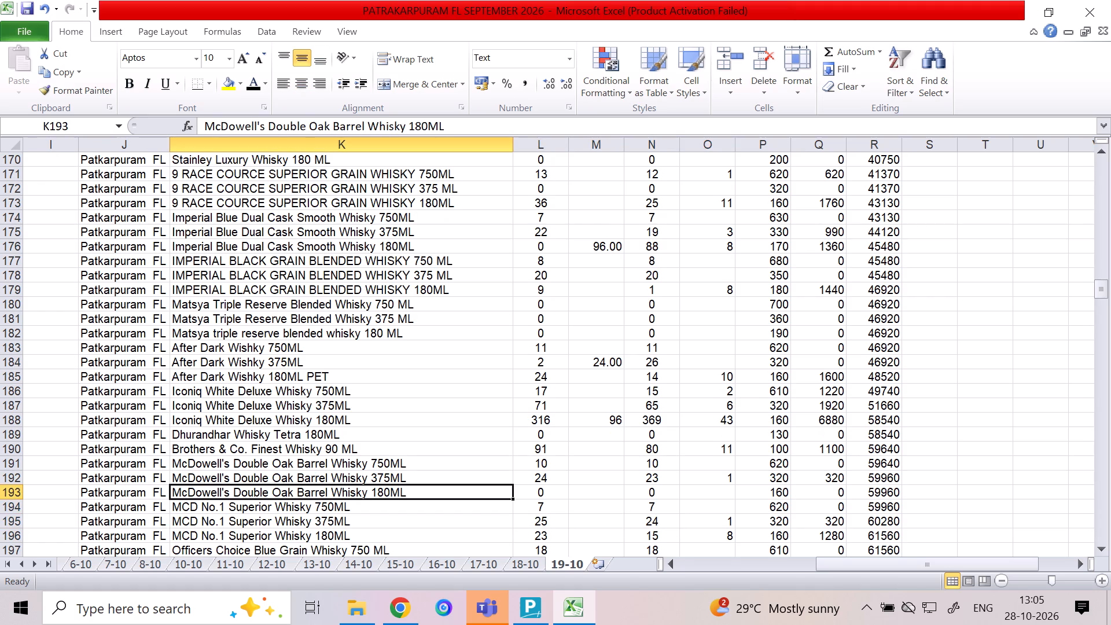
key("Down")
key("Right")
key("Right")
key("Right")
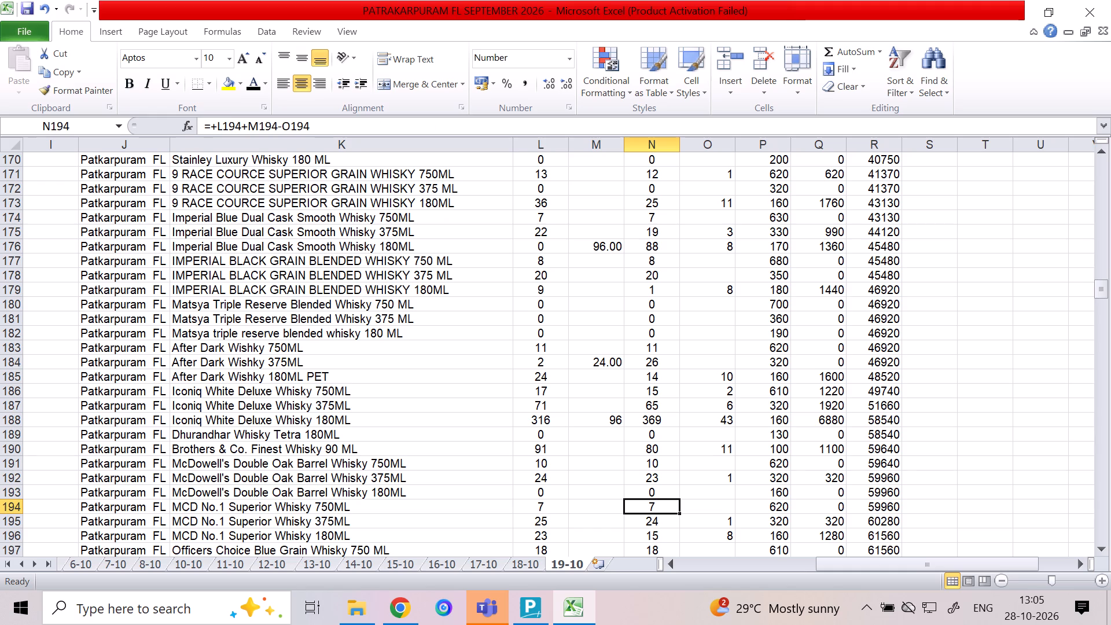
key("Right")
key("Right")
key("Down")
key("Left")
key("Up")
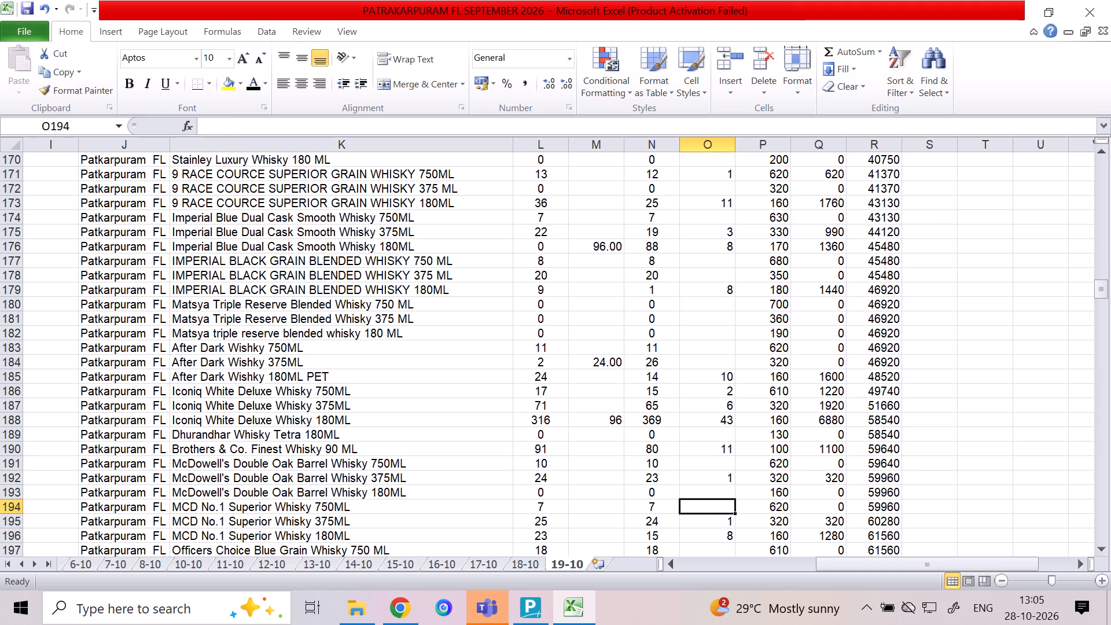
Recheck the closing stock and column O sold quantities of the three MCD No.1 Superior Whisky sizes.
key("Left")
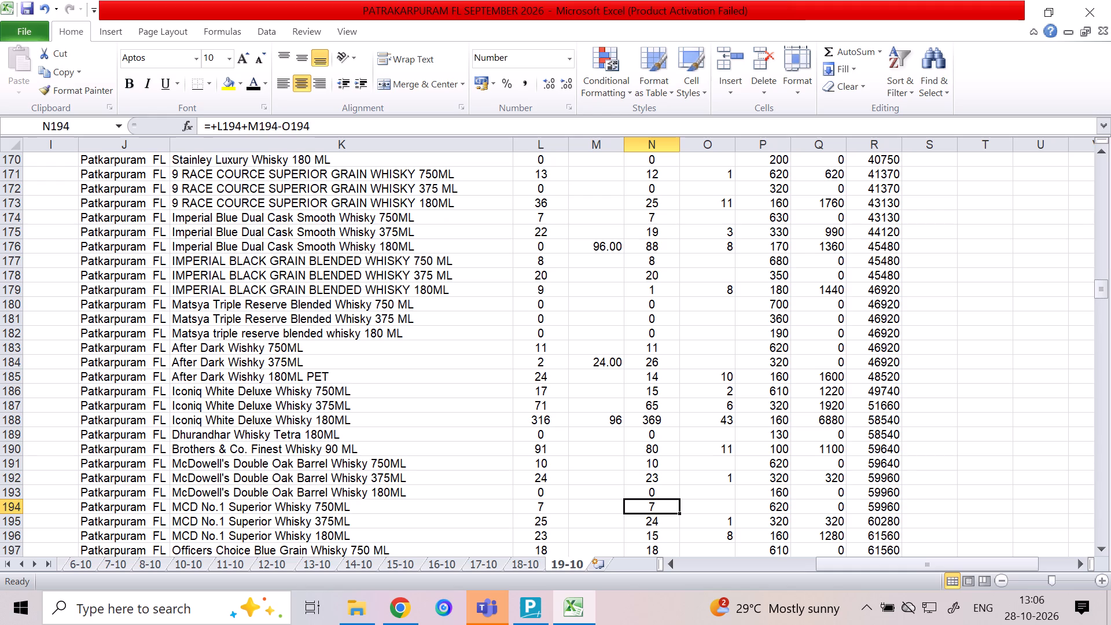
key("Down")
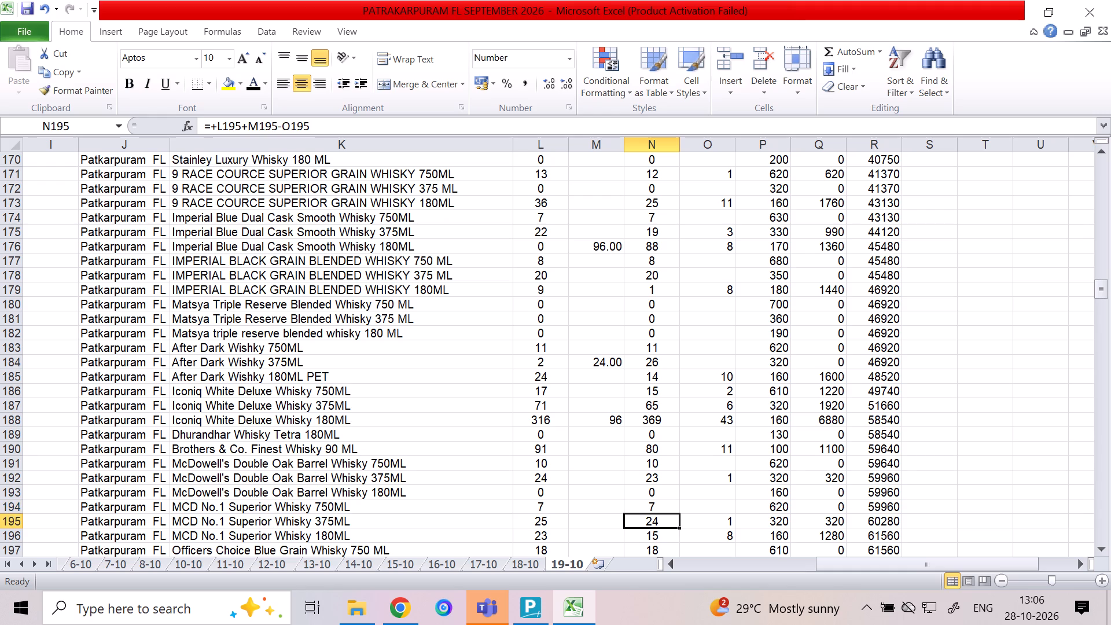
key("Right")
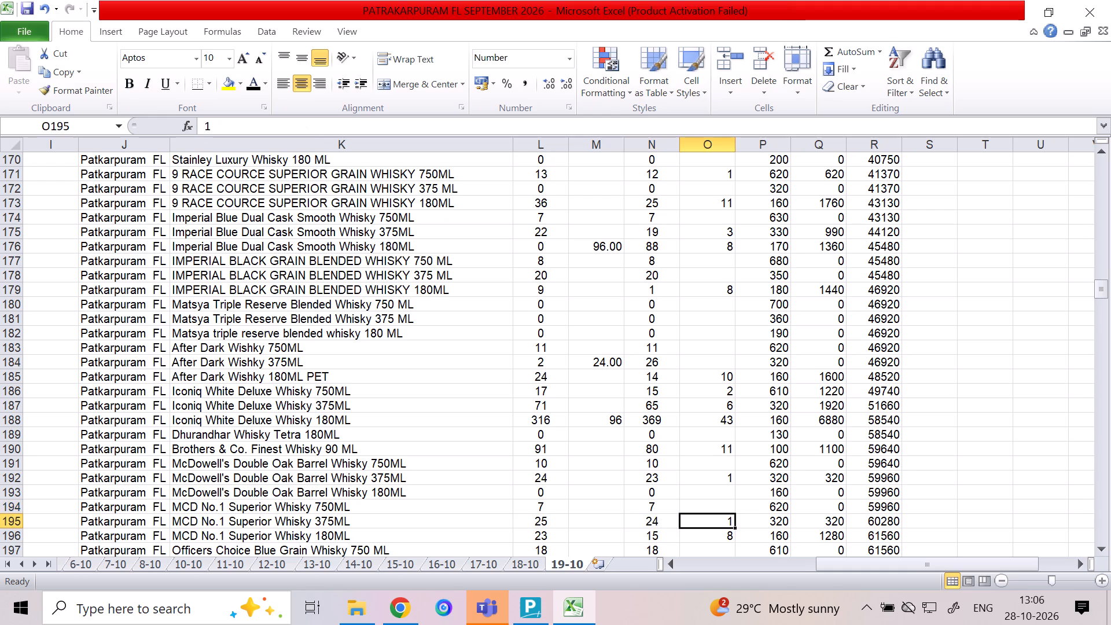
key("Down")
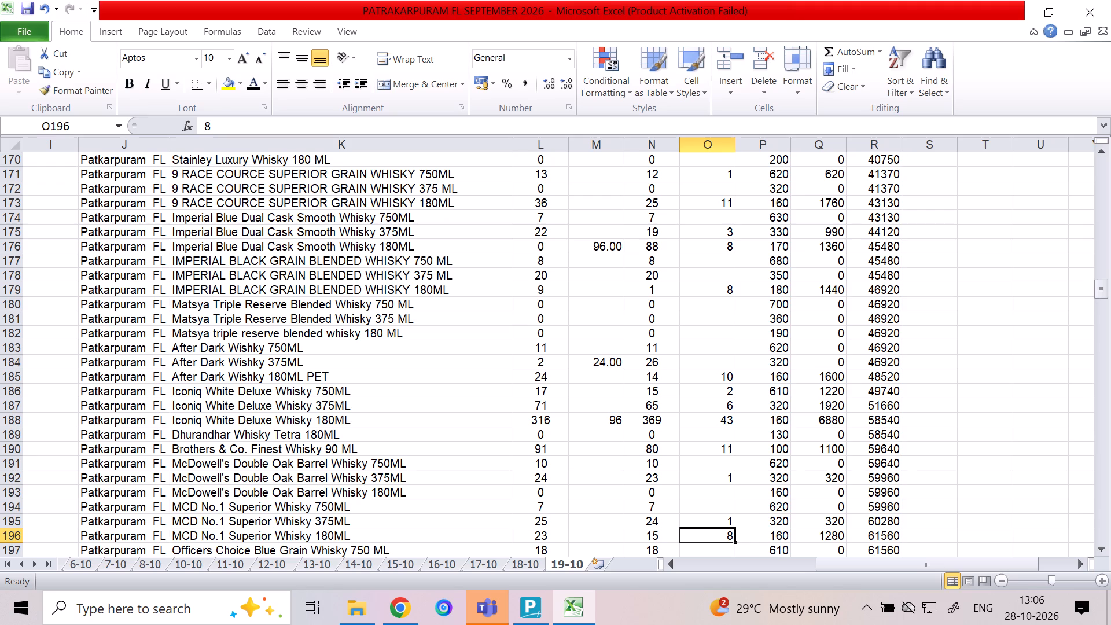
key("Up")
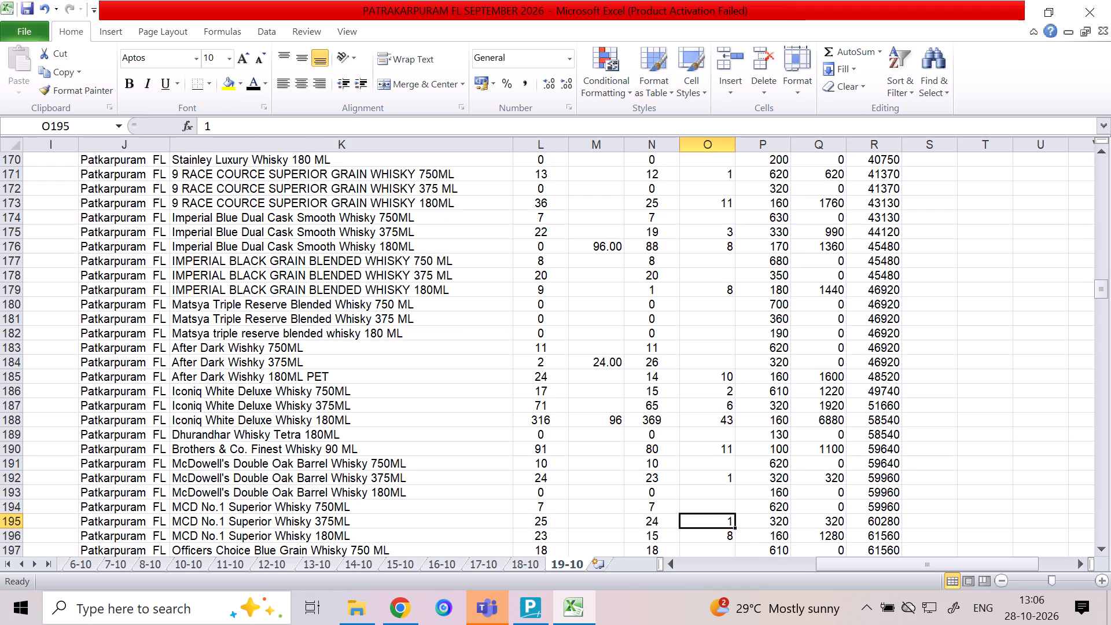
key("Left")
key("Up")
key("Down")
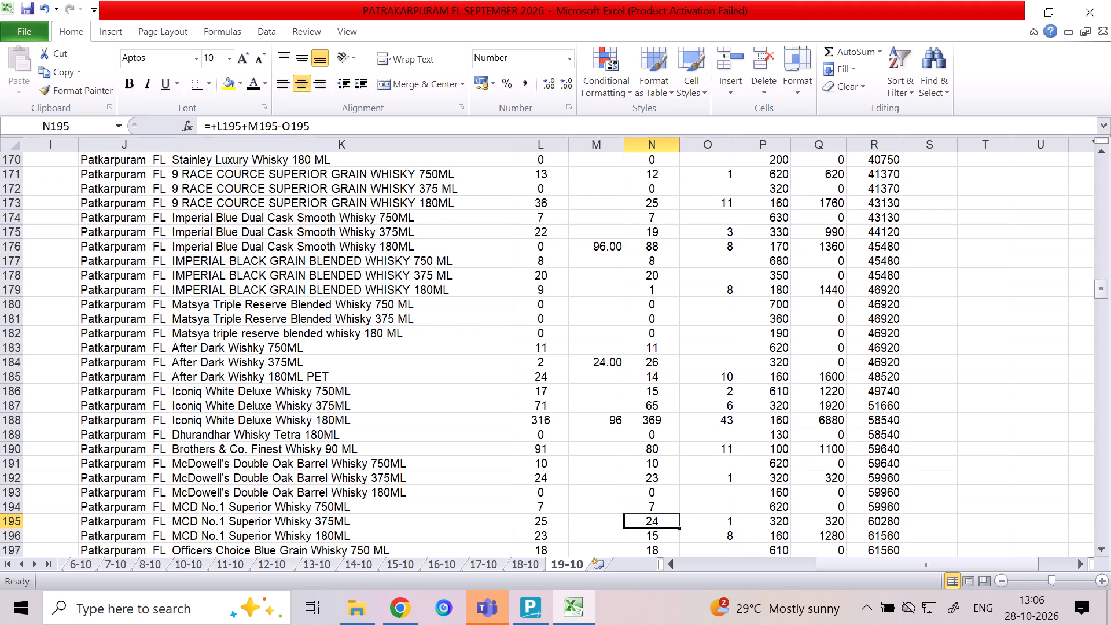
key("Down")
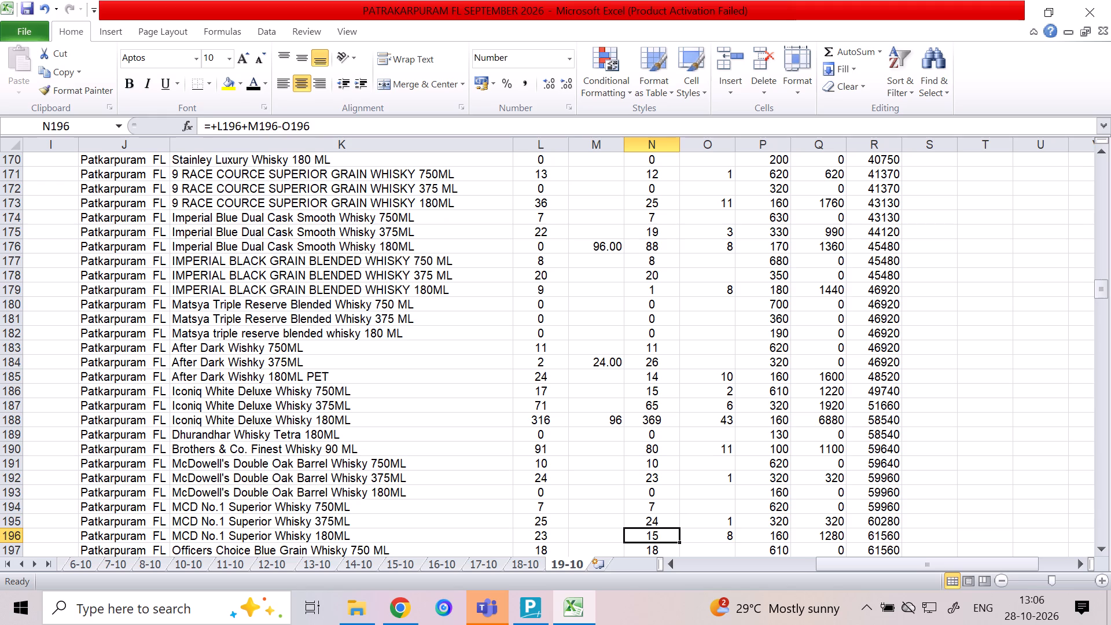
key("Right")
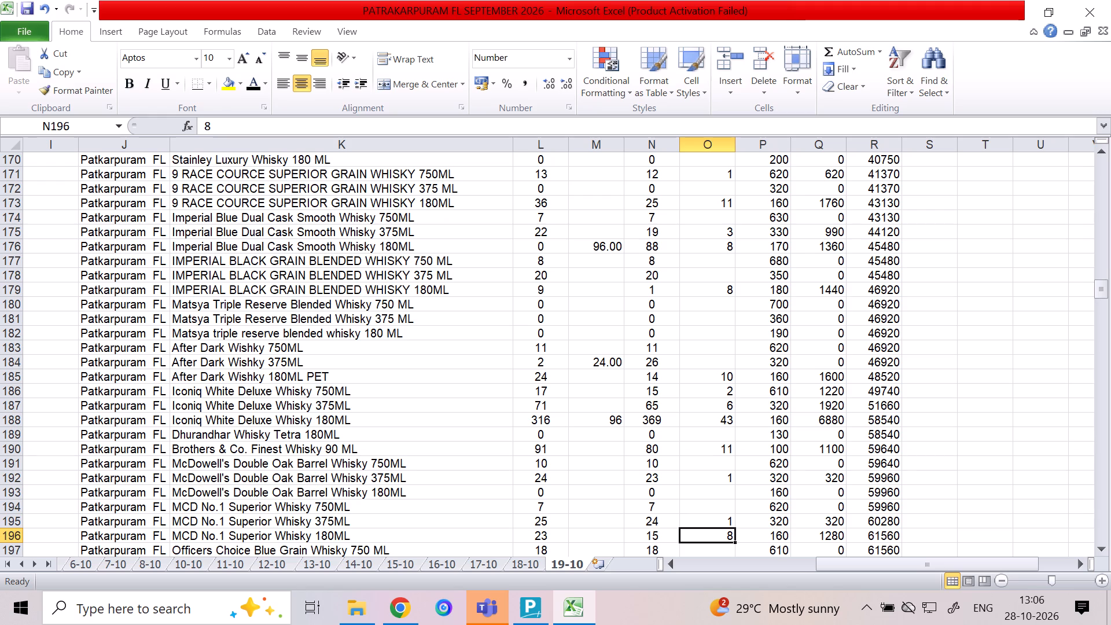
Enter a column O quantity of 4 for Iconiq White IQ Select Whisky 180 ML -PET.
key("Down")
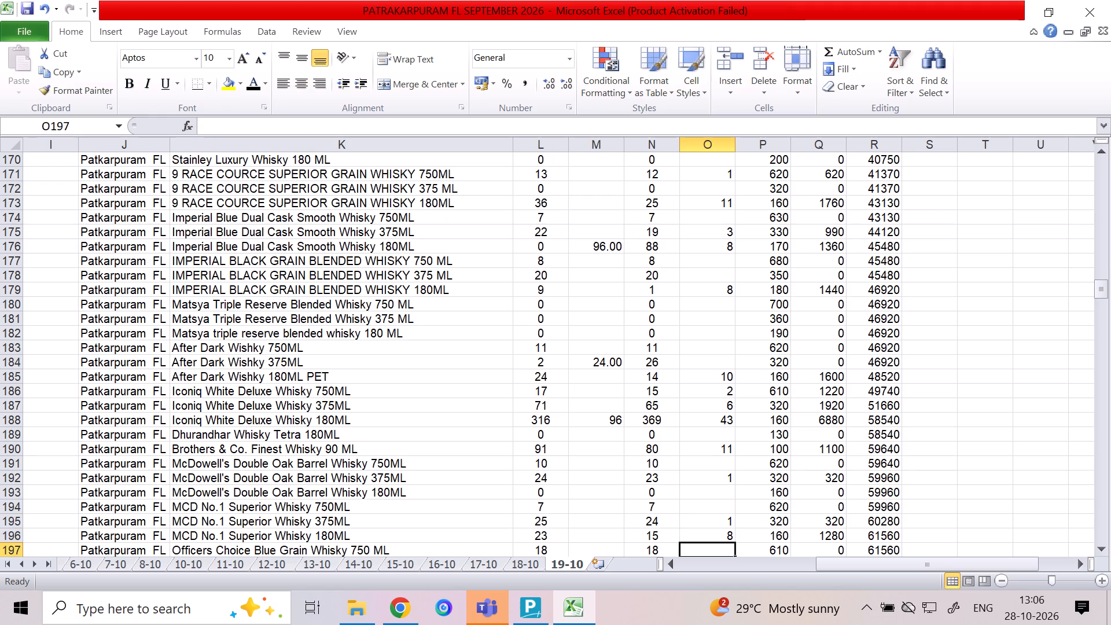
key("Down")
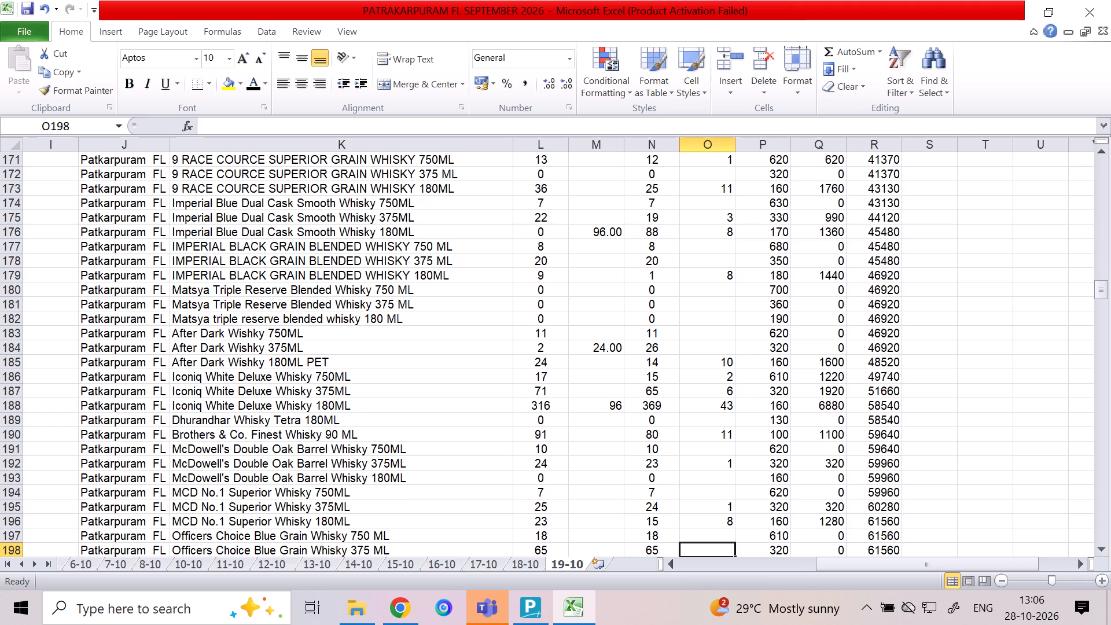
key("Down")
key("Down")
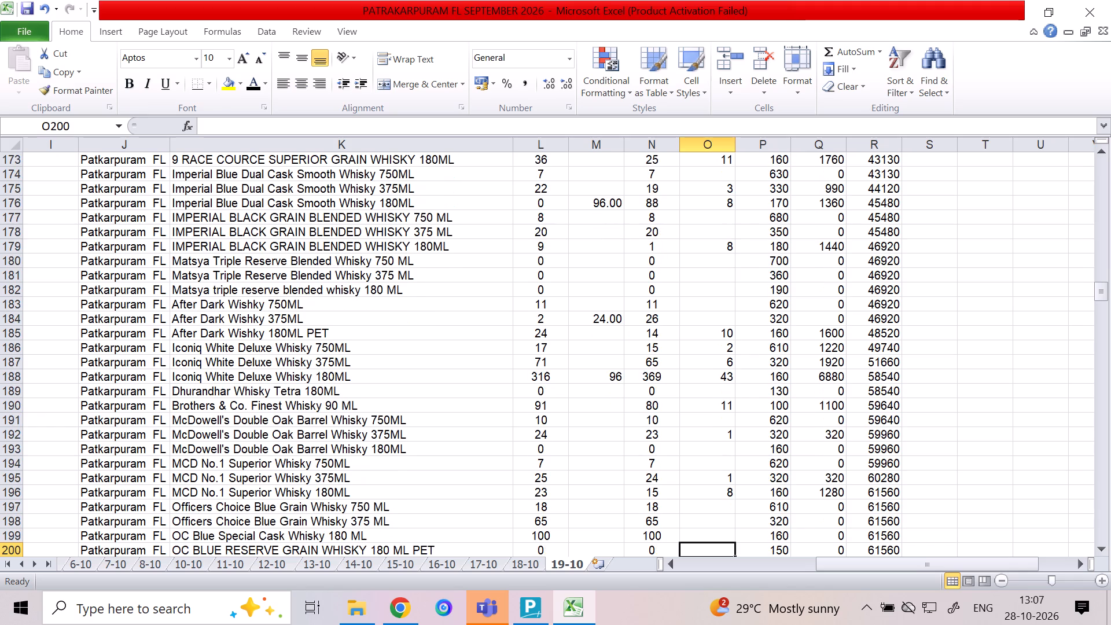
key("Down")
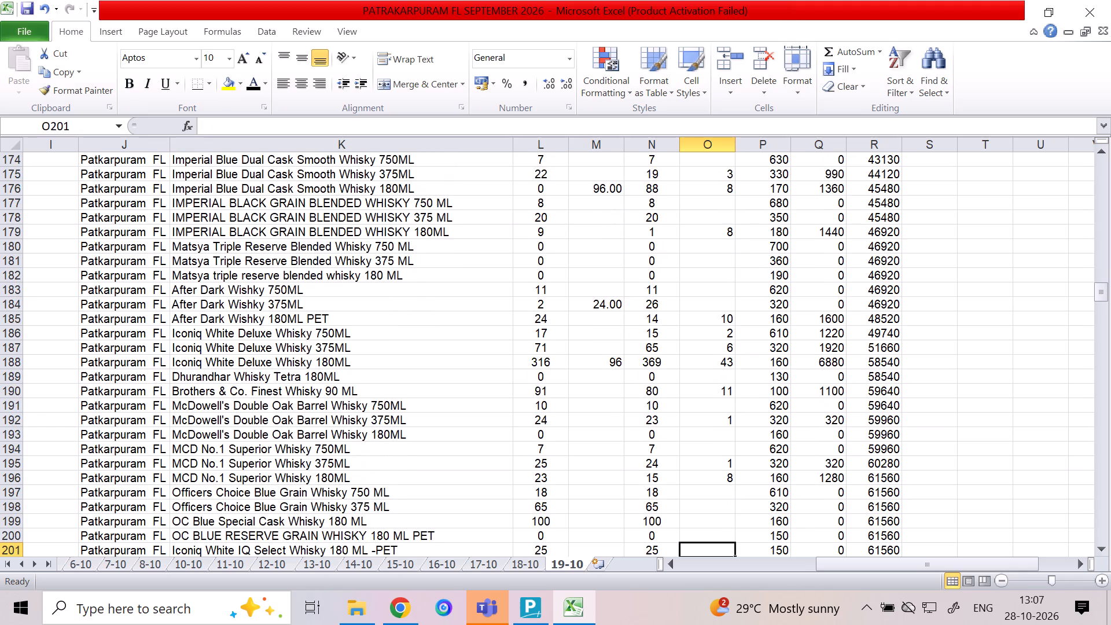
key("4")
key("Down")
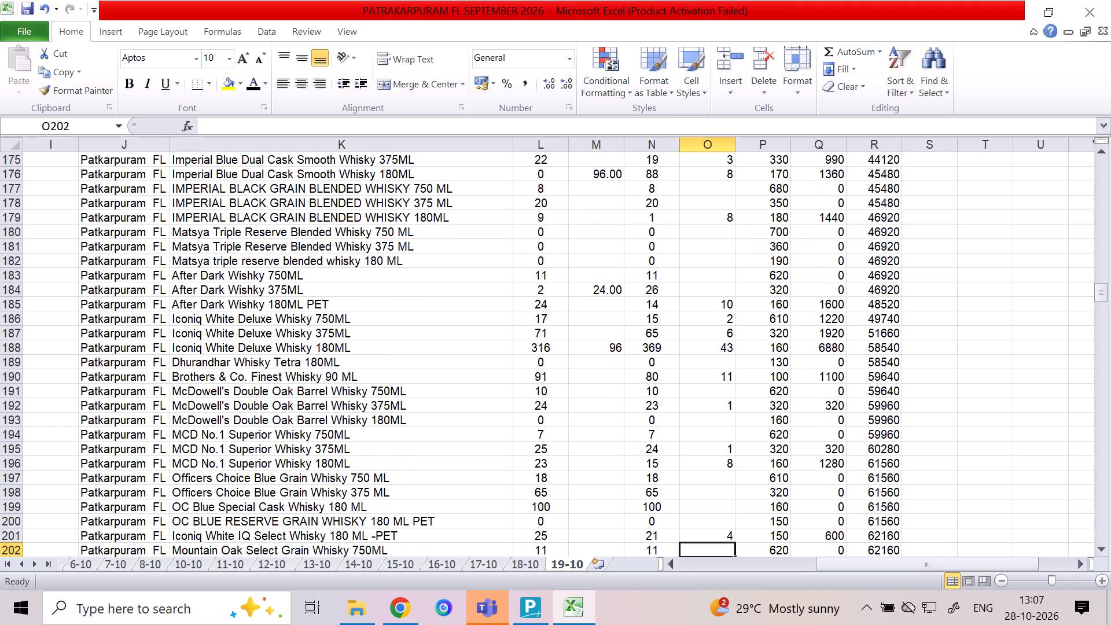
Enter a column M stock addition of 48 and a column O quantity of 21 for Mountain Oak Select Grain Whisky 180ML.
key("Down")
key("Up")
key("Down")
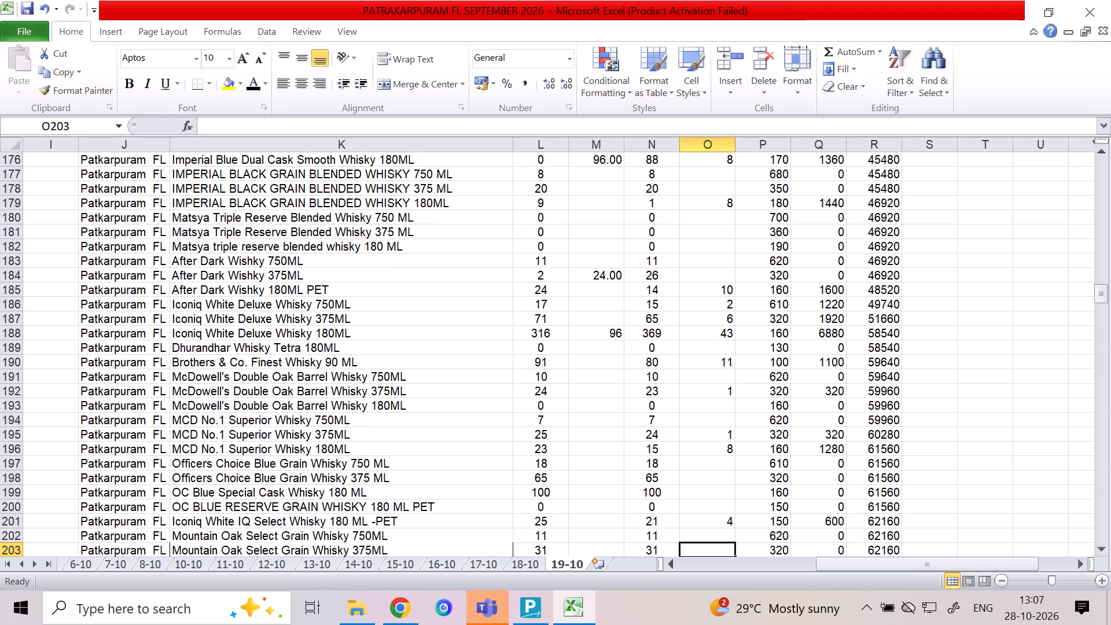
key("Down")
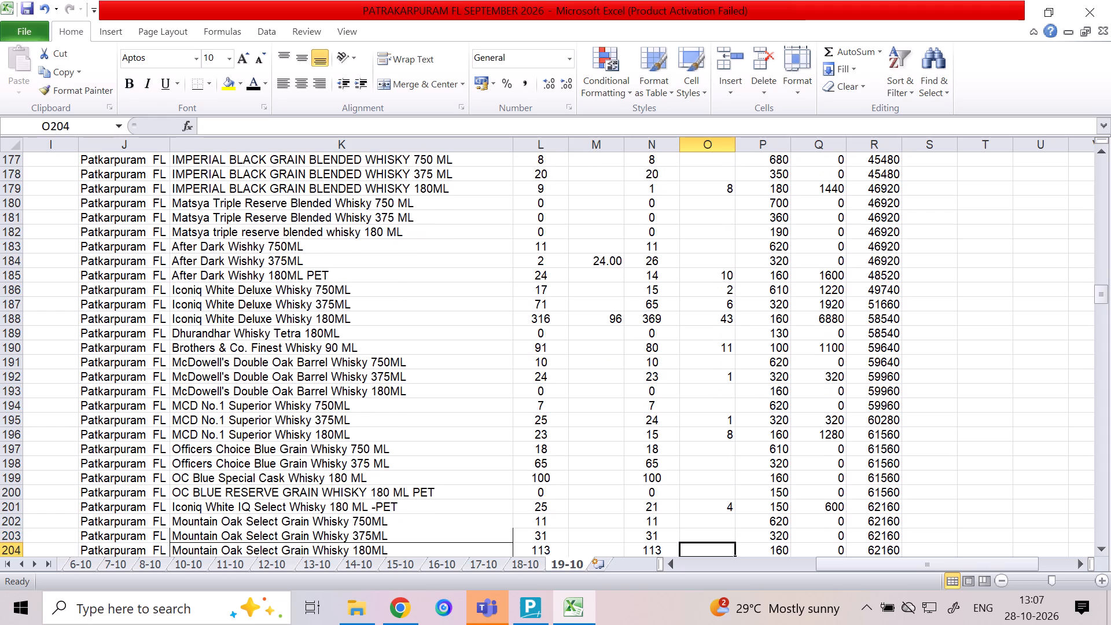
key("Left")
key("Left")
type("48")
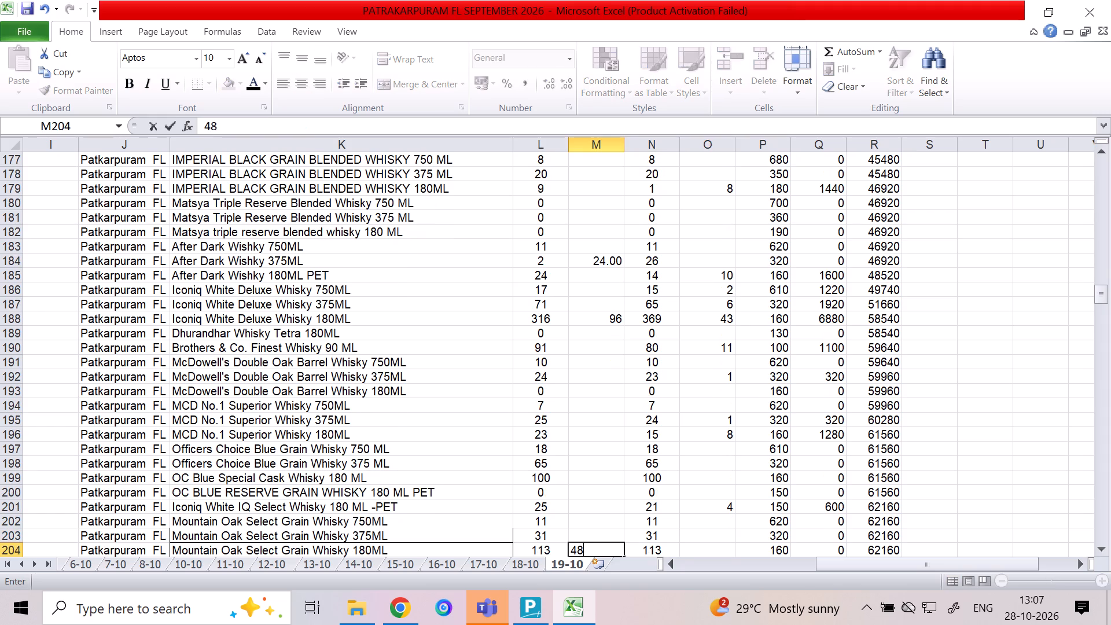
key("Right")
key("Right")
key("Right")
key("Left")
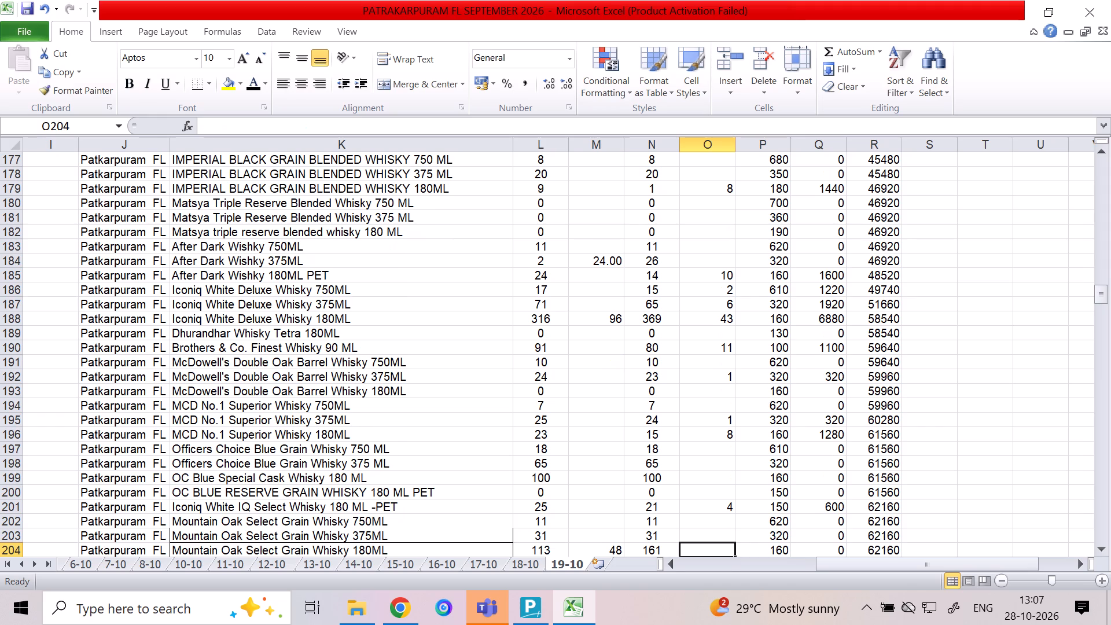
type("21")
key("Down")
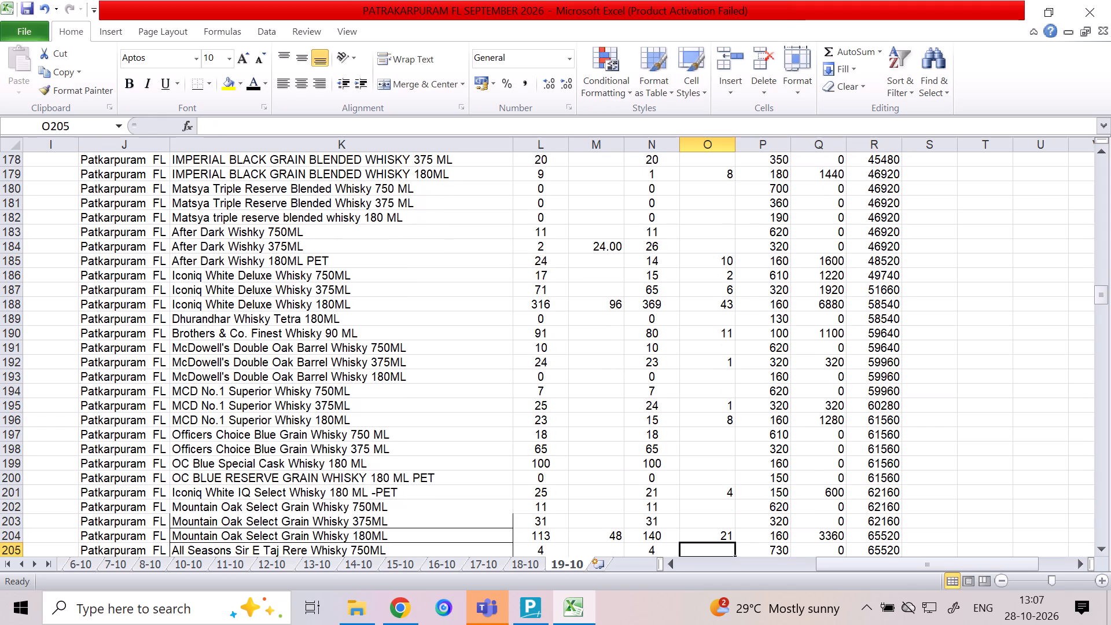
Enter column O quantities for 8 PM Whisky: 3 for 750ML, 7 for 375ML and 34 for 180ML Tetra.
key("Down")
key("Down")
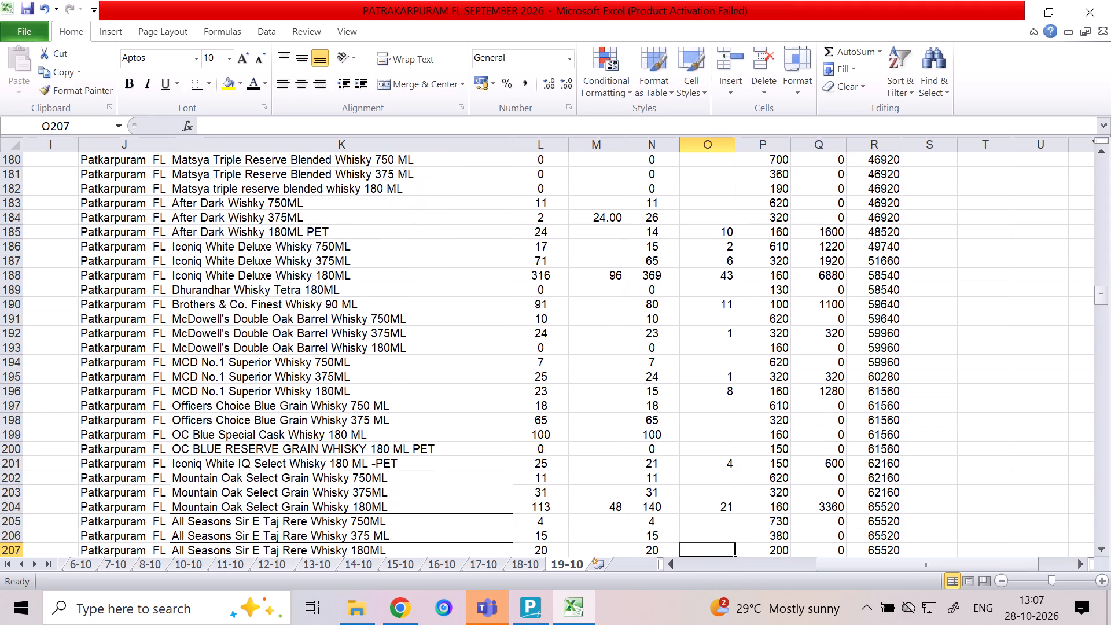
key("Down")
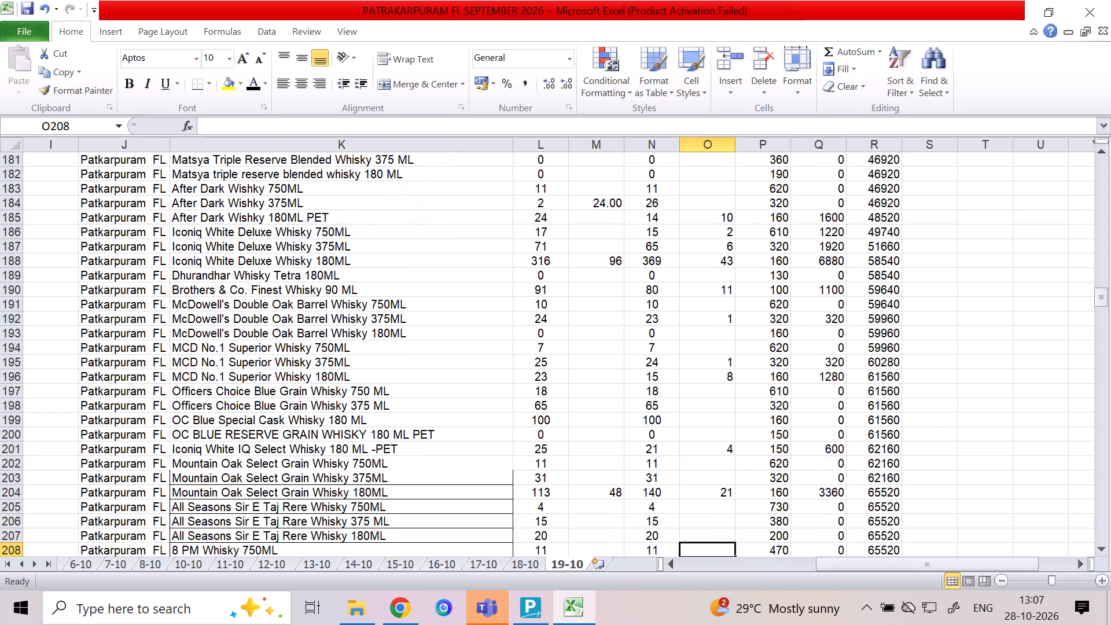
key("3")
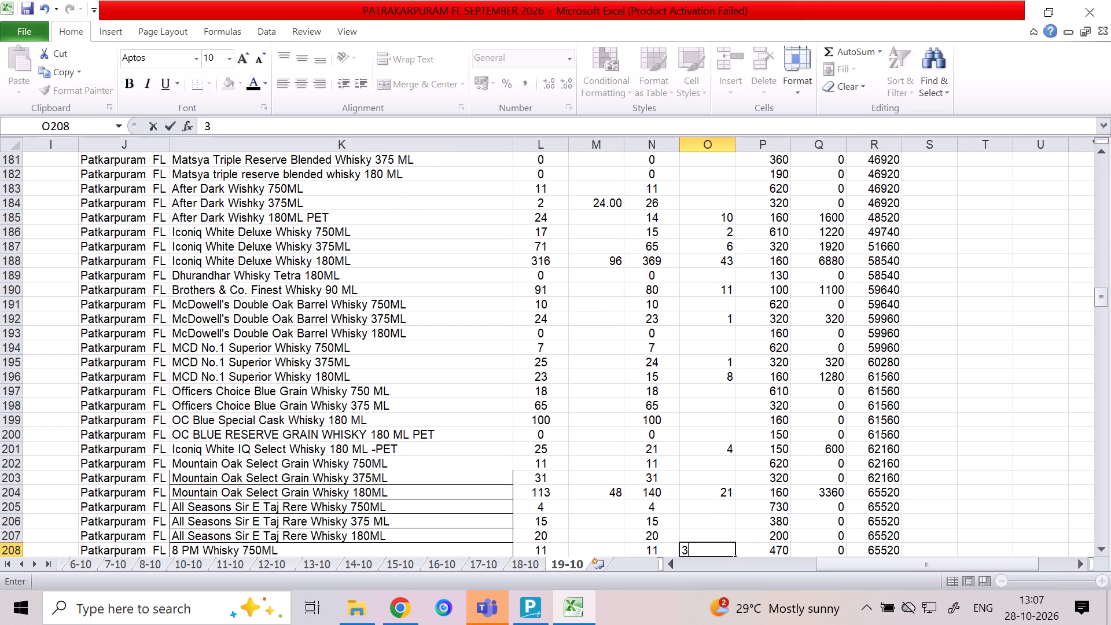
key("Down")
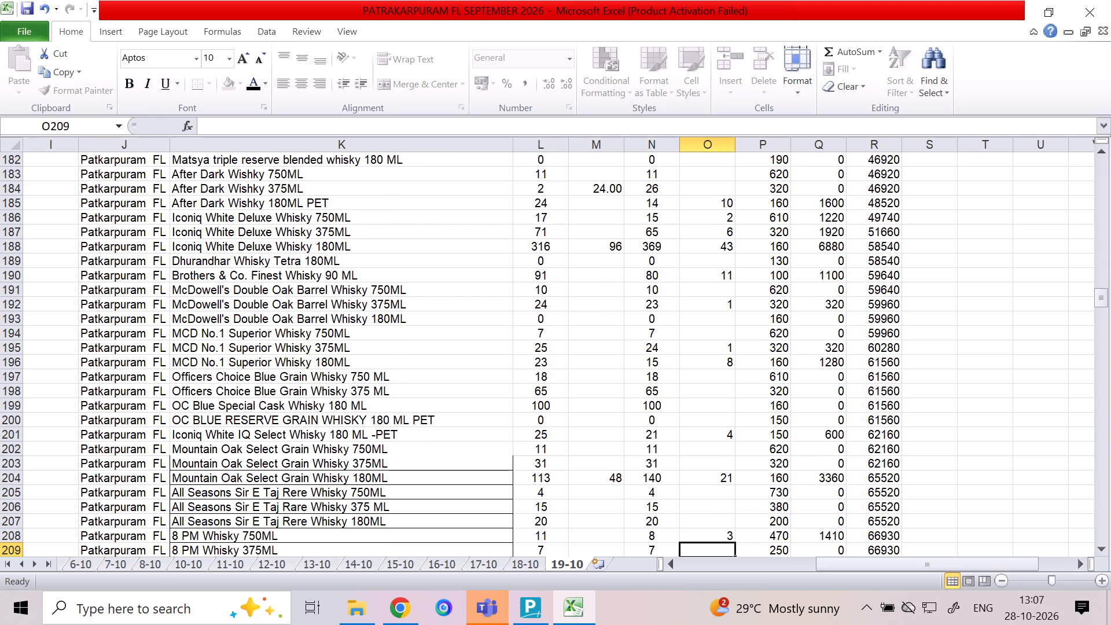
key("7")
key("Down")
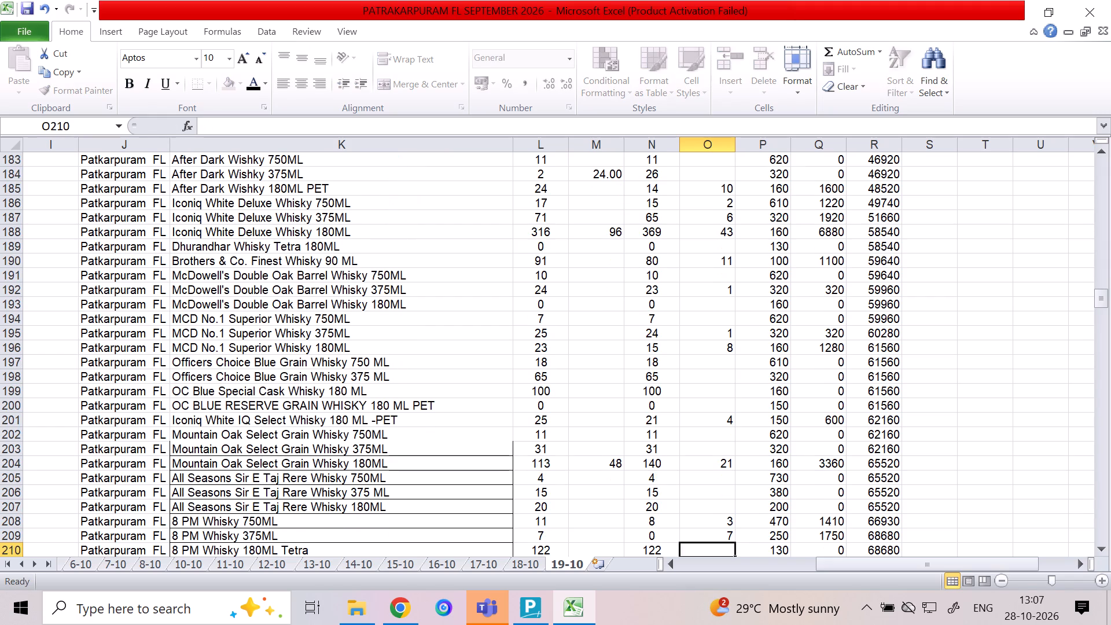
type("34")
key("Down")
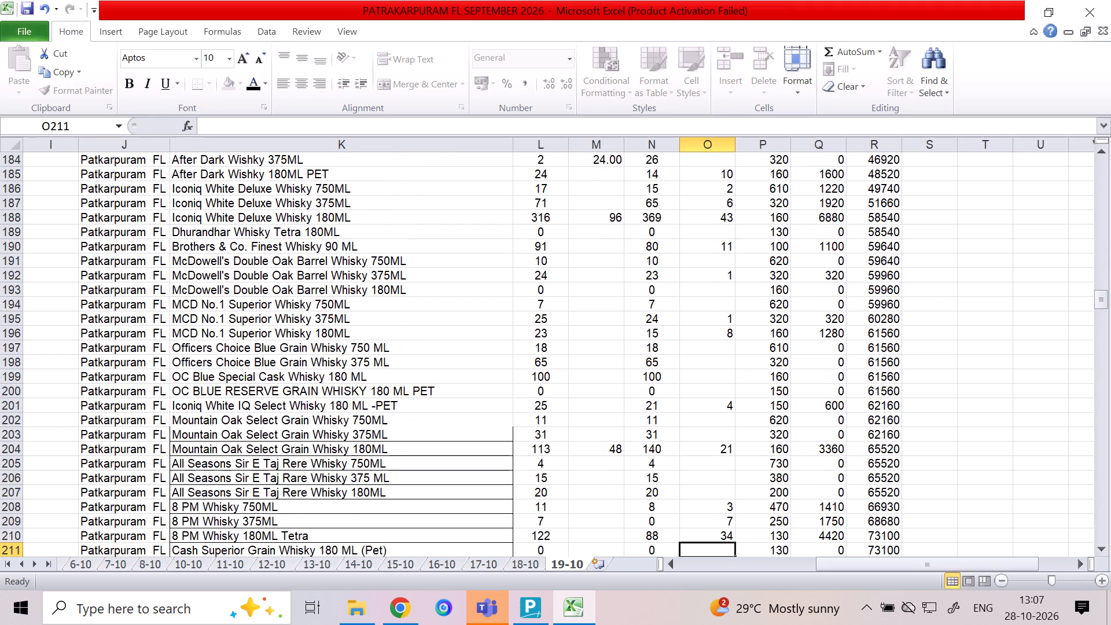
Enter a column M stock addition of 96 for 8 PM Whisky 180ML Tetra.
key("Up")
key("Left")
key("Left")
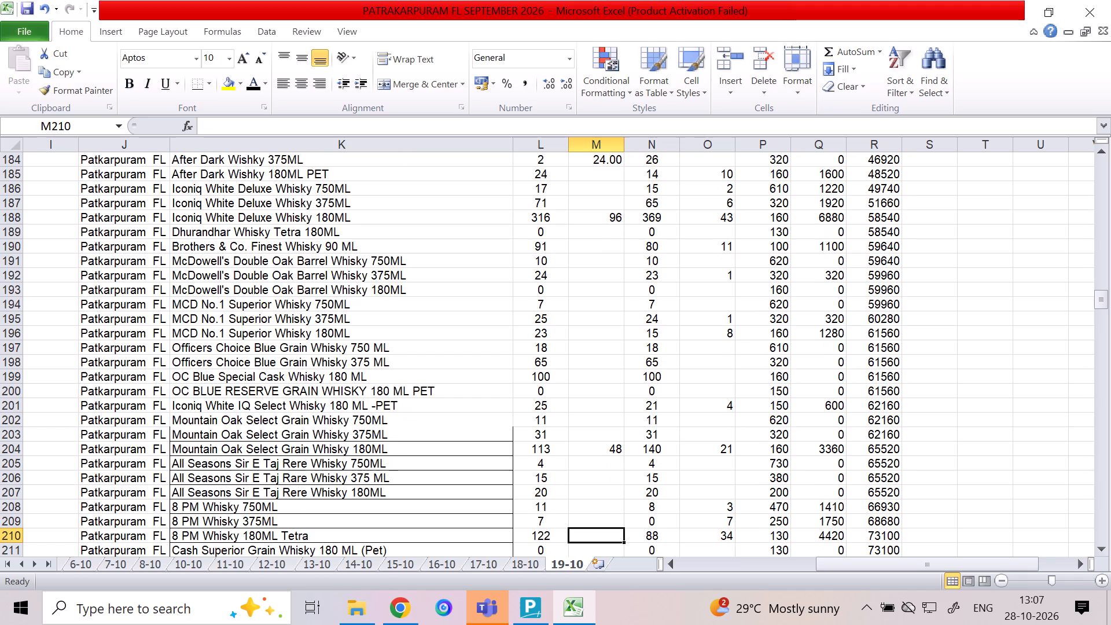
type("96")
key("Right")
key("Right")
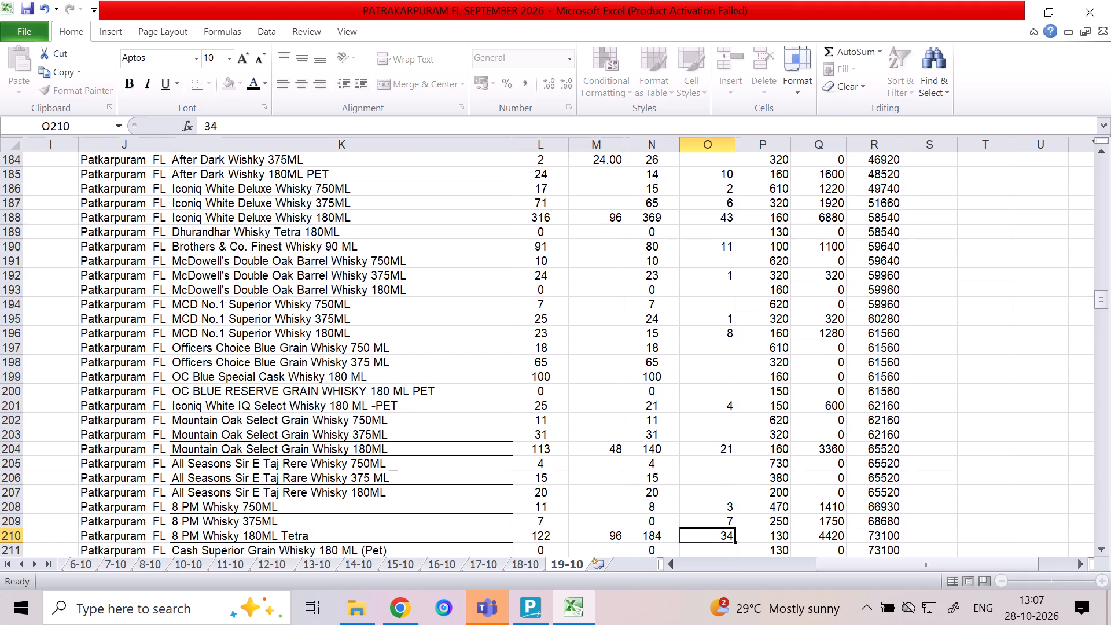
Enter a column O quantity of 11 for Officers Choice Whisky 180ML.
key("Down")
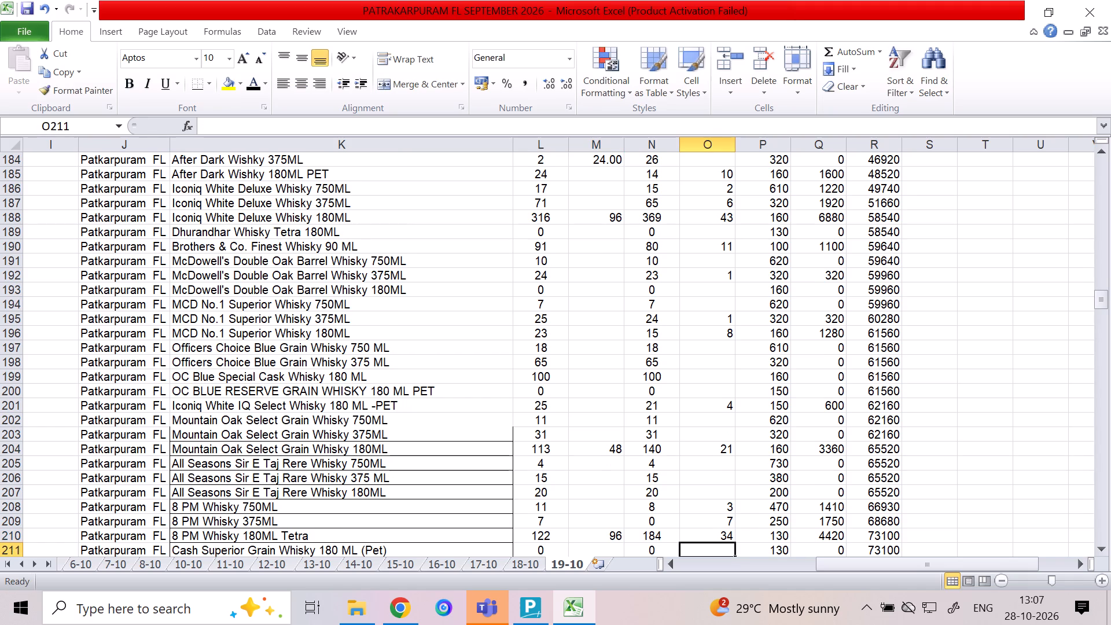
key("Down")
key("Down")
key("Down")
type("11")
key("Down")
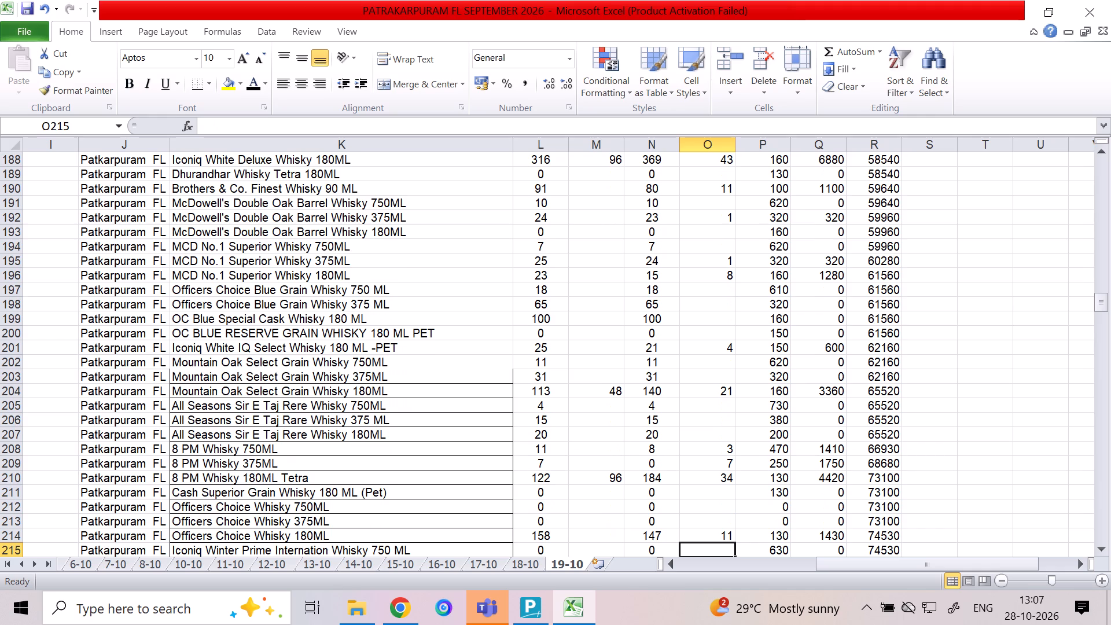
Check the running sales total and the summary figures in columns S to V beside the Paul John Nirvana and Johnnie Walker Blue Lable rows.
key("Down")
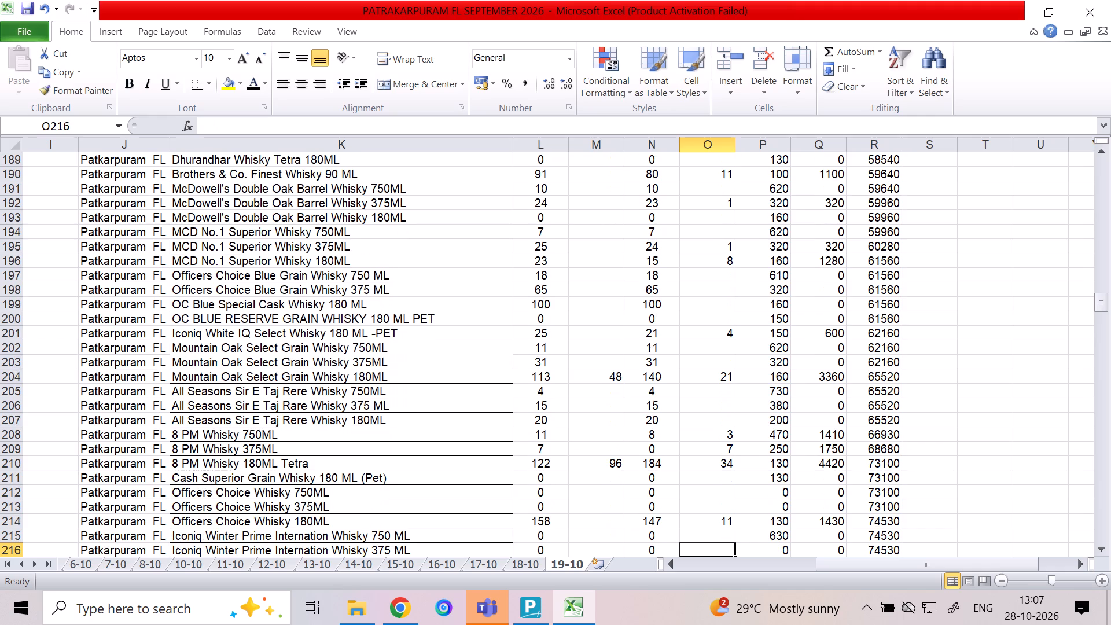
key("Right")
key("Right")
key("Right")
key("Right")
key("Right")
key("Right")
key("Right")
key("Right")
key("Down")
key("Down")
key("Down")
key("Down")
key("Down")
key("Down")
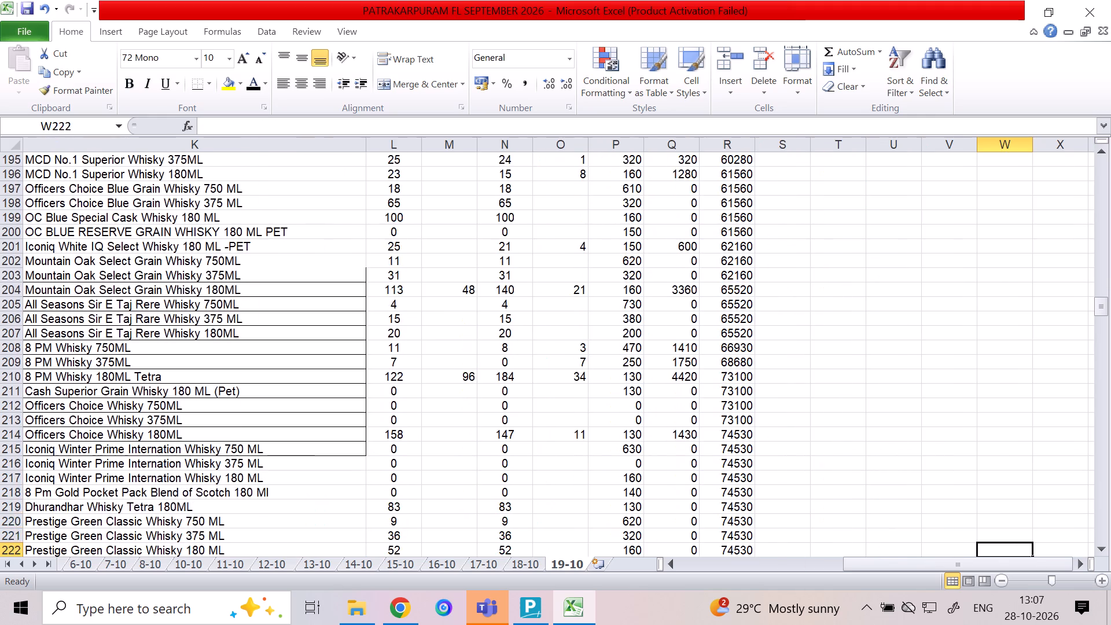
key("Down")
key("Down")
key("Down")
key("Down")
key("Down")
key("Down")
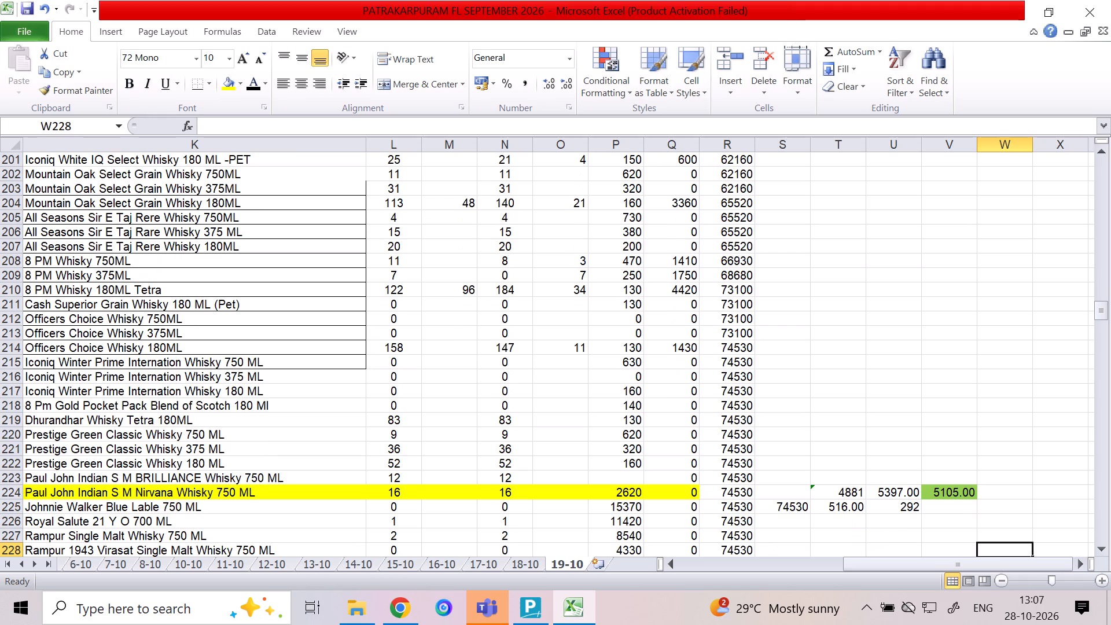
key("Left")
key("Up")
key("Left")
key("Up")
key("Left")
key("Down")
key("Down")
key("Left")
key("Left")
key("Up")
key("Up")
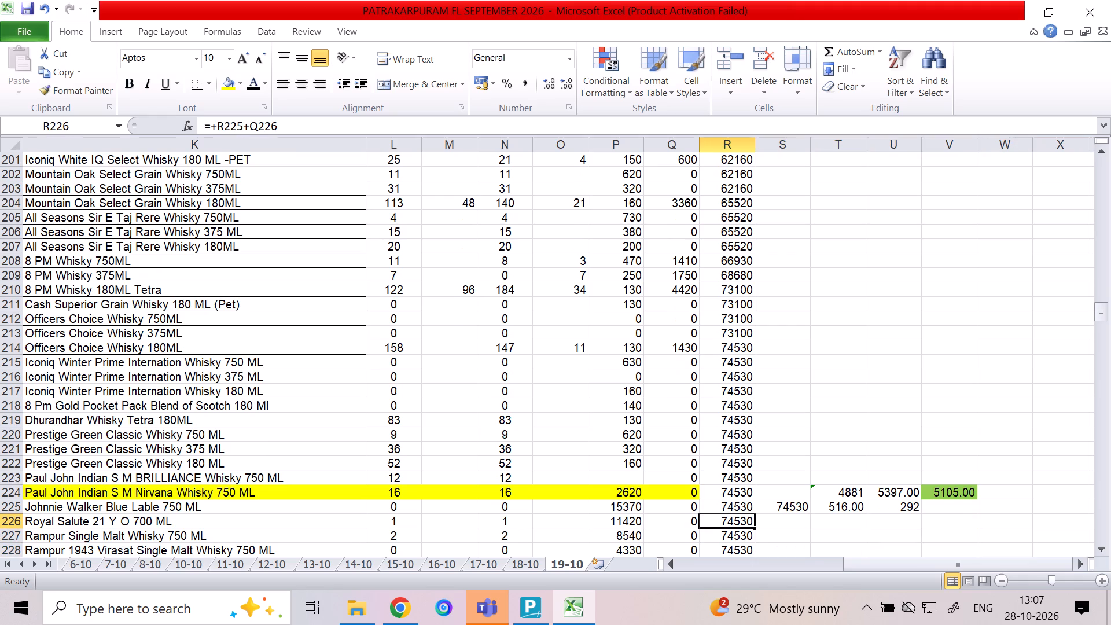
Review the stock, rate and amount columns of the whisky rows from Royal Salute 21 Y O to Sangam World Malt 180 ML.
key("Down")
key("Down")
key("Right")
key("Left")
key("Left")
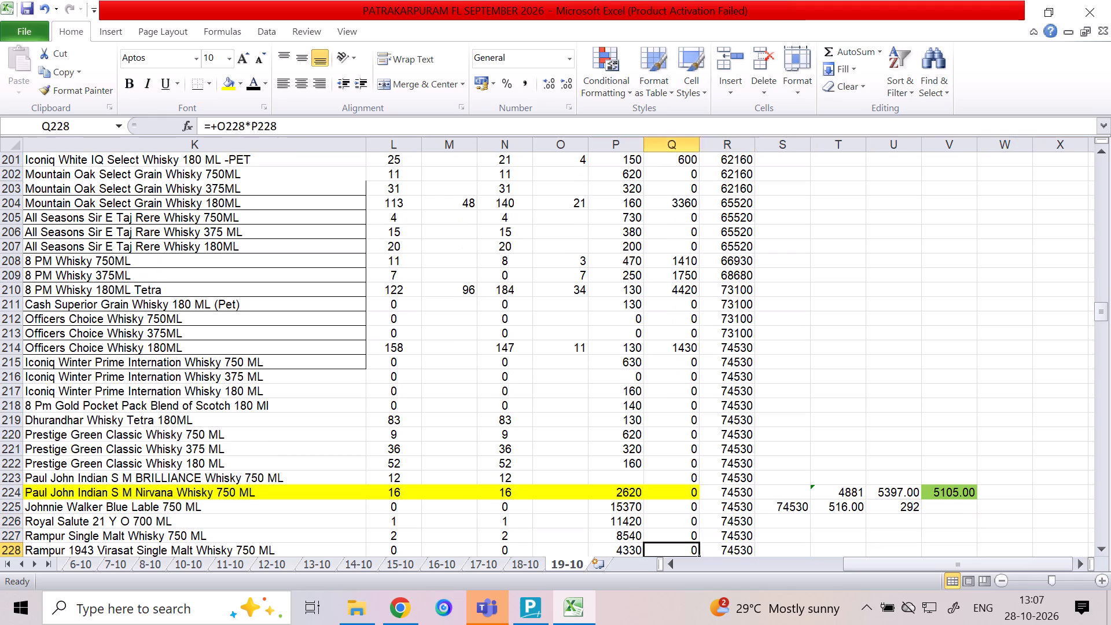
key("Left")
key("Left")
key("Left")
key("Down")
key("Down")
key("Down")
key("Down")
key("Down")
key("Right")
key("Right")
key("Right")
key("Right")
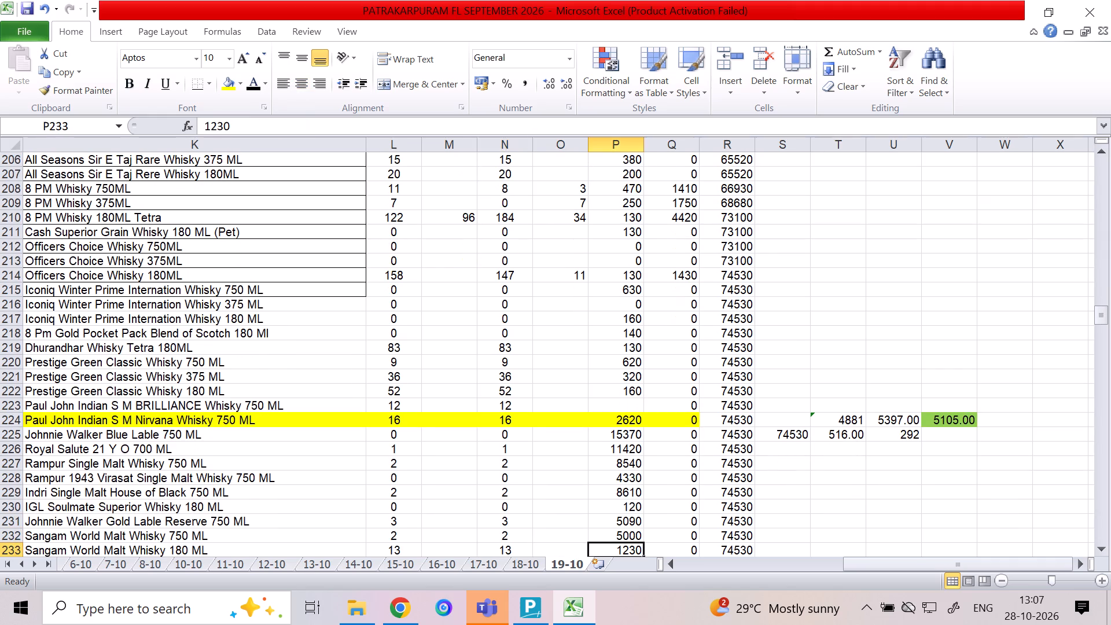
key("Up")
key("Up")
key("Right")
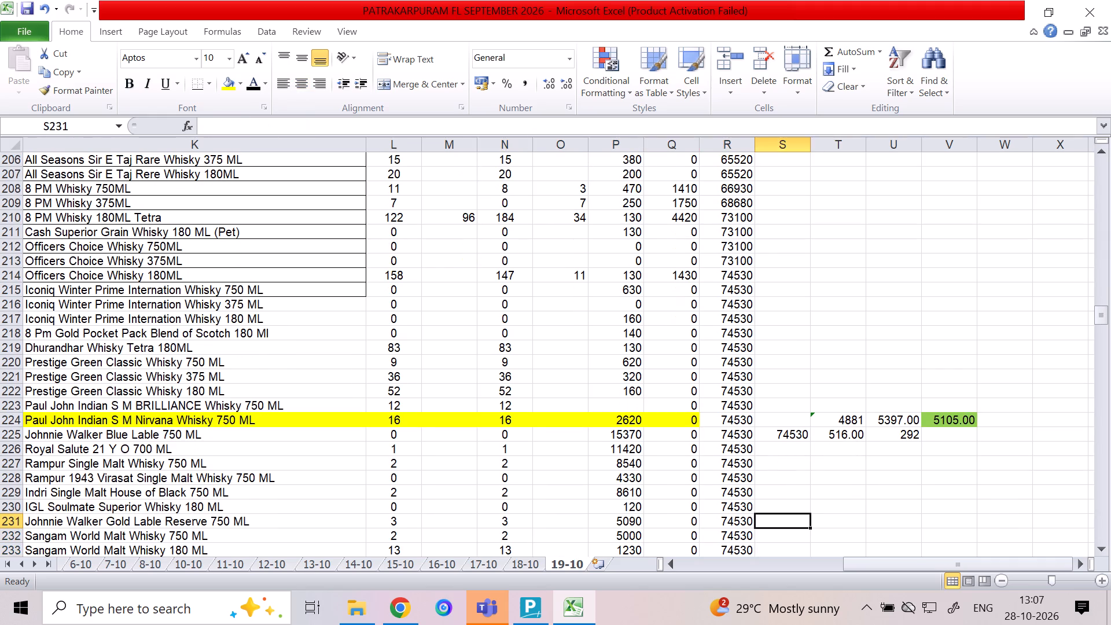
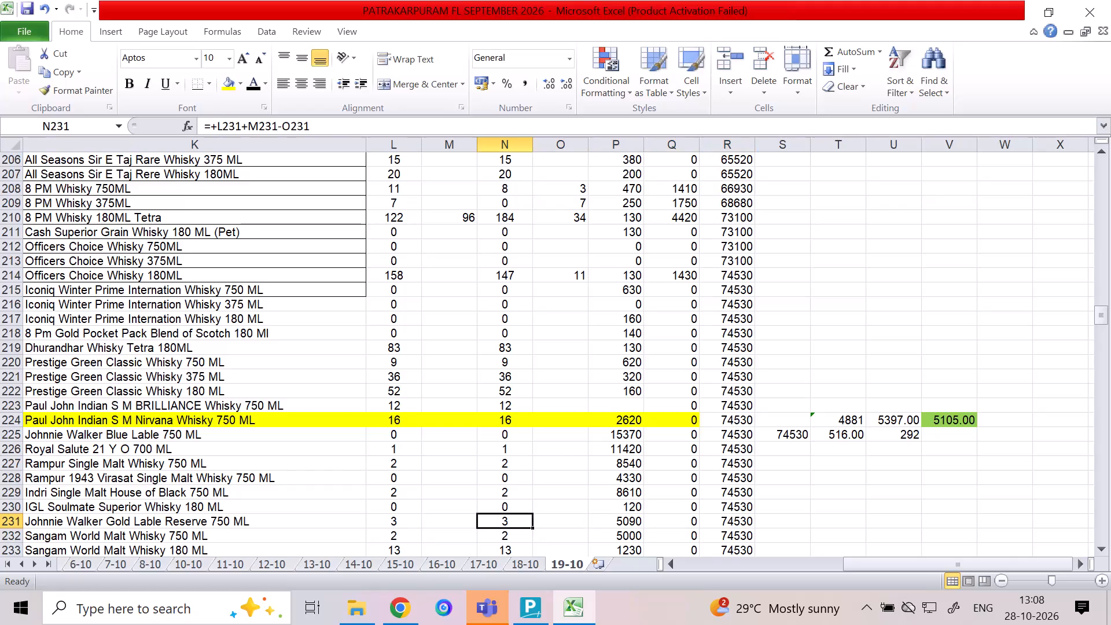
Review the stock, rate and amount columns of the whisky rows from Sangam World Malt 750 ML to Chivas Regal 18 Yo.
key("Down")
key("Down")
key("Down")
key("Down")
key("Down")
key("Down")
key("Down")
key("Down")
key("Down")
key("Down")
key("Down")
key("Down")
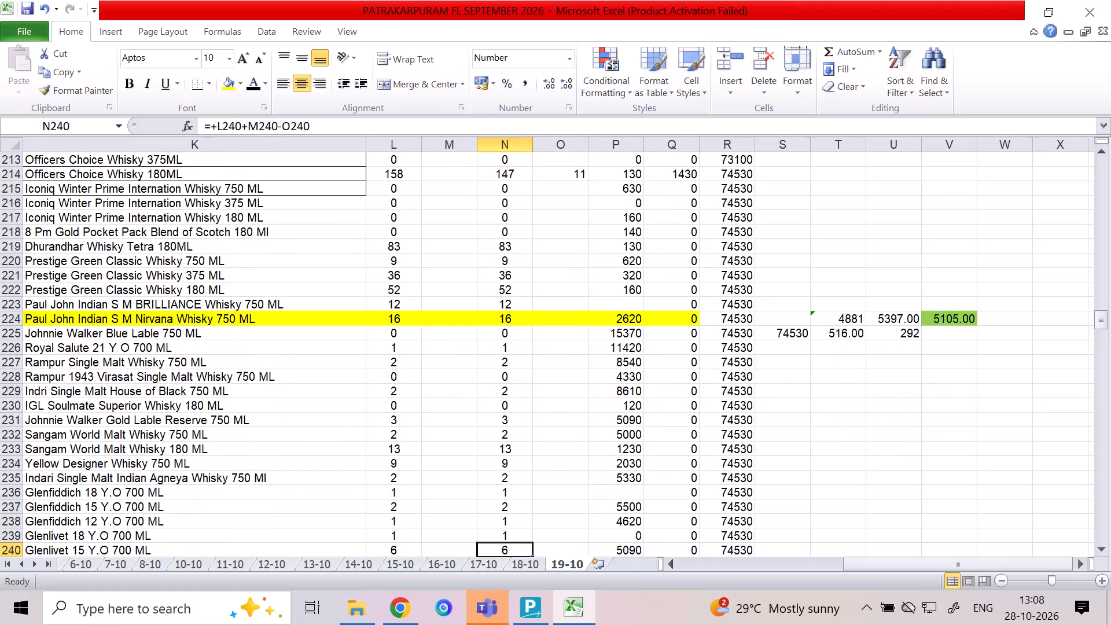
key("Up")
key("Left")
key("Up")
key("Left")
key("Up")
key("Left")
key("Up")
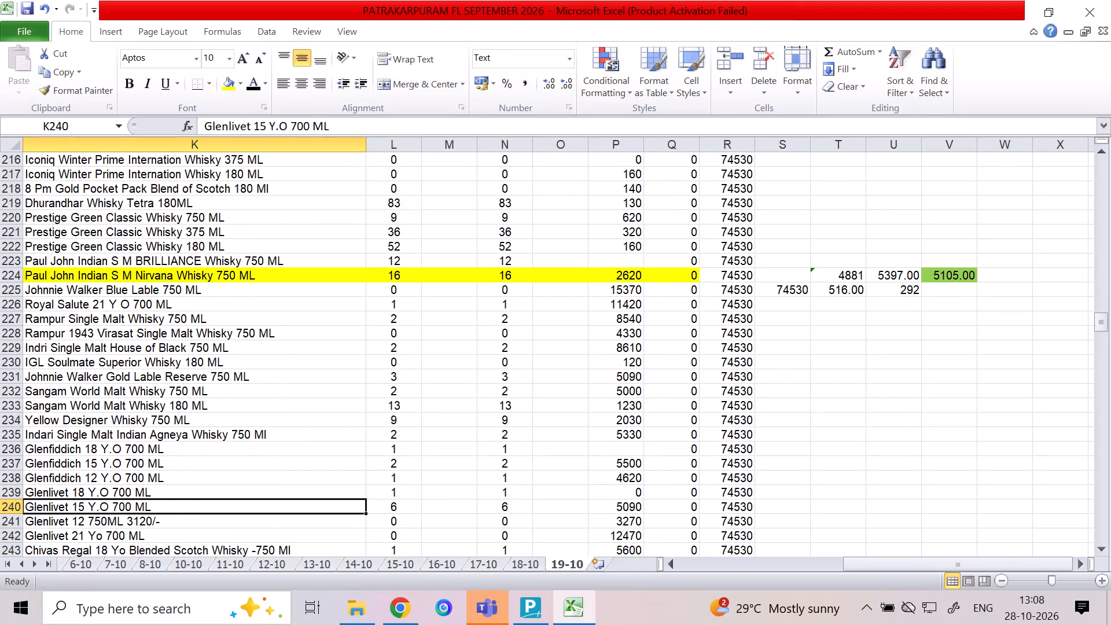
Search the 19-10 sheet for "Yellow Designer Whisky", using the product name copied from the 750 ML row without its size.
key("Up")
key("Up")
key("Up")
key("Up")
key("Up")
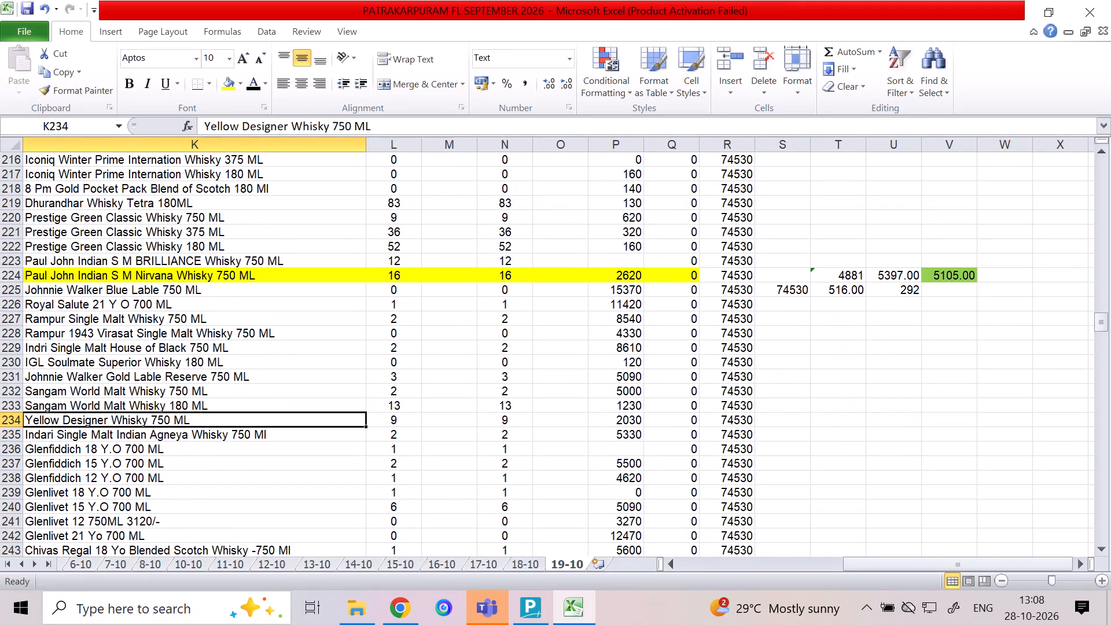
key("Right")
key("Right")
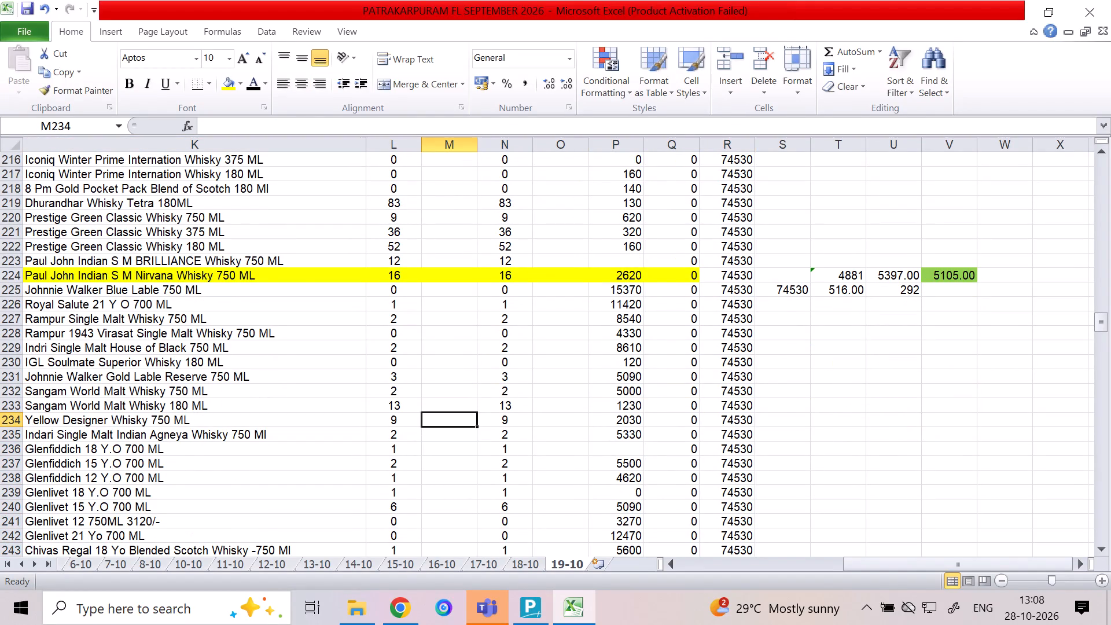
key("Left")
key("Left")
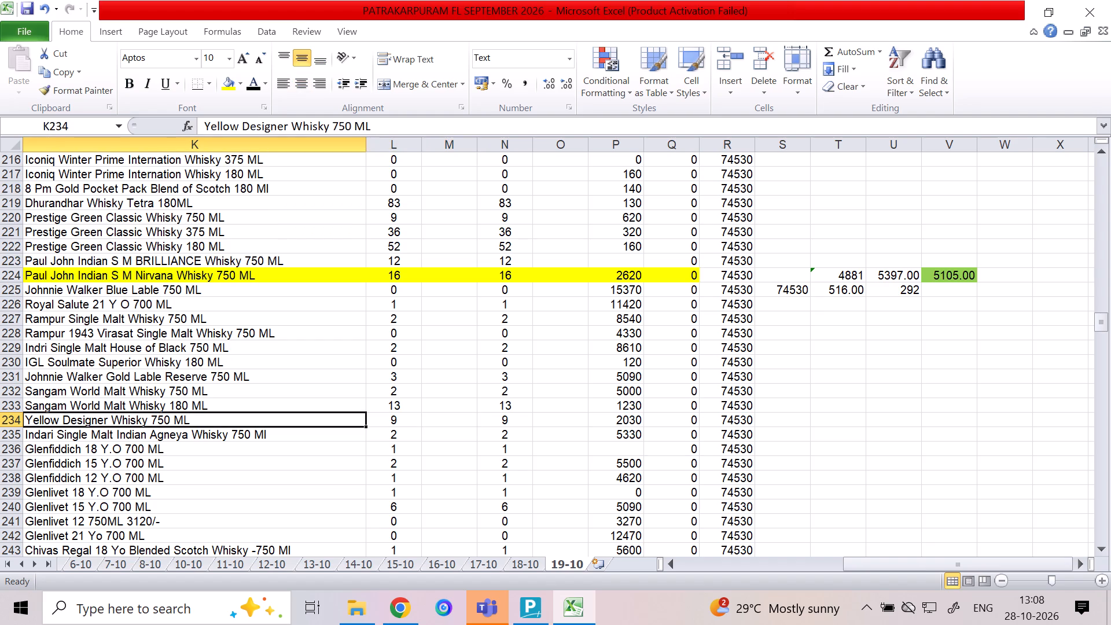
key("ctrl+c")
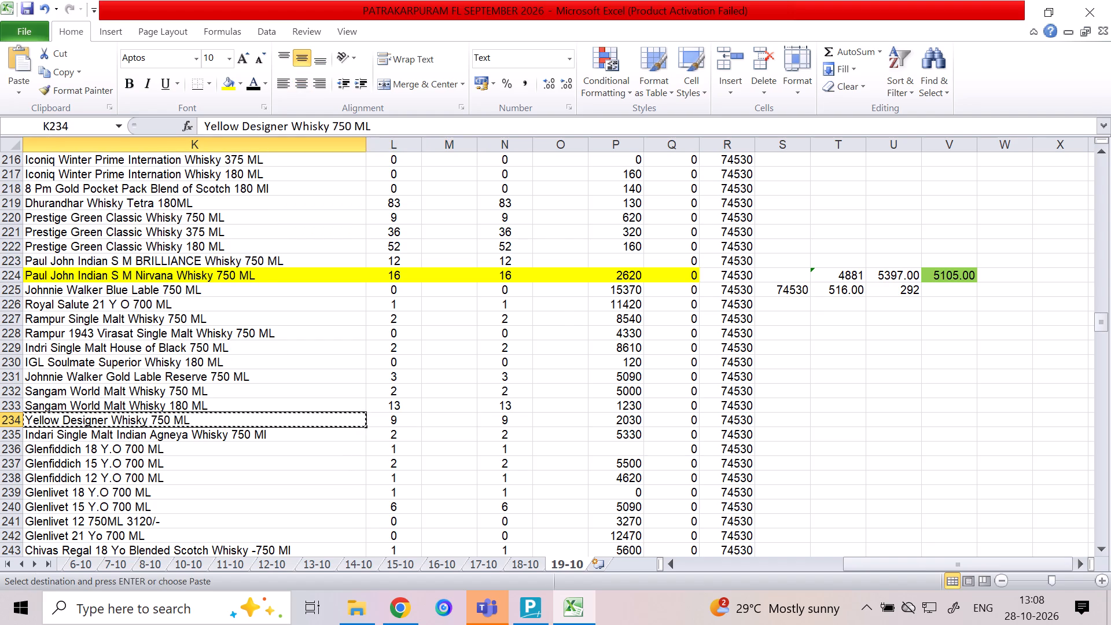
key("ctrl+f")
key("ctrl+v")
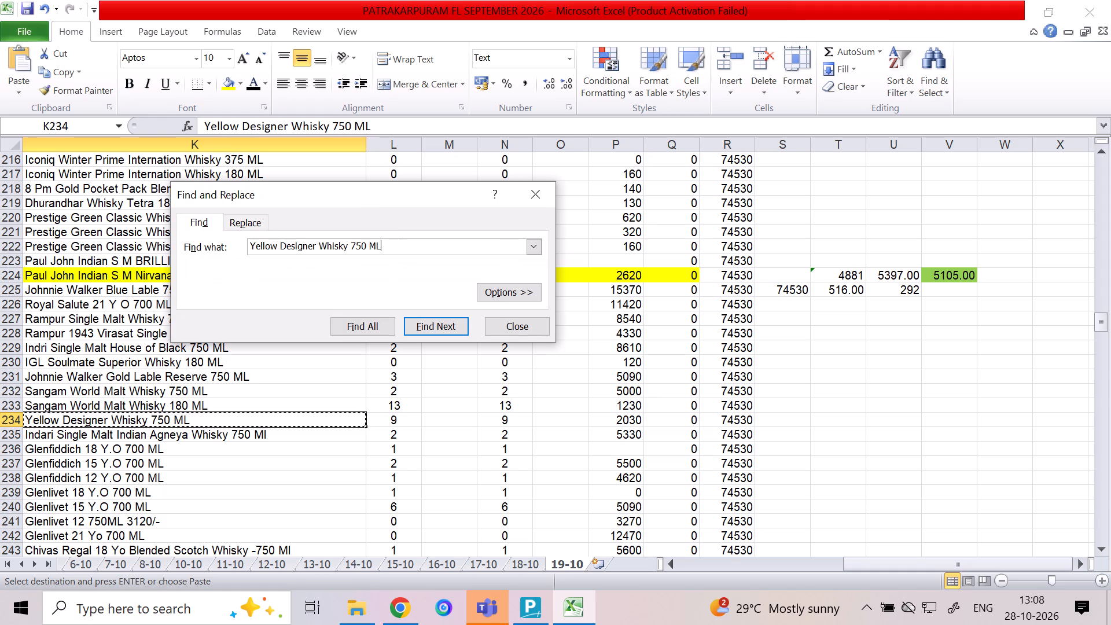
key("BackSpace")
key("BackSpace")
key("BackSpace")
key("BackSpace")
key("BackSpace")
key("BackSpace")
key("BackSpace")
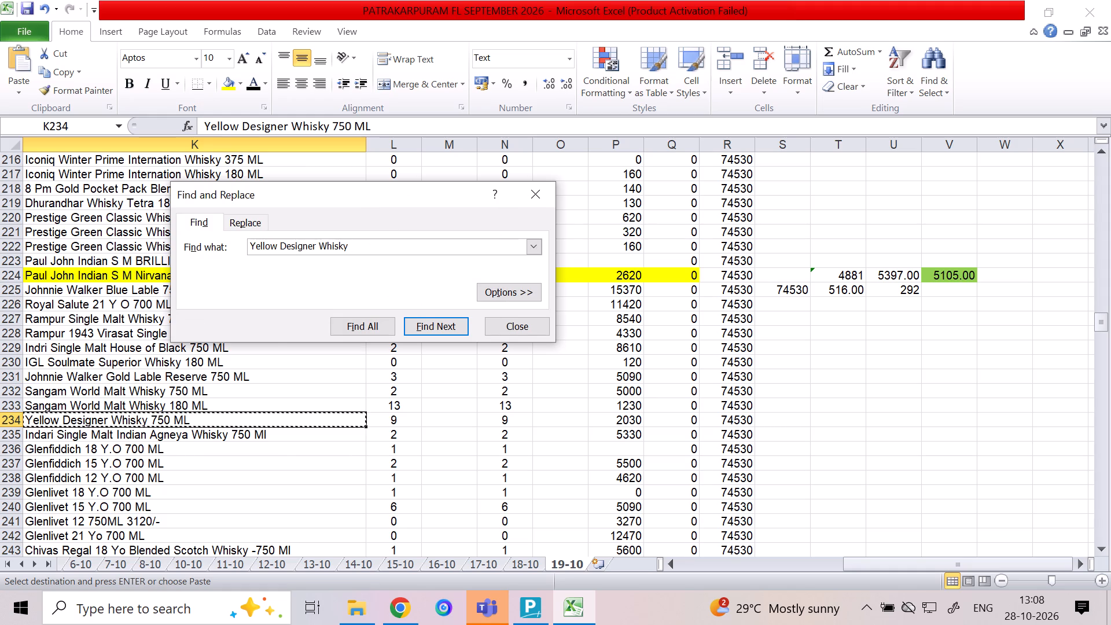
key("Return")
key("Return")
key("Return")
key("Return")
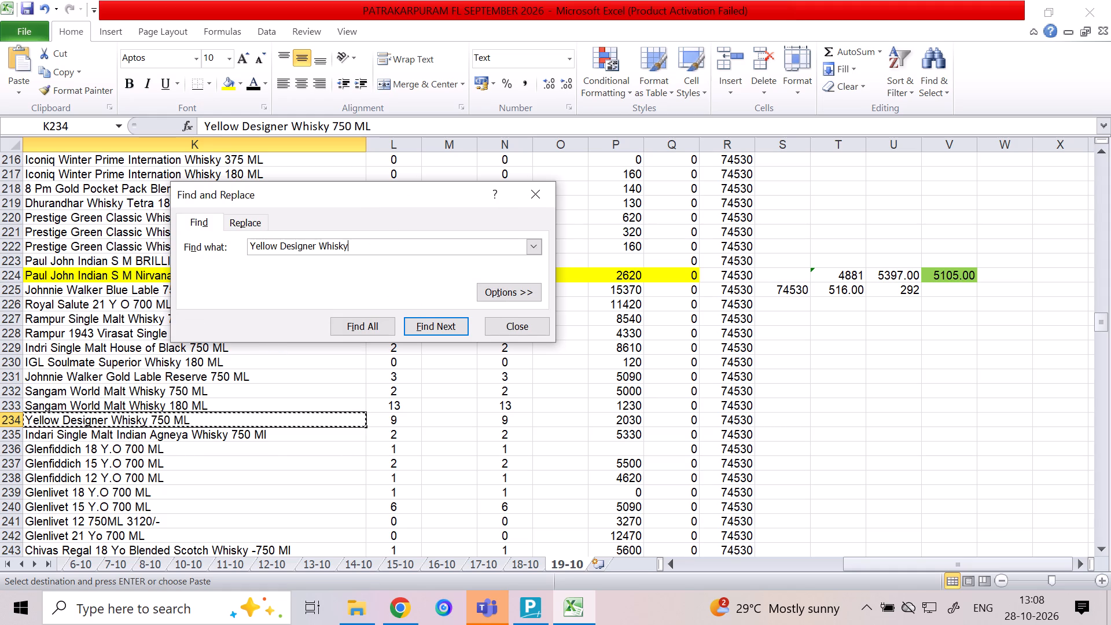
left_click(516, 325)
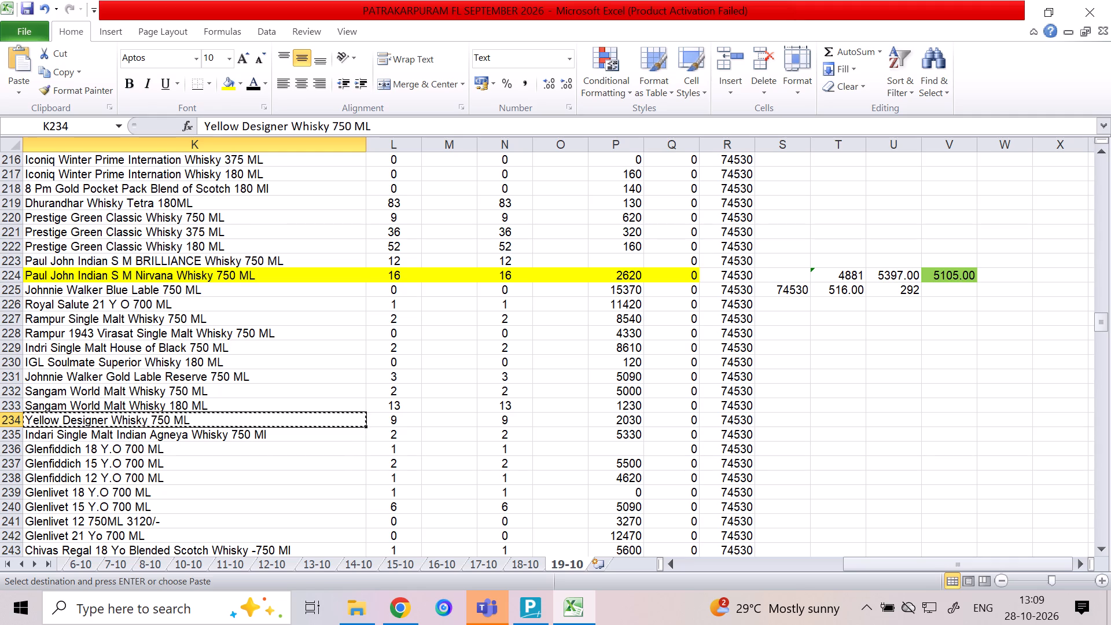
Save the workbook.
key("ctrl+s")
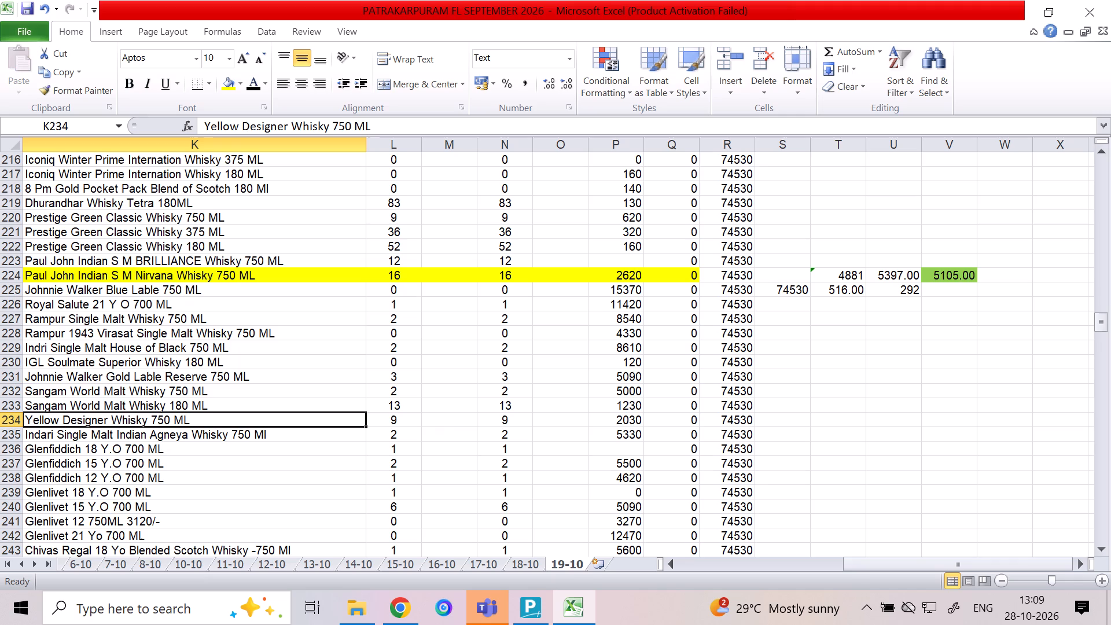
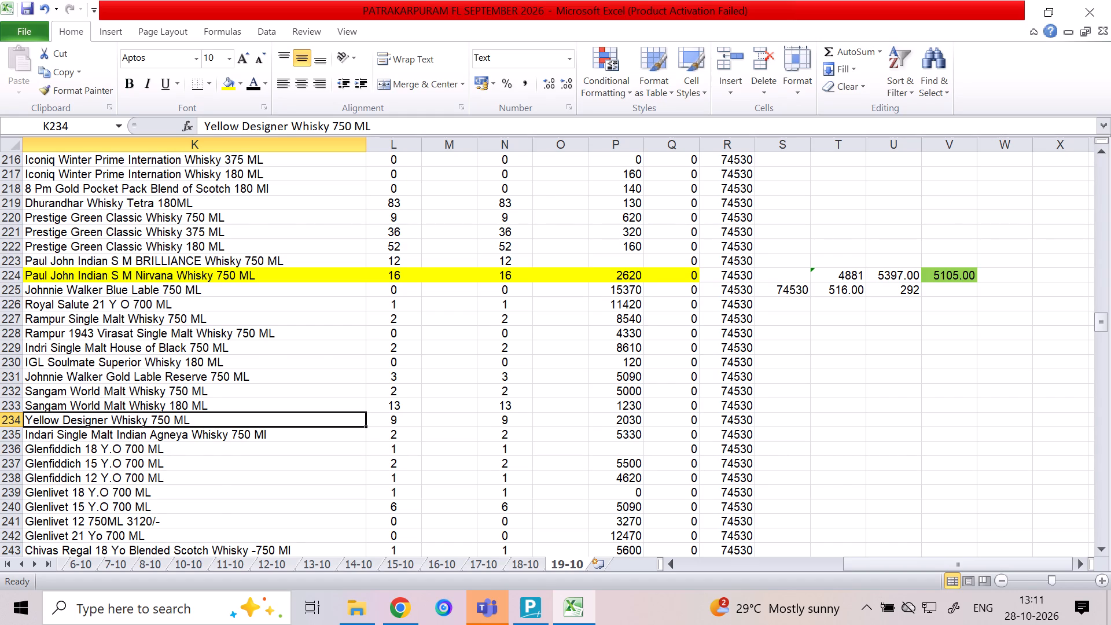
Review the product names and stock figures of the whisky rows from Johnnie Walker Blue Lable to Yellow Designer Whisky 750 ML.
key("Left")
key("Left")
key("Right")
key("Right")
key("Right")
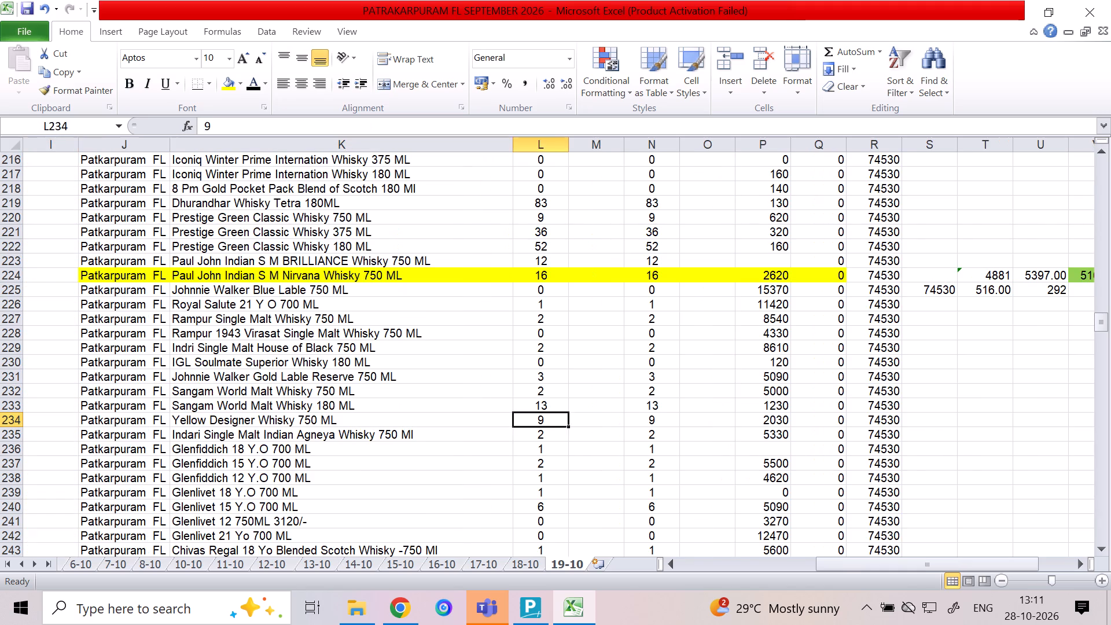
key("Right")
key("Up")
key("Up")
key("Up")
key("Up")
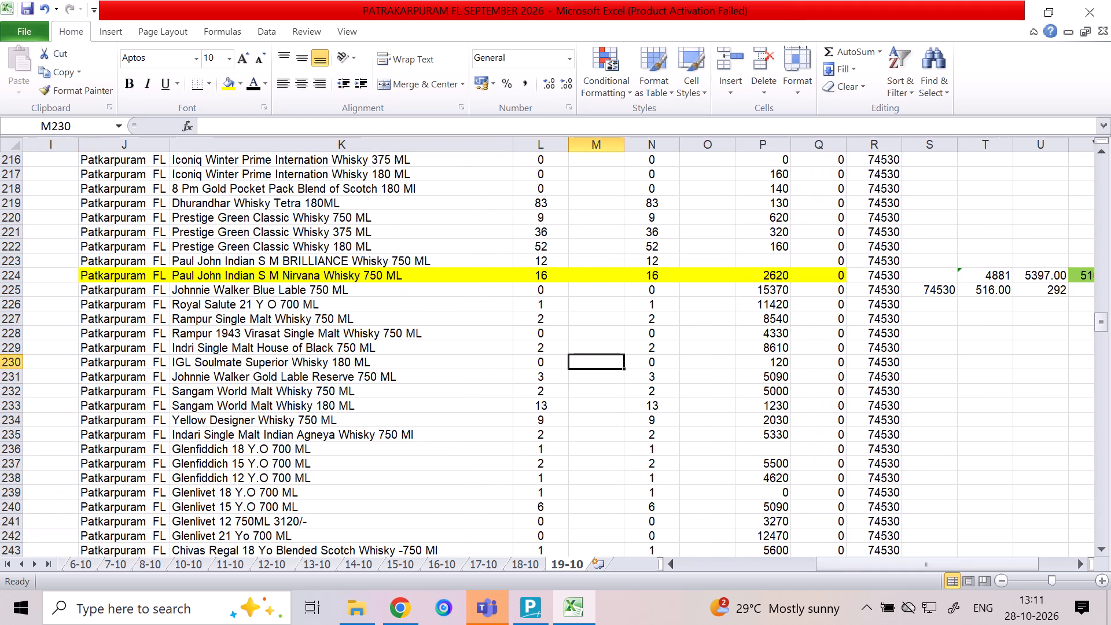
key("Left")
key("Up")
key("Left")
key("Up")
key("Down")
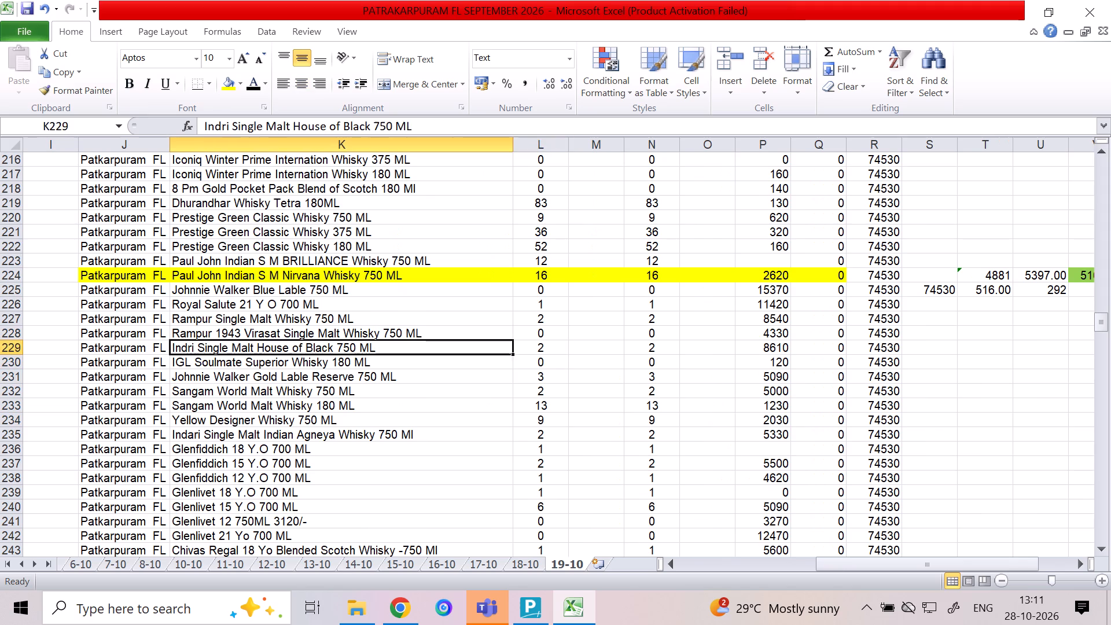
key("Down")
key("Down")
key("Up")
key("Up")
key("Up")
key("Up")
key("Up")
key("Up")
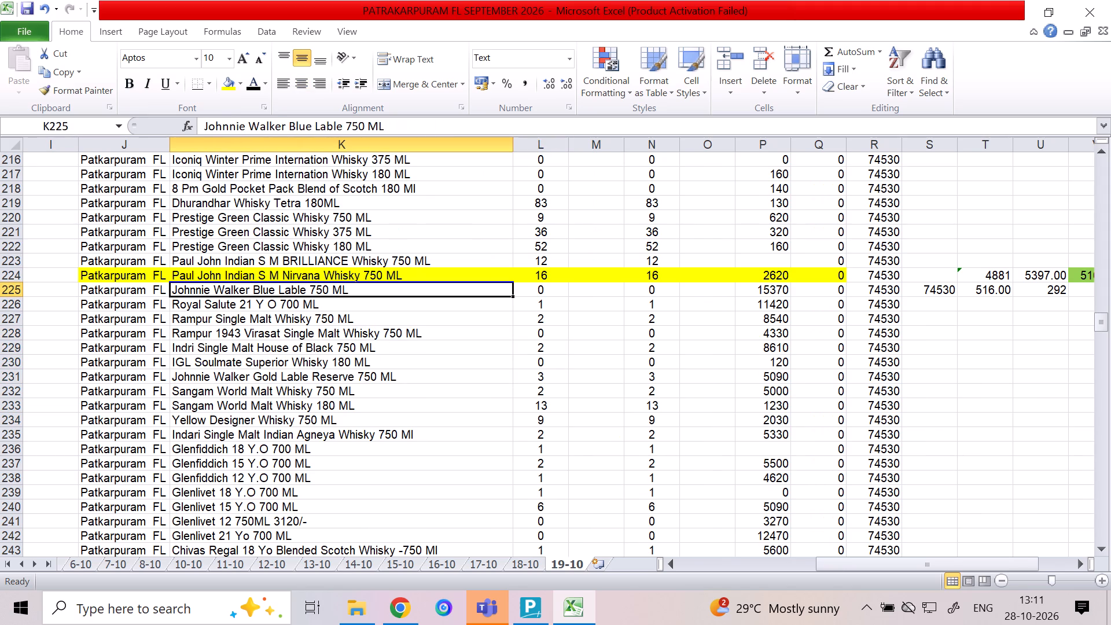
key("Down")
key("Down")
key("Down")
key("Down")
key("Down")
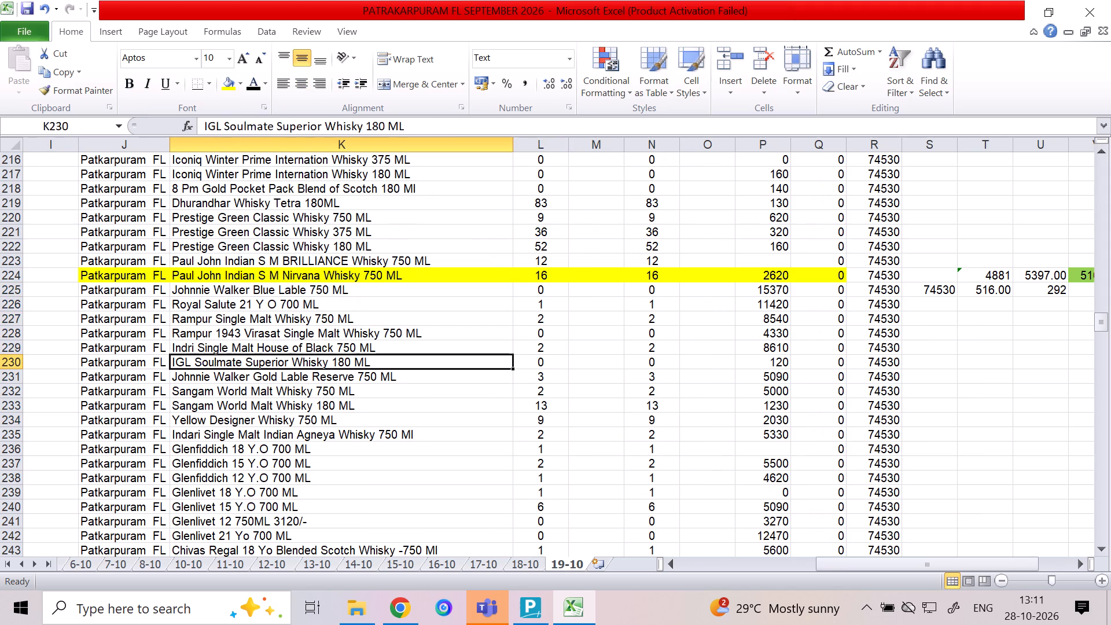
key("Down")
key("Down")
key("Down")
key("Down")
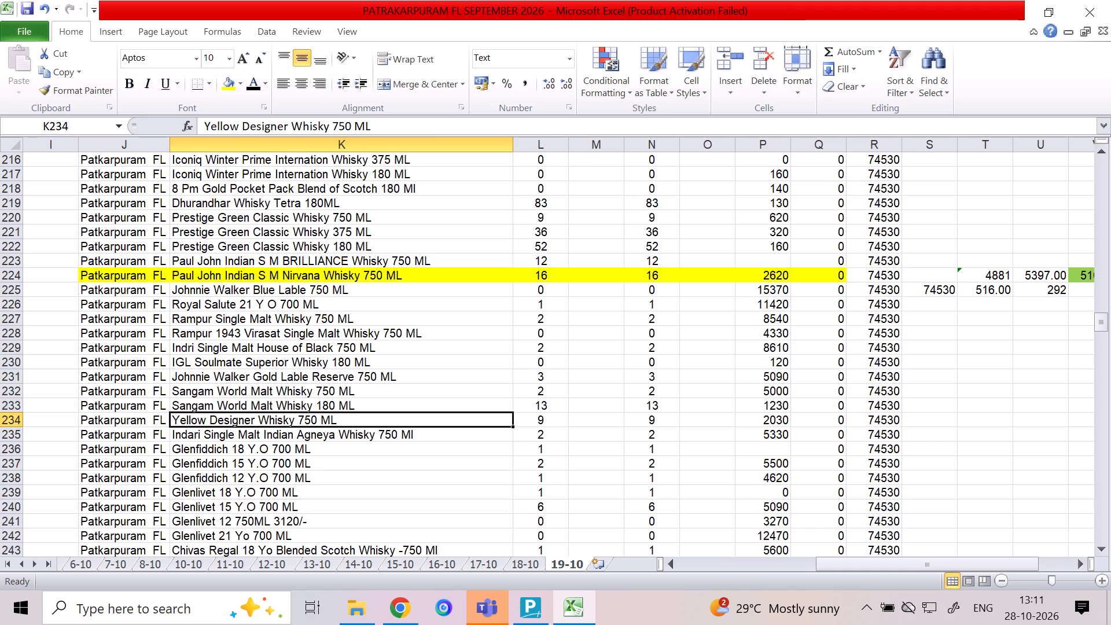
Copy the Yellow Designer Whisky 750 ML name and search TallyPrime's stock items for it without the size.
key("ctrl+c")
left_click(533, 609)
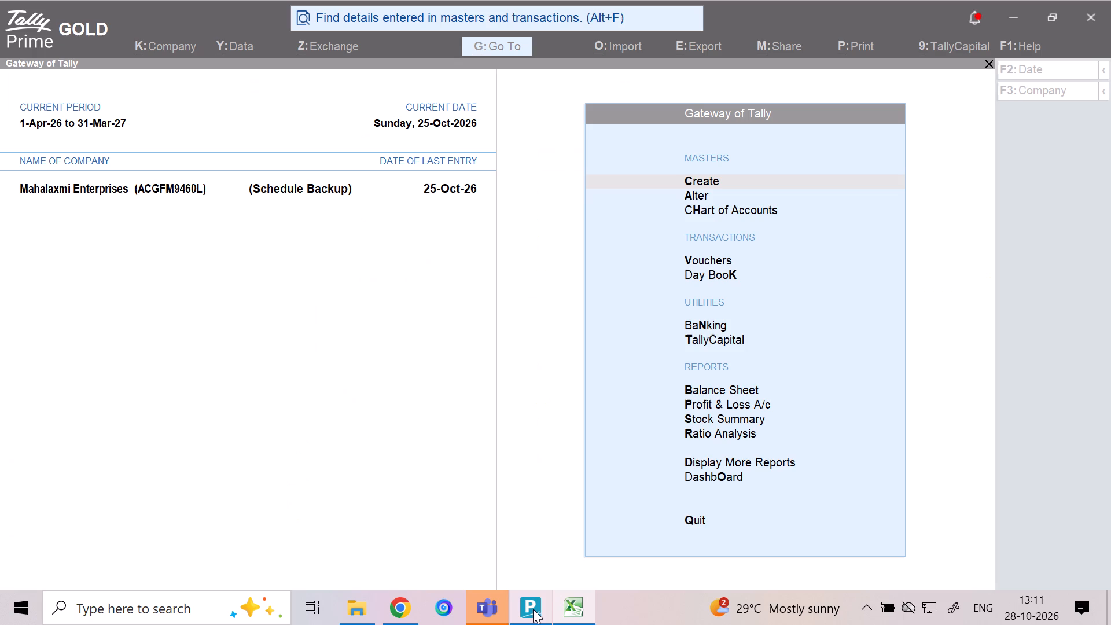
left_click(549, 388)
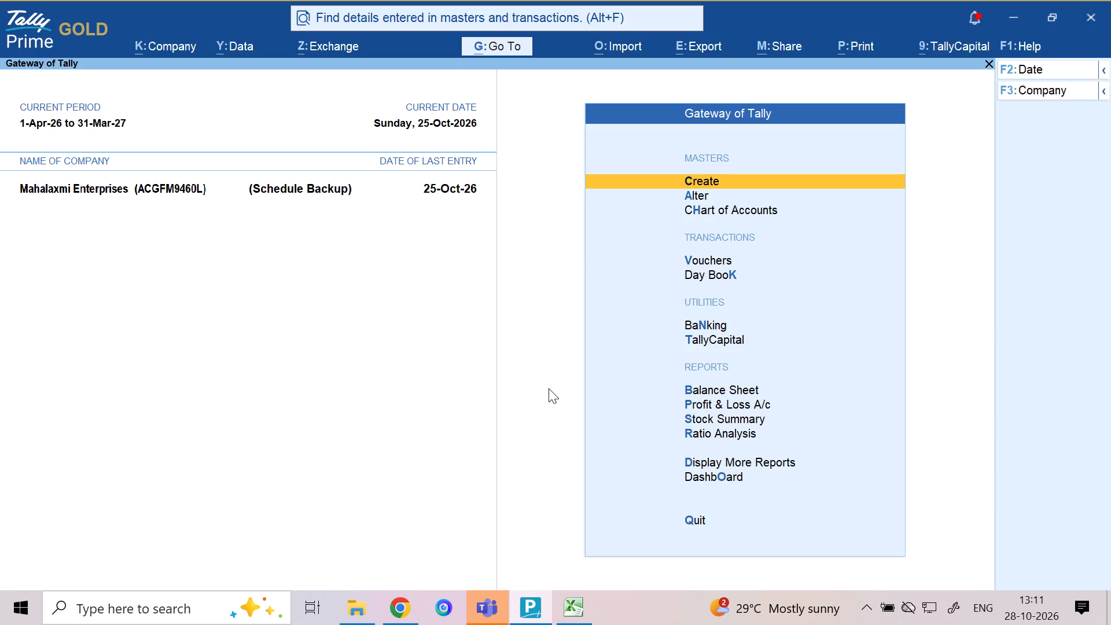
type("dia")
key("Return")
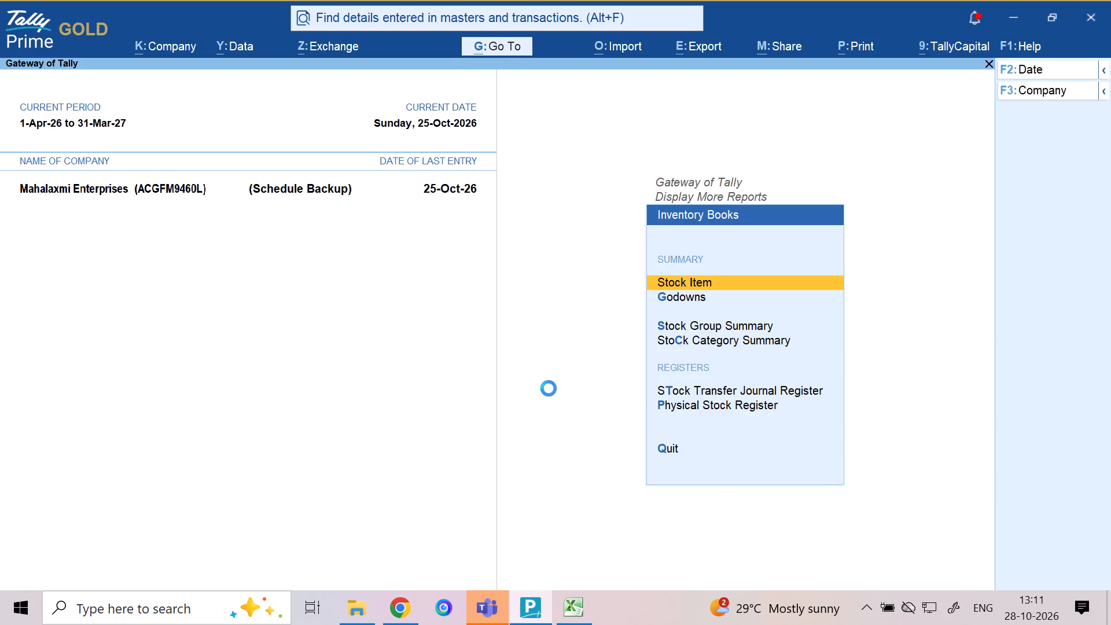
key("ctrl+v")
key("BackSpace")
key("BackSpace")
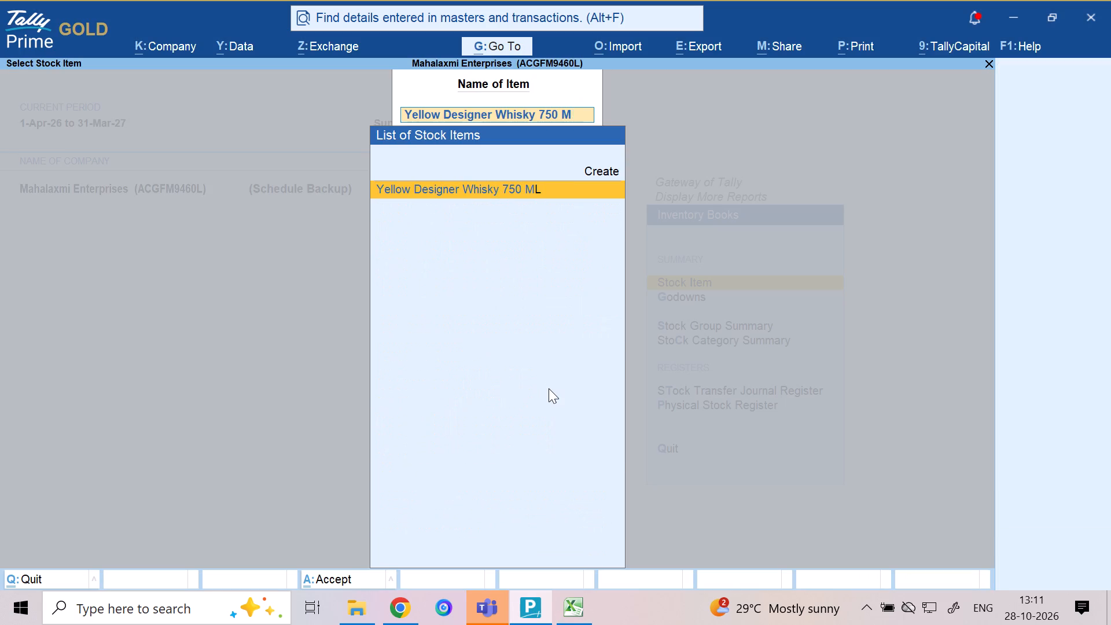
key("BackSpace")
key("BackSpace")
key("BackSpace")
key("BackSpace")
key("BackSpace")
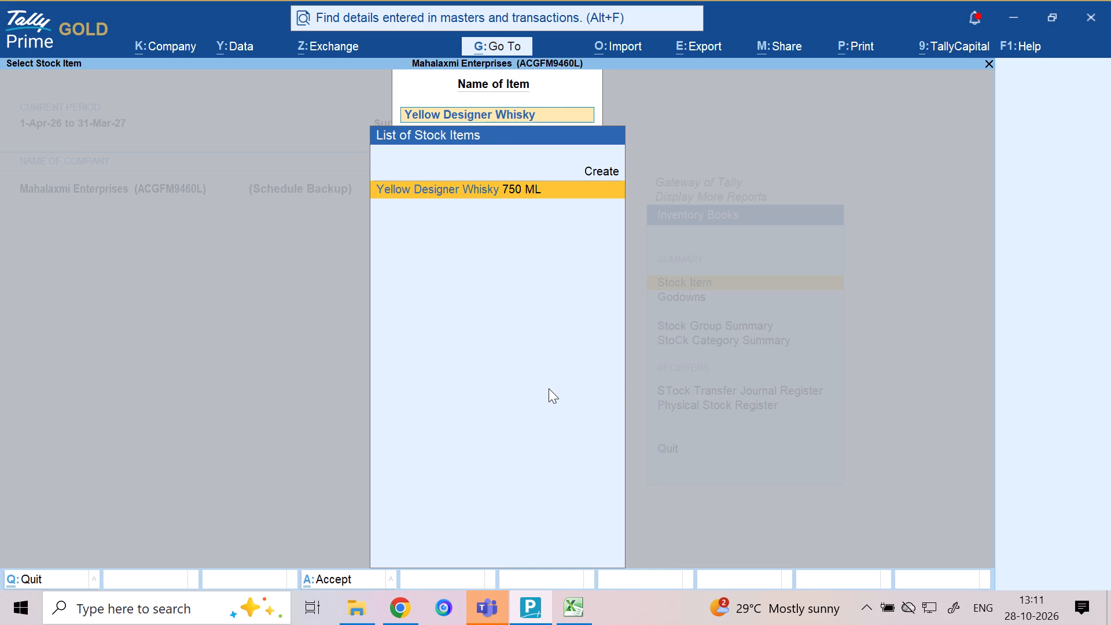
Start a new stock item and name it "Yellow Designer Whisky 180 Ml", adapting the copied 750 ML name.
left_click(602, 171)
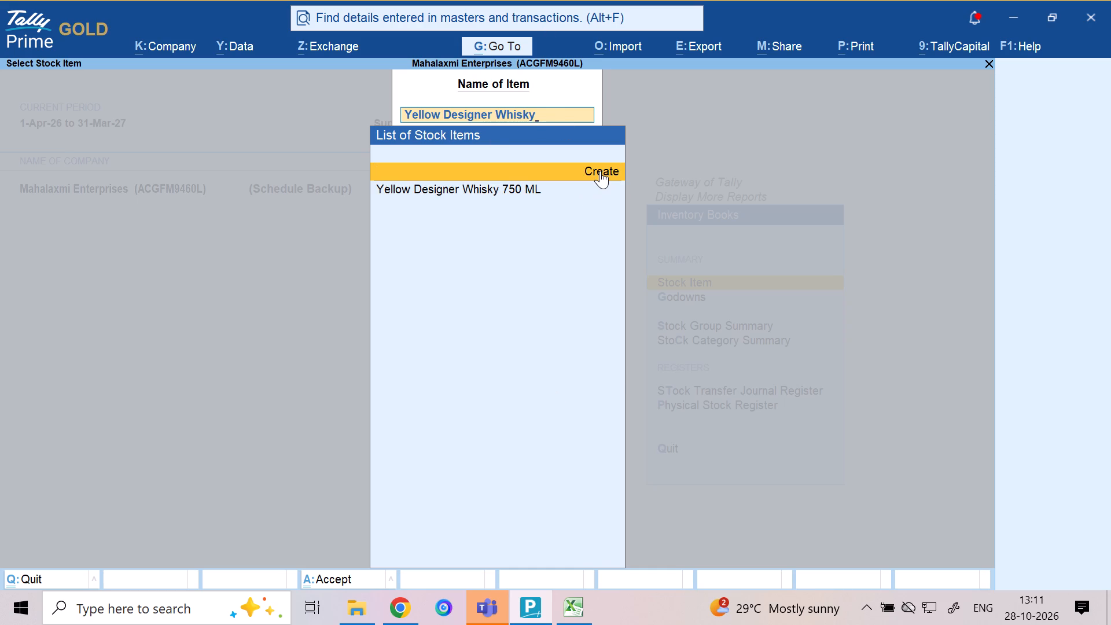
key("Return")
key("ctrl+v")
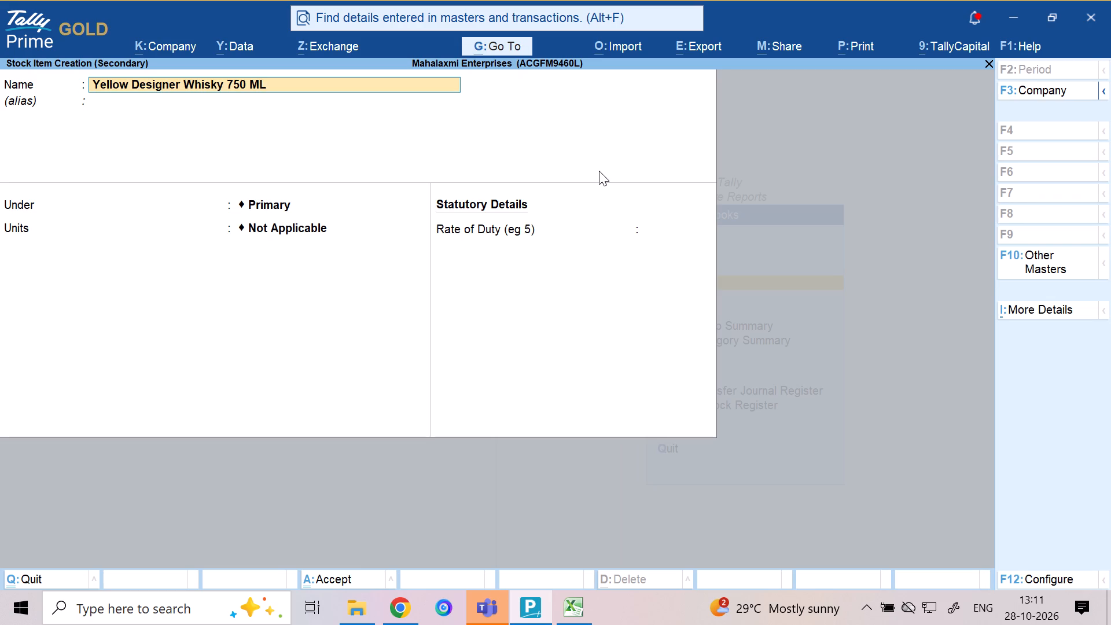
key("BackSpace")
key("BackSpace")
key("BackSpace")
key("BackSpace")
key("BackSpace")
key("BackSpace")
type("180")
key("space")
type("ml")
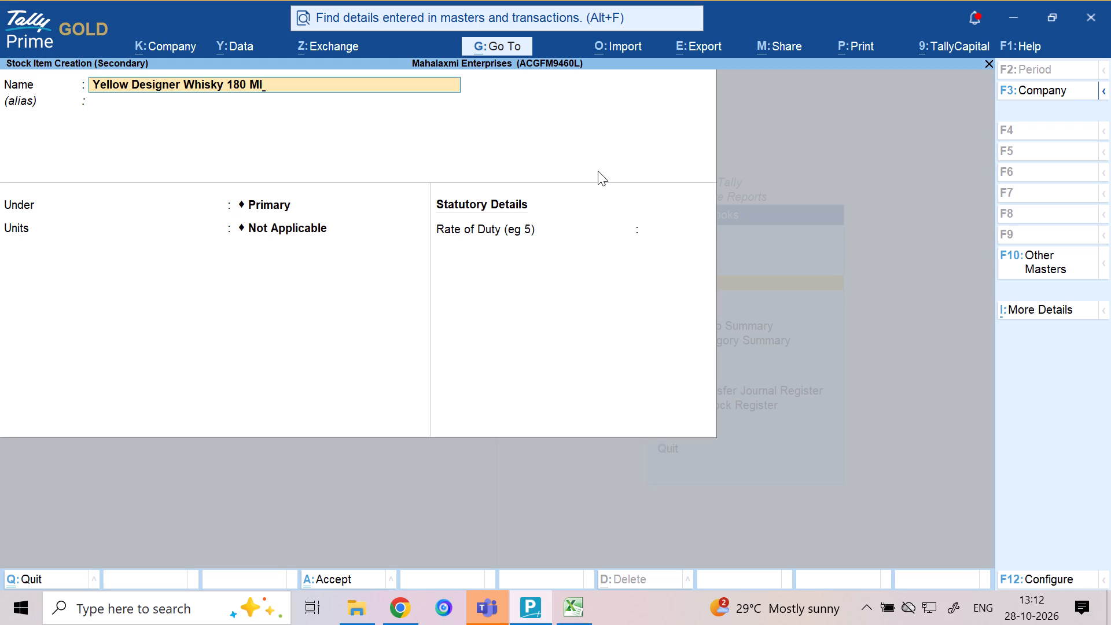
Place the new stock item under FL Stock with units Pcs., leave the duty rate empty, and accept it.
key("Return")
key("Return")
key("Return")
key("equal")
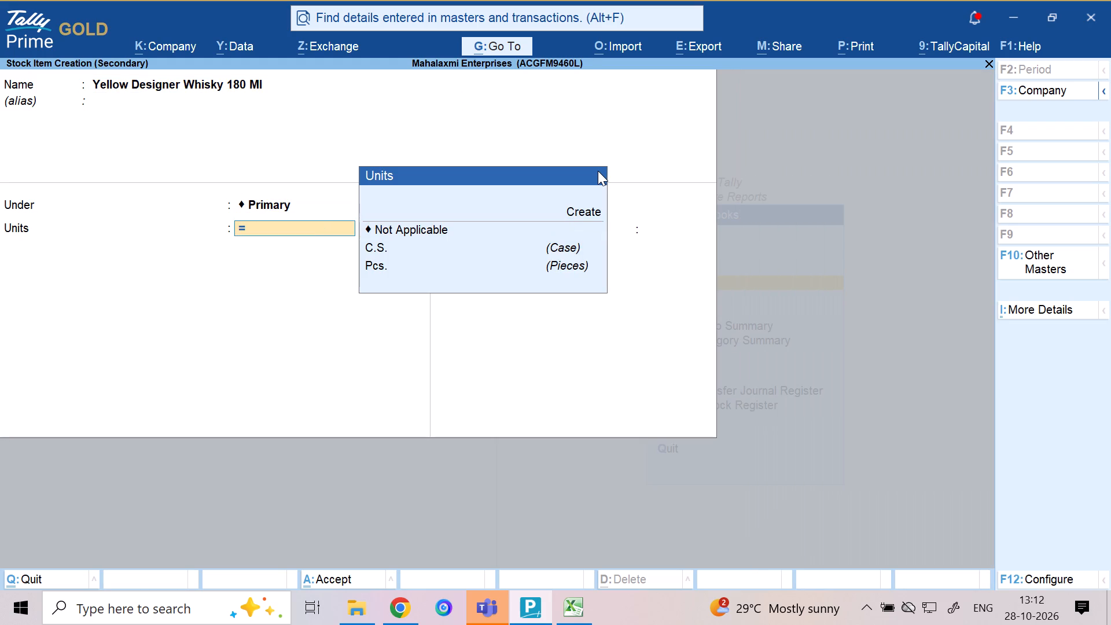
key("BackSpace")
key("BackSpace")
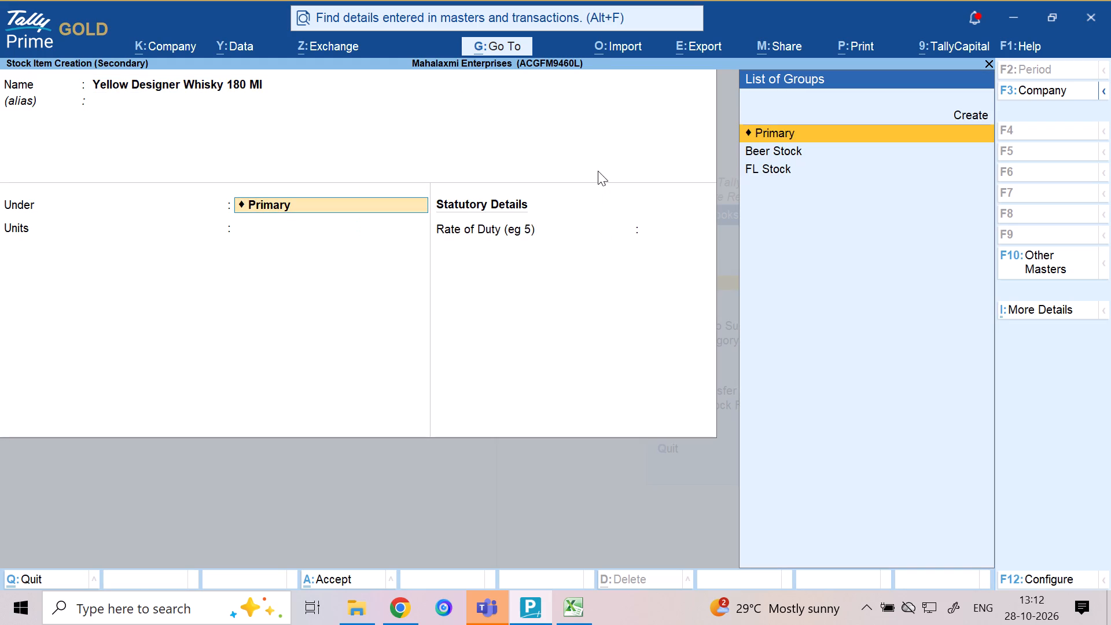
key("Down")
key("Down")
key("Return")
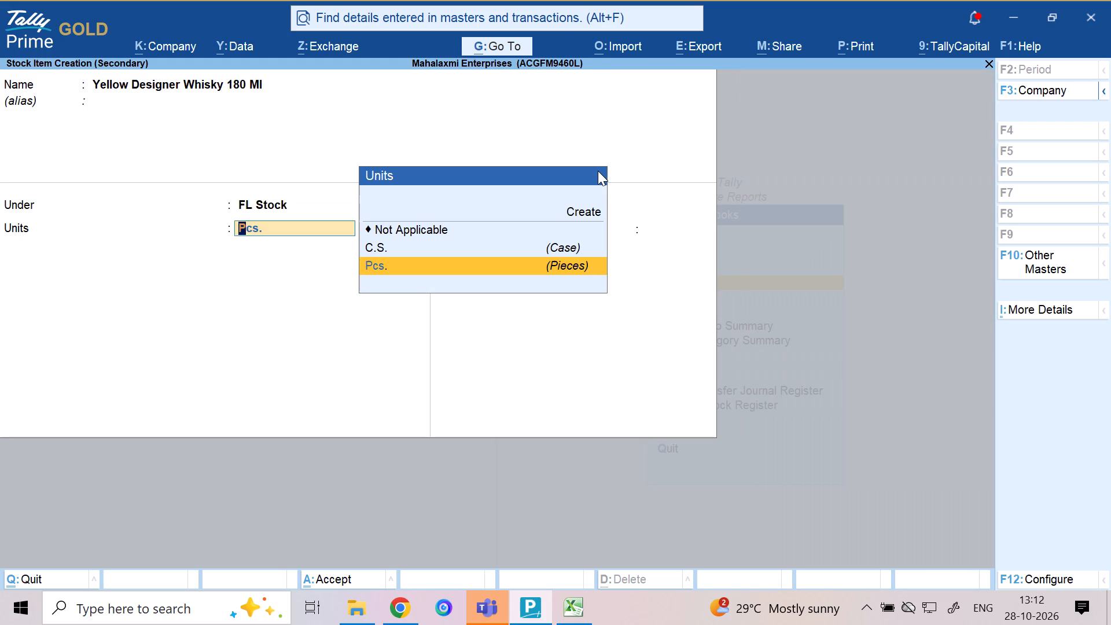
key("Return")
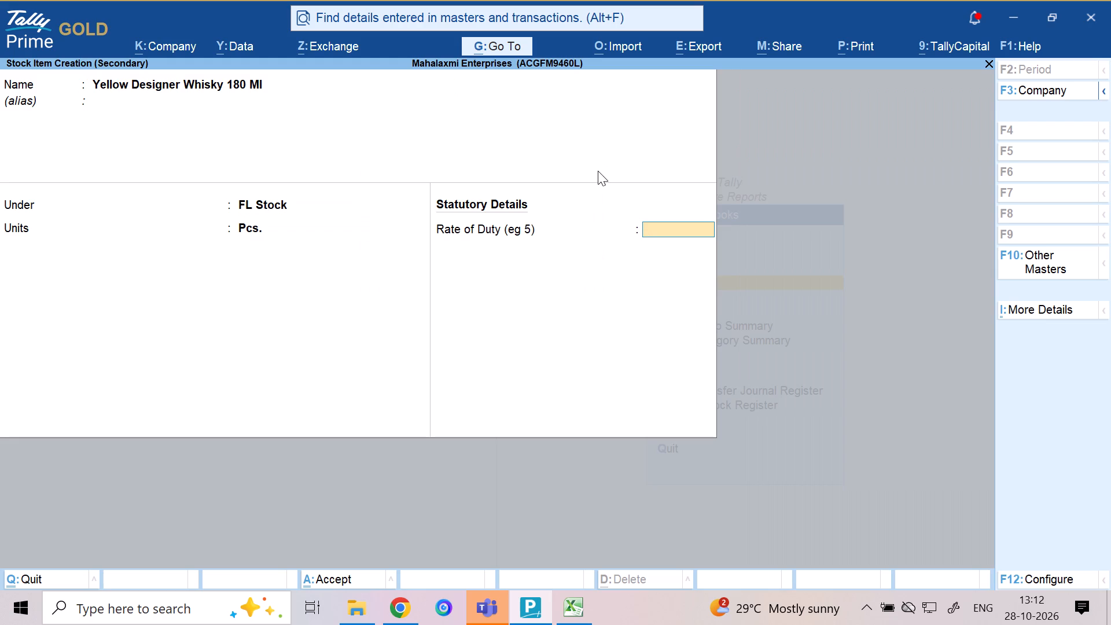
key("Return")
key("Return")
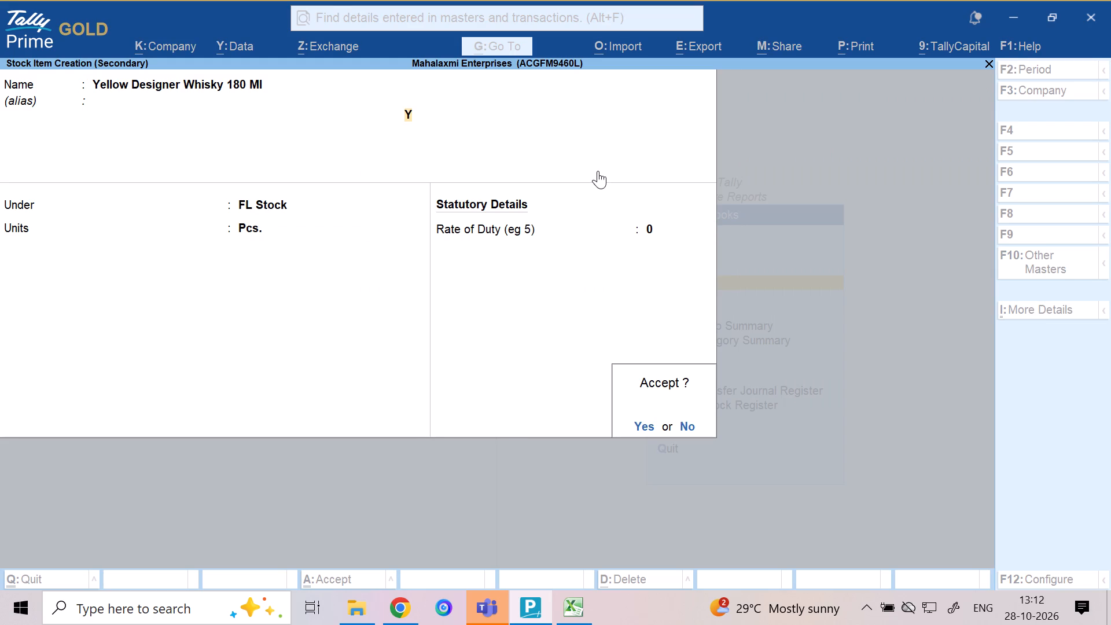
key("Return")
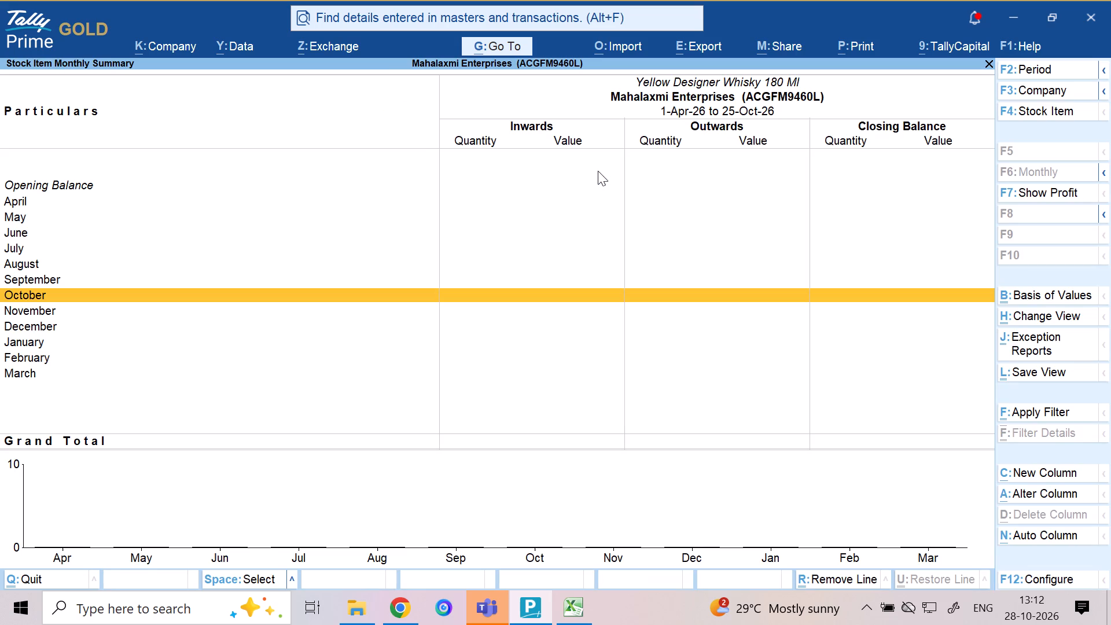
Check the October vouchers of Yellow Designer Whisky 180 Ml, and return to the Gateway of Tally.
key("Return")
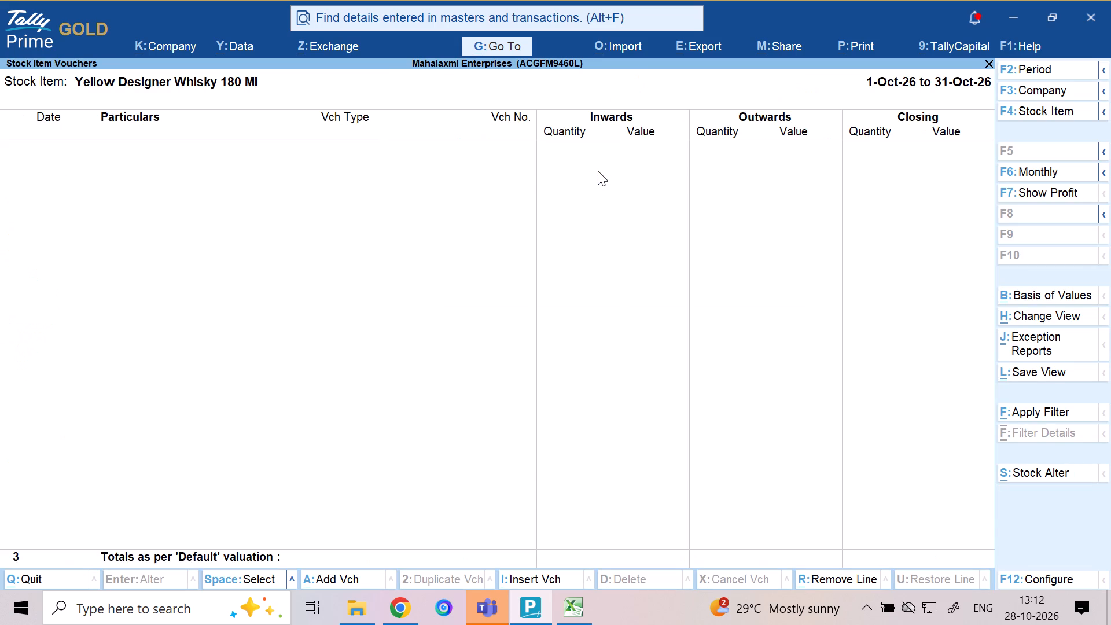
key("F2")
key("Escape")
key("Escape")
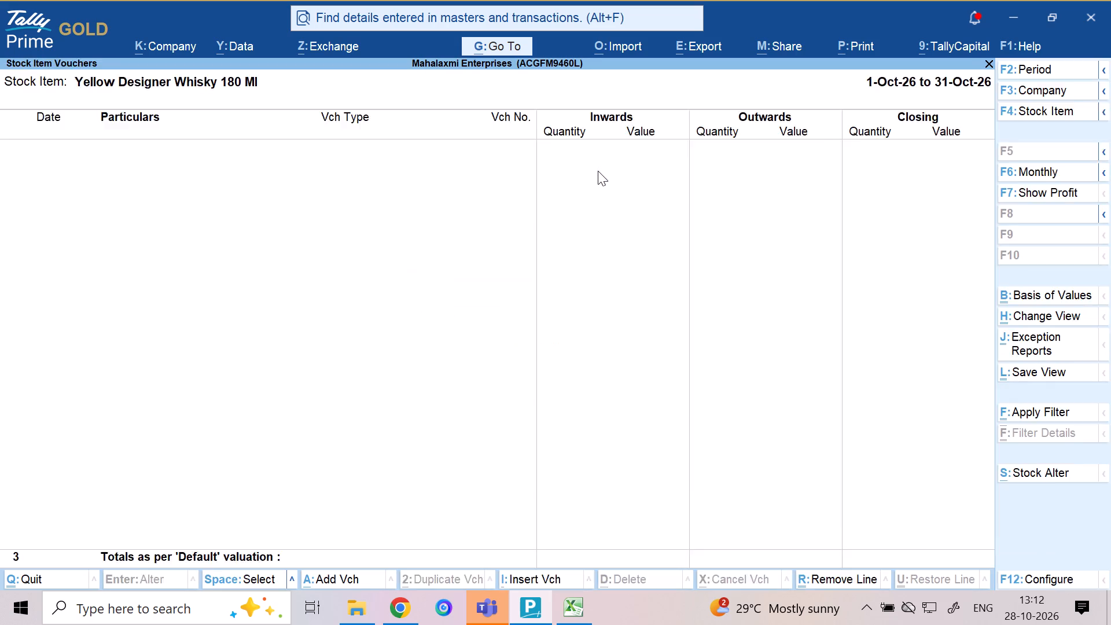
key("Escape")
key("Escape")
key("Escape")
key("Escape")
key("Escape")
key("Escape")
key("Escape")
key("Escape")
key("Escape")
key("Escape")
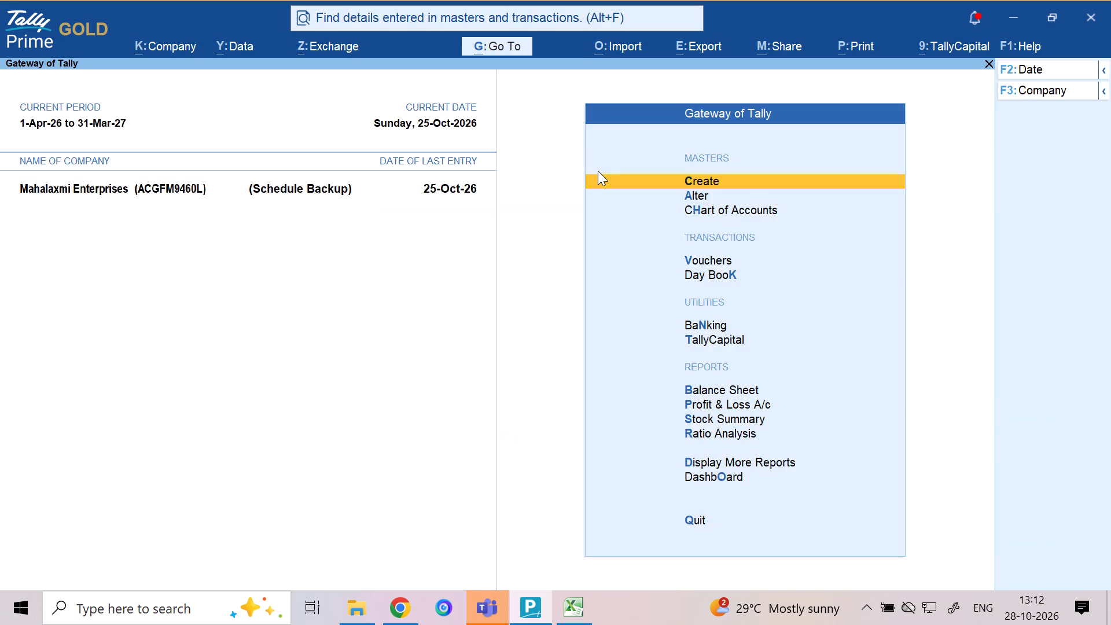
key("Escape")
key("Escape")
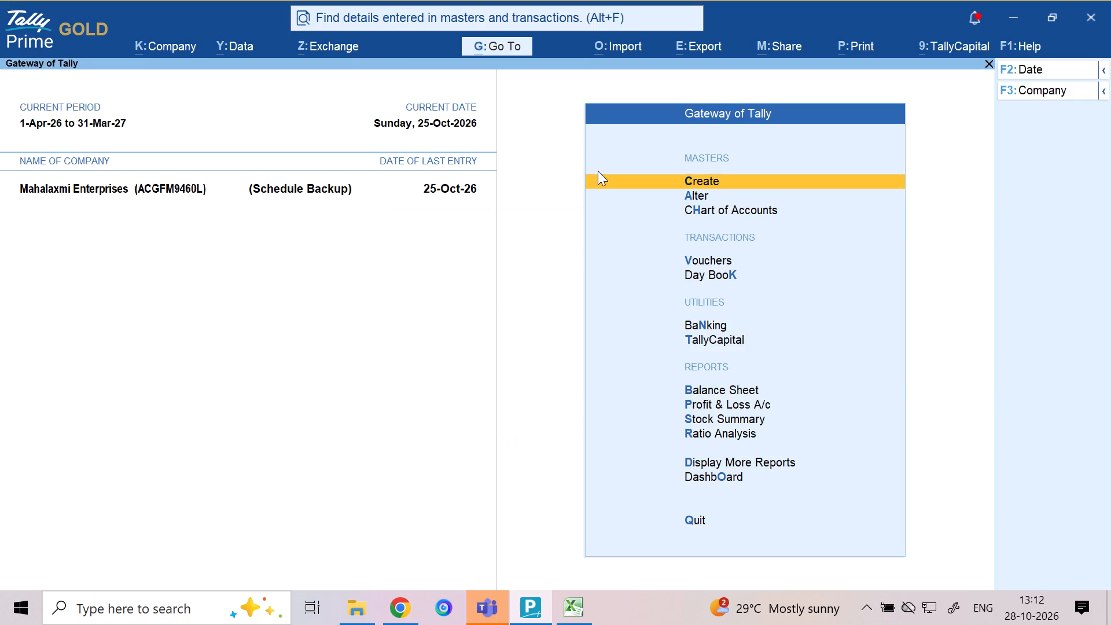
Find Yellow Designer Whisky 180 Ml in the stock item list, copy its name, and switch back to the Excel sales sheet.
type("dia")
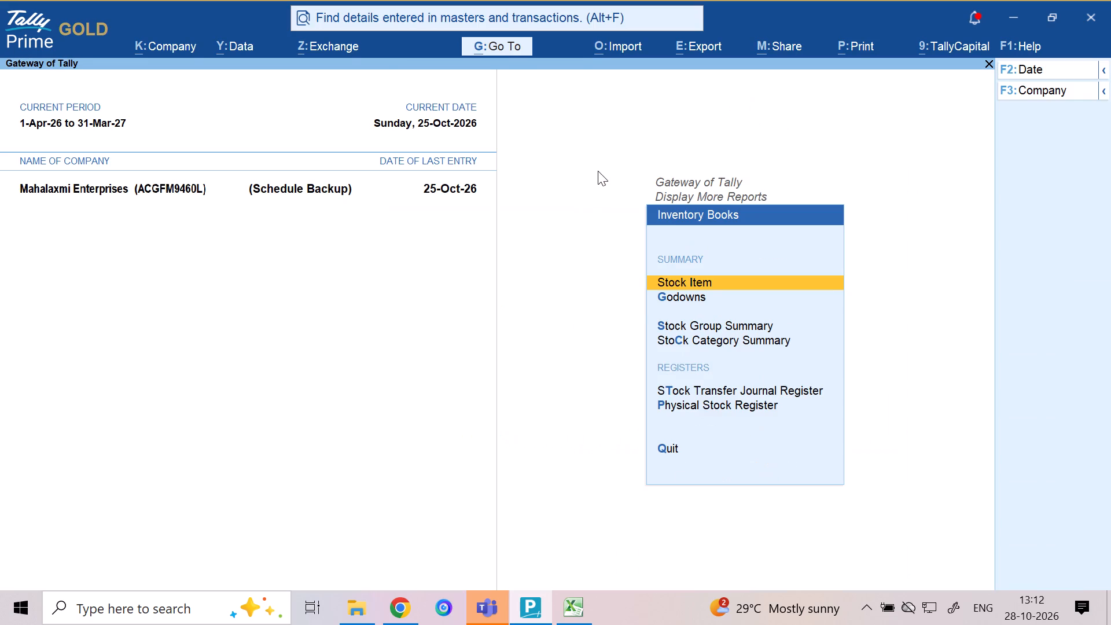
key("Return")
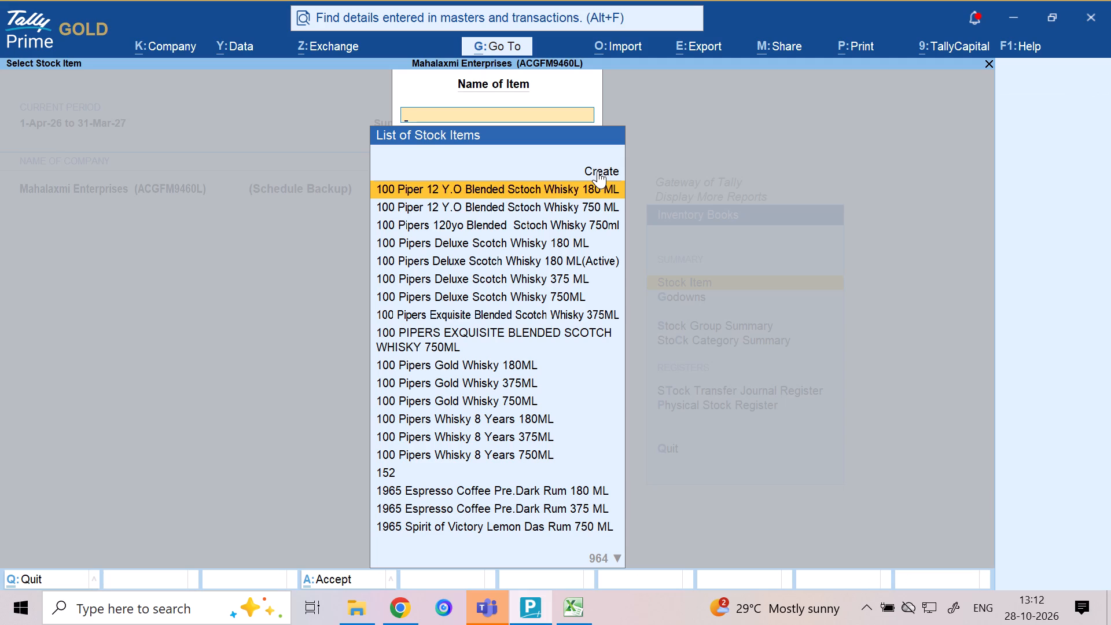
key("ctrl+v")
key("BackSpace")
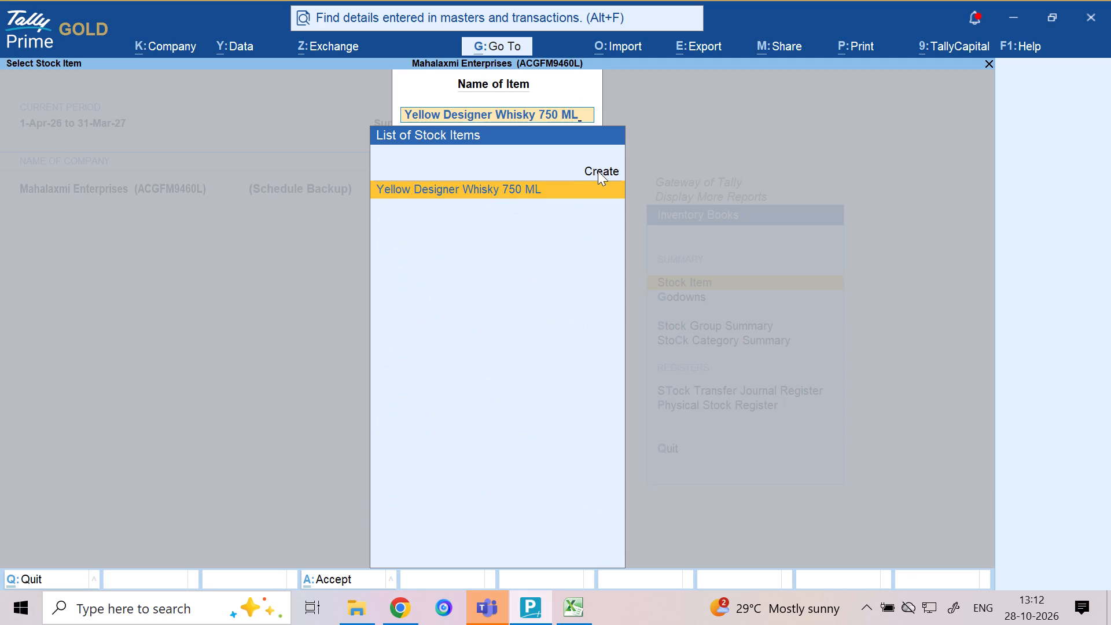
key("BackSpace")
key("BackSpace")
key("BackSpace")
key("BackSpace")
key("BackSpace")
key("Down")
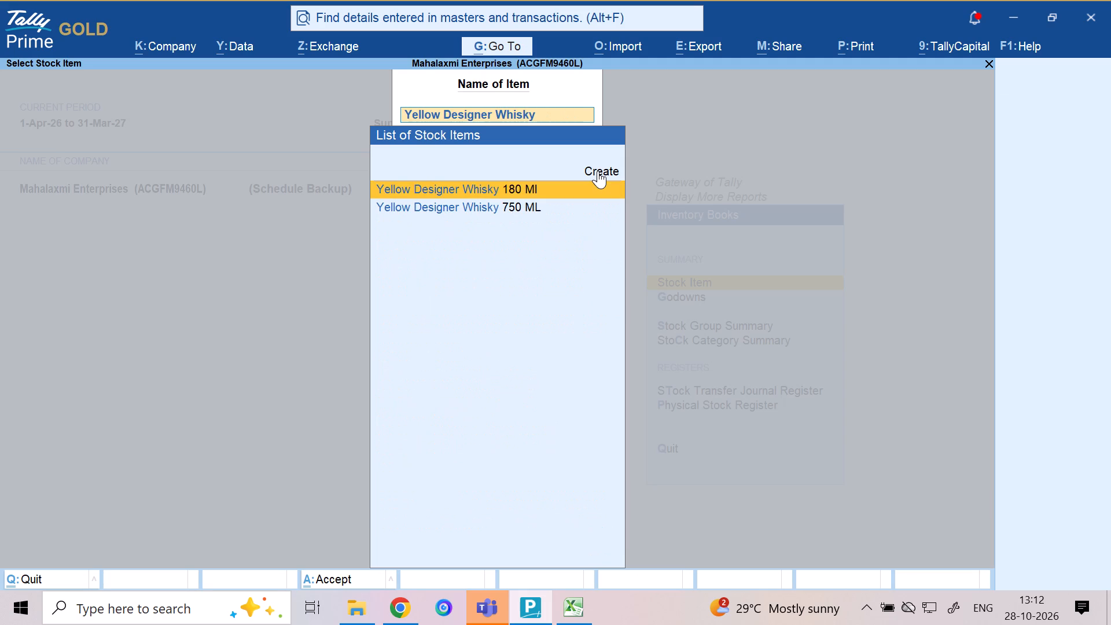
key("Return")
key("Escape")
key("ctrl+c")
key("alt+Tab")
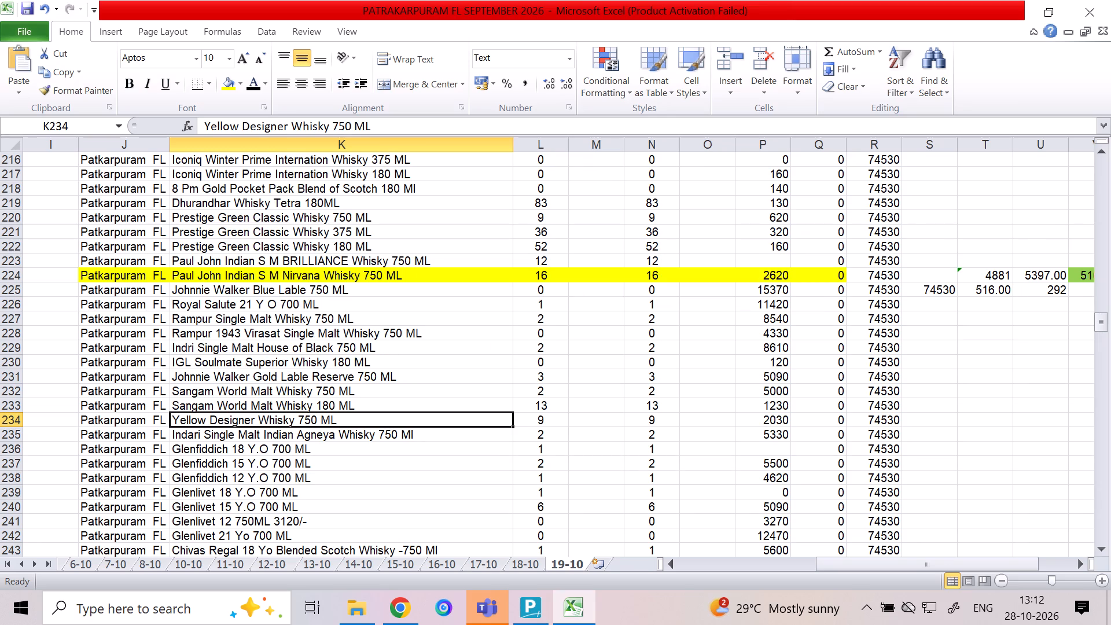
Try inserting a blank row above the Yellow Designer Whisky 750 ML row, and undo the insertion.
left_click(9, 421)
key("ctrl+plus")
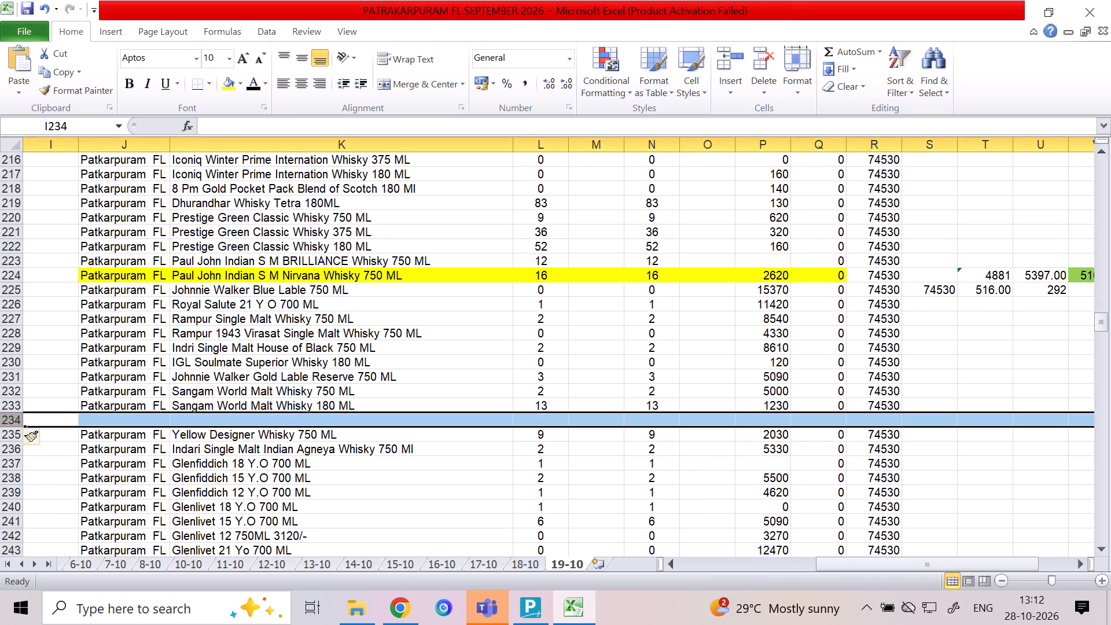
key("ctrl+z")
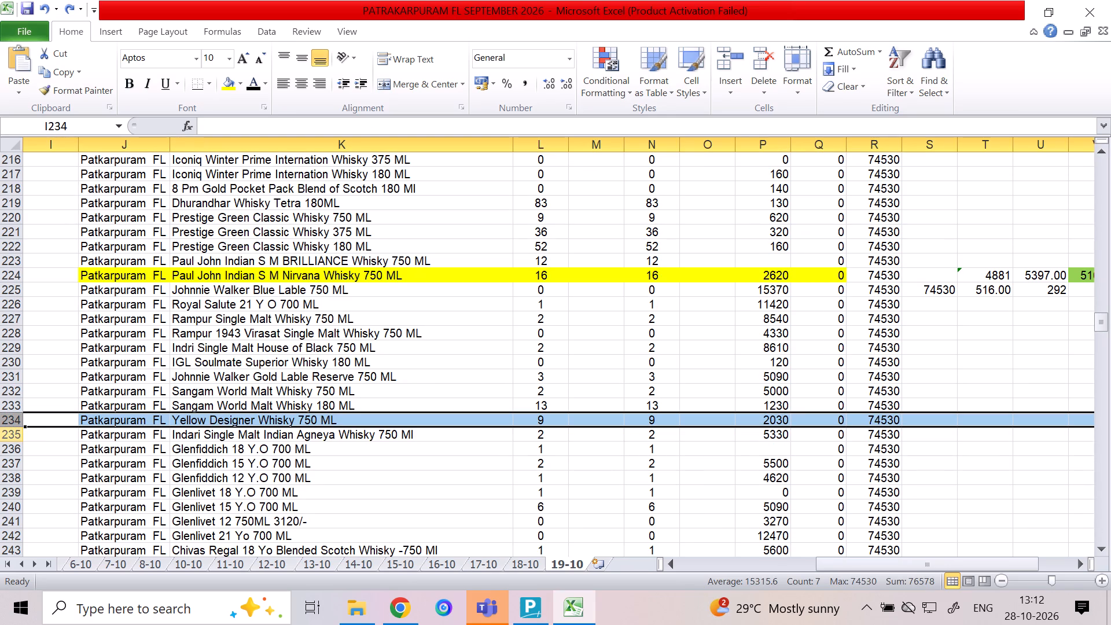
Insert a row below the Yellow Designer Whisky 750 ML row and fill it with a copy of that row.
left_click(9, 436)
key("ctrl+plus")
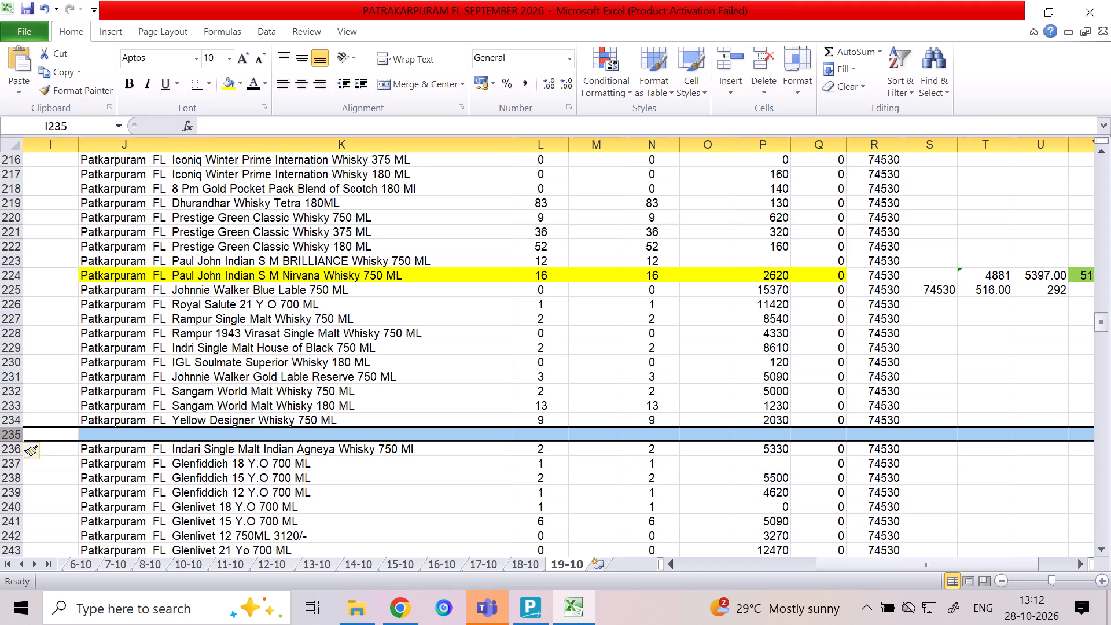
left_click(5, 419)
key("ctrl+c")
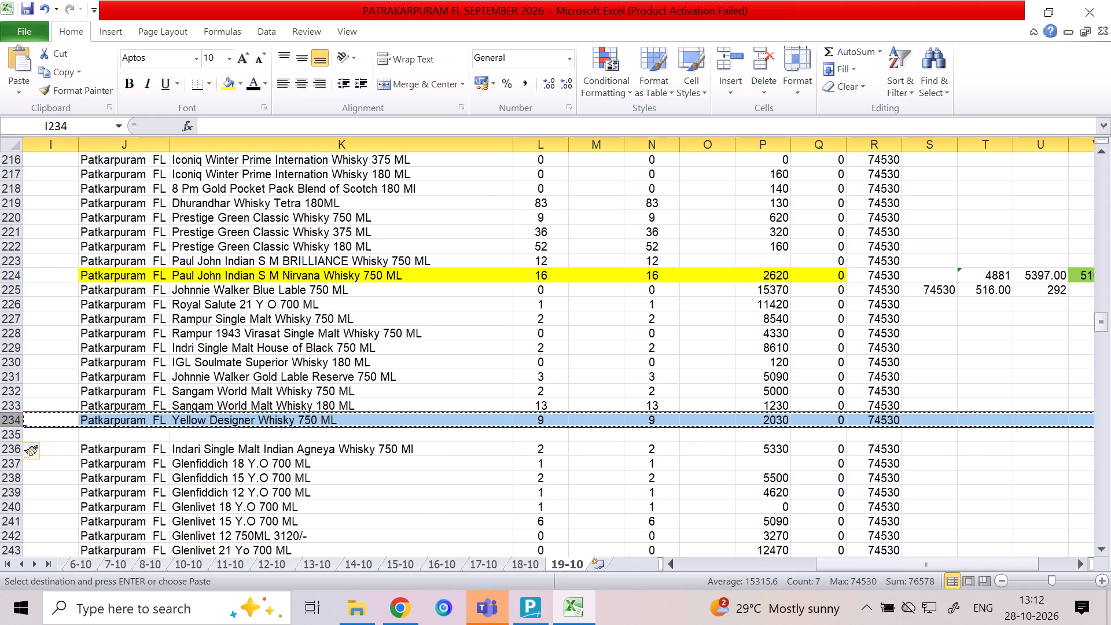
left_click(13, 434)
key("ctrl+v")
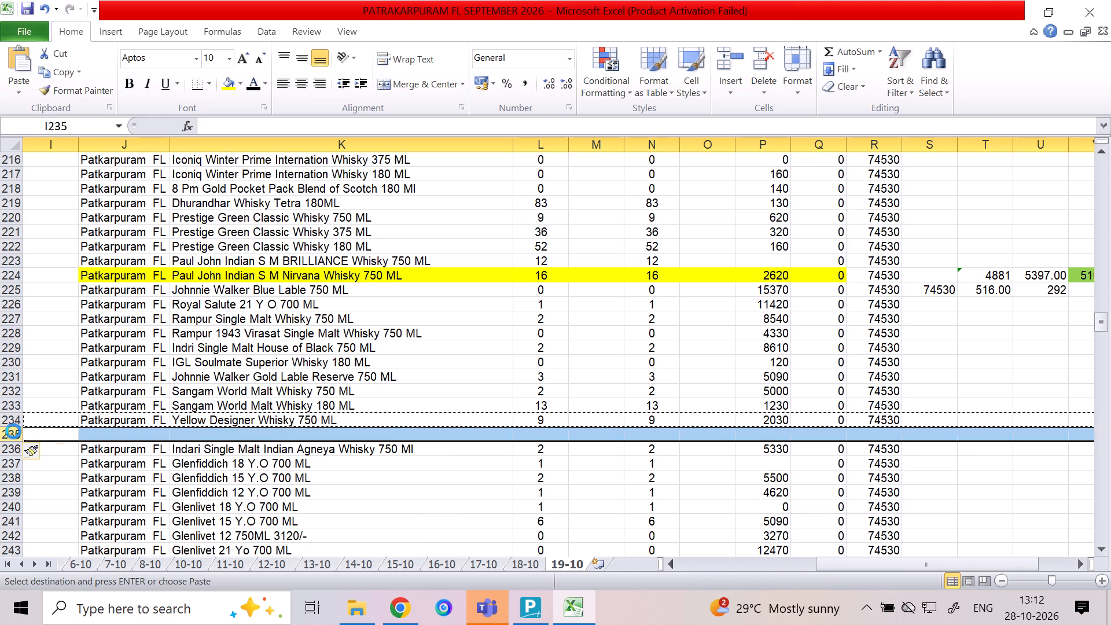
Replace the item name in the copied row with Yellow Designer Whisky 180 Ml, copied from the Tally stock item list.
left_click(214, 431)
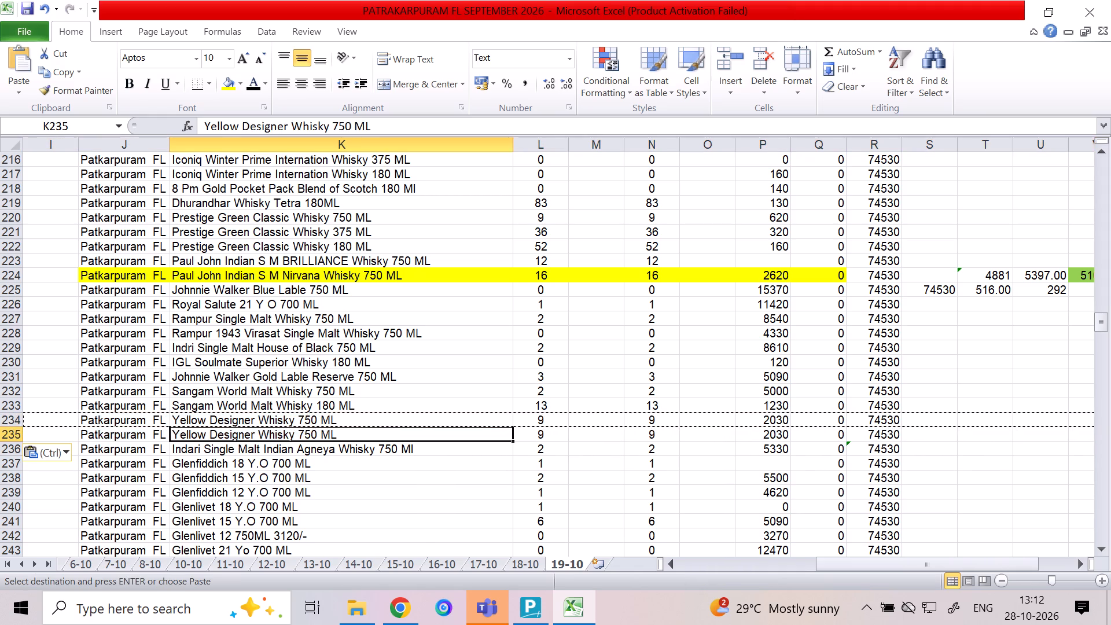
key("Delete")
key("ctrl+v")
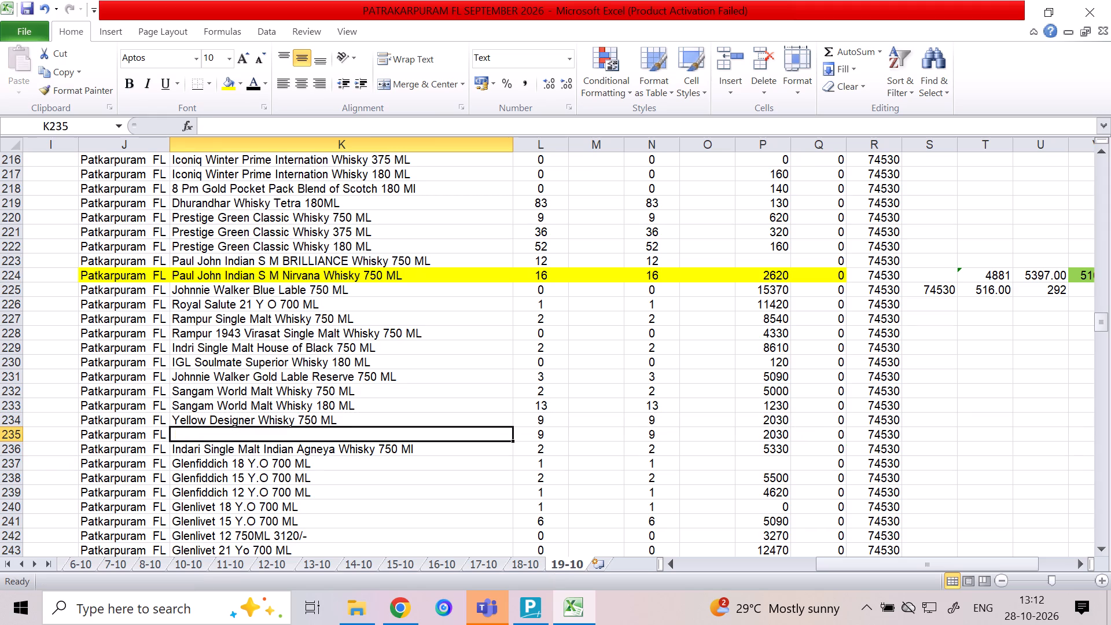
key("alt+Tab")
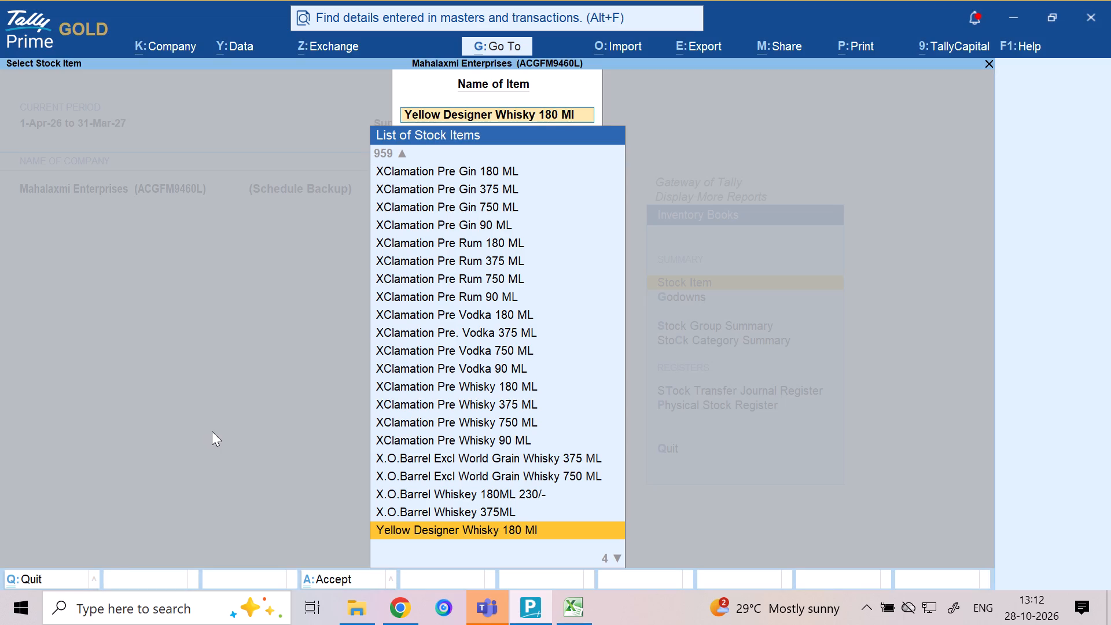
key("ctrl+c")
key("alt+Tab")
key("ctrl+v")
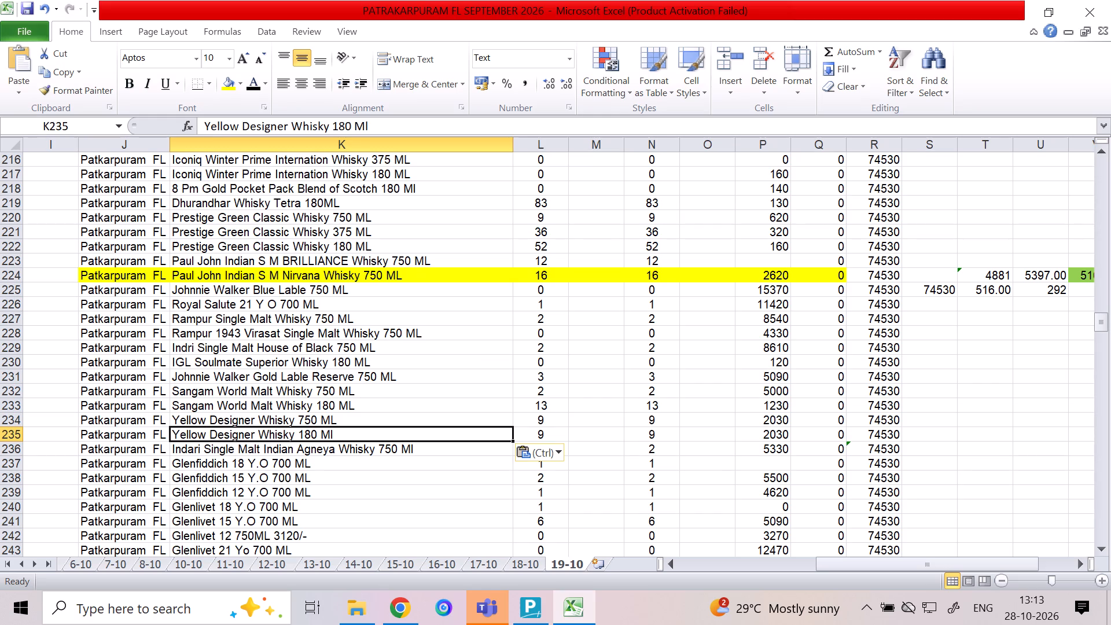
Set the opening stock of Yellow Designer Whisky 180 Ml to 0.
left_click(566, 428)
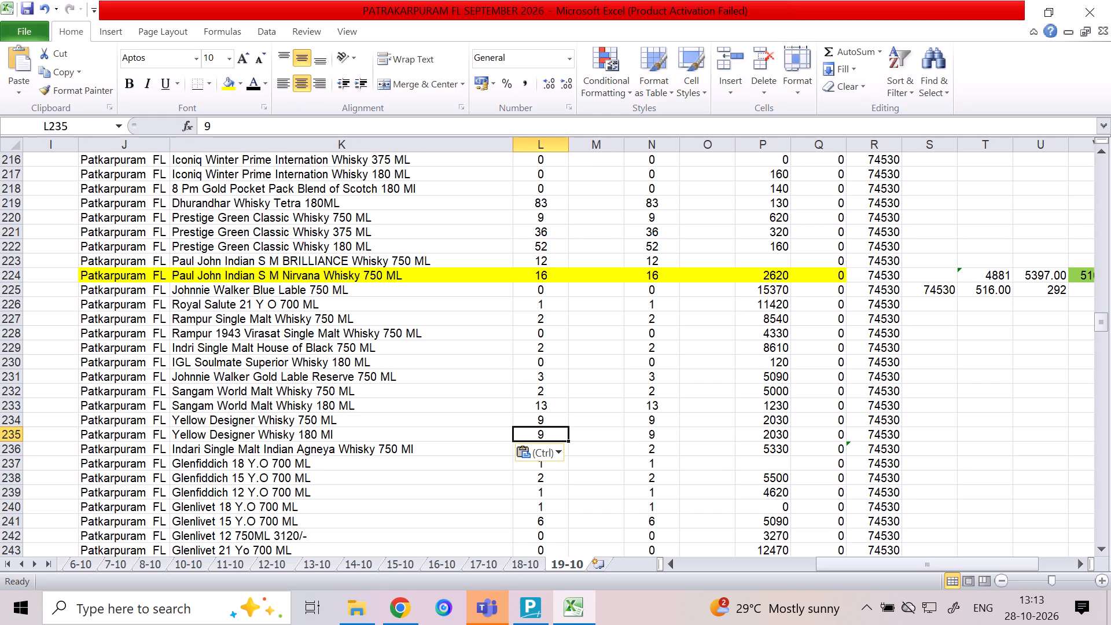
key("0")
key("Return")
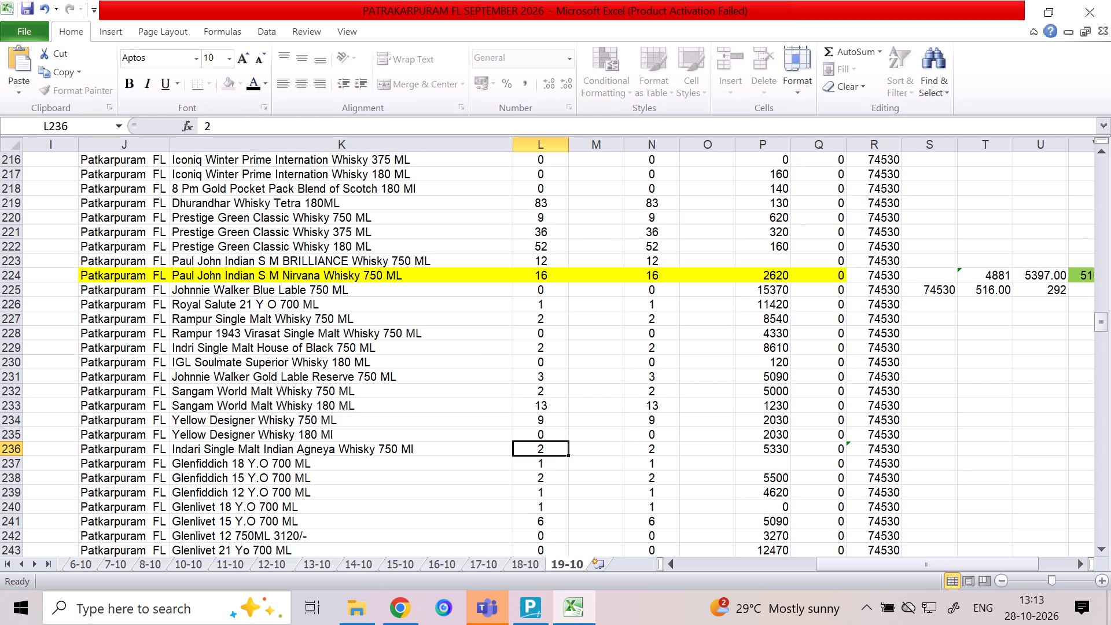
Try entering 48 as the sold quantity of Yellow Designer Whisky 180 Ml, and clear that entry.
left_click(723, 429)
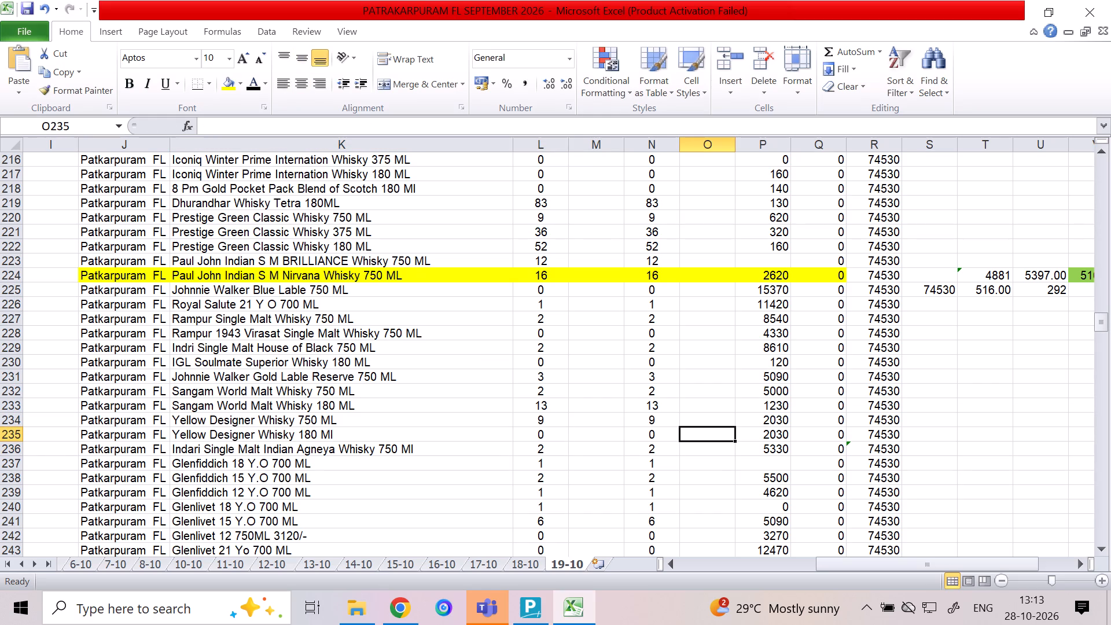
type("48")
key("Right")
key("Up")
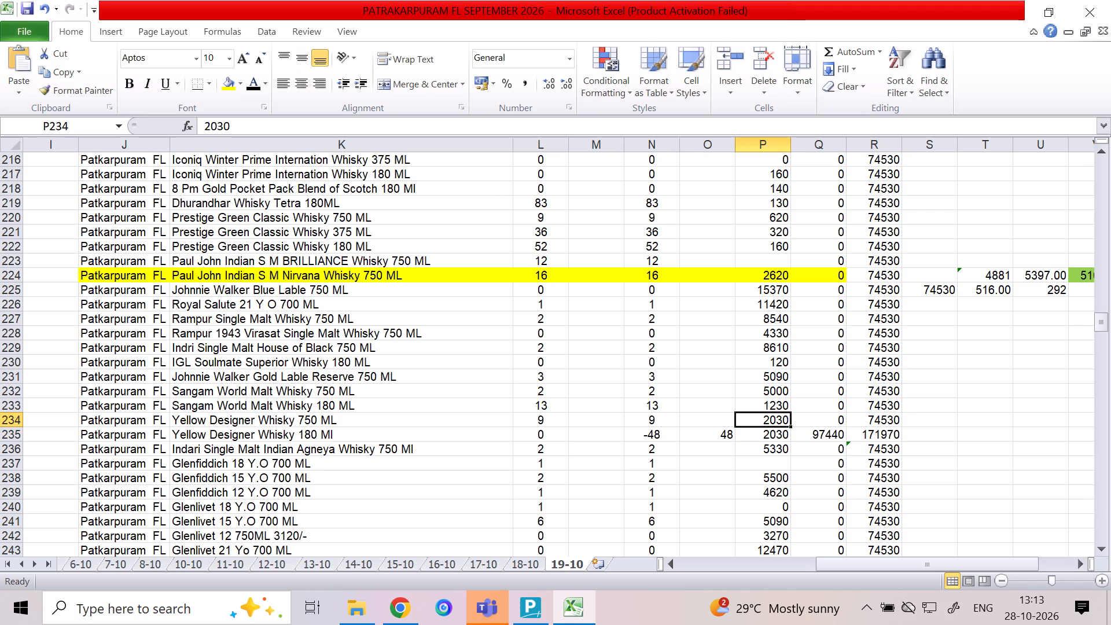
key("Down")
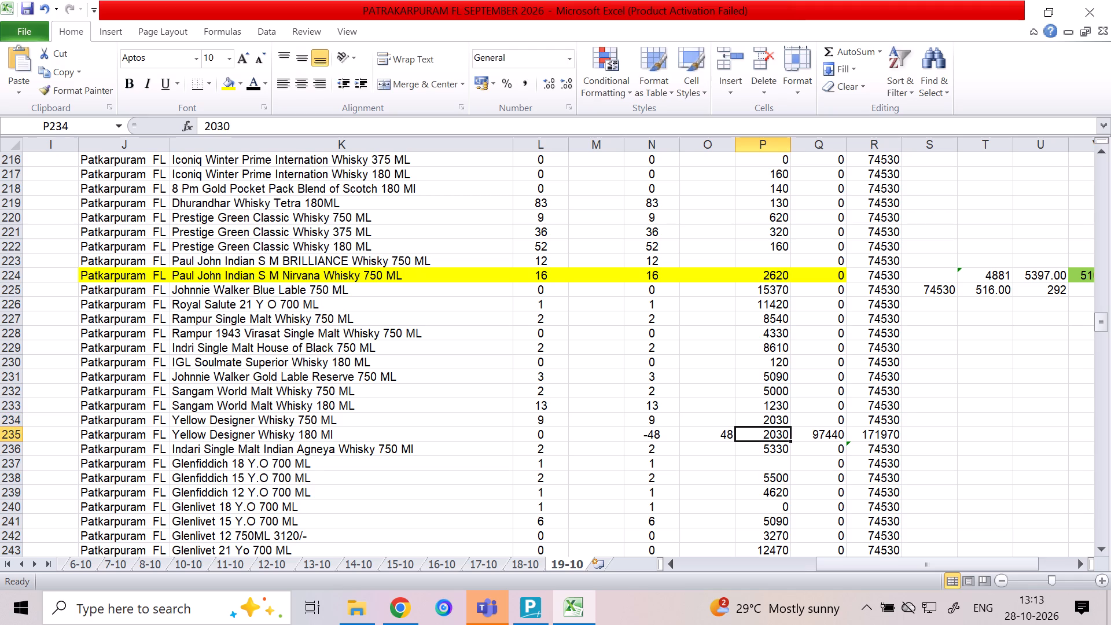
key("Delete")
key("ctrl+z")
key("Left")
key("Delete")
Enter 48 as the stock addition for Yellow Designer Whisky 180 Ml and set its rate to 0.
key("Left")
key("Left")
type("48")
key("Right")
key("Right")
key("Right")
key("0")
key("Return")
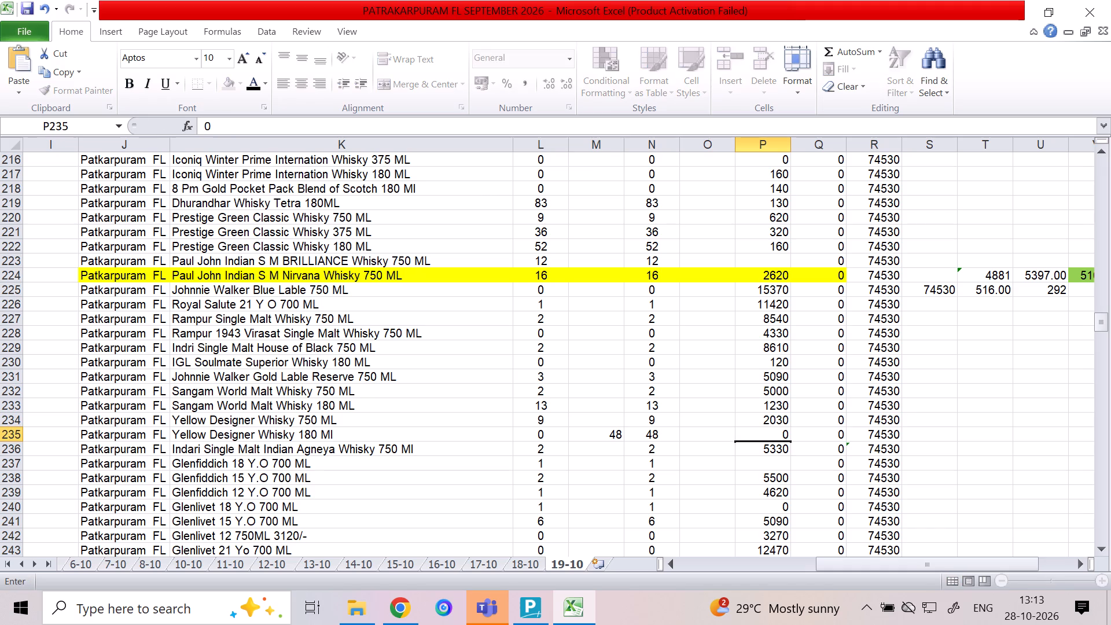
Fill the running total formula from the Sangam World Malt Whisky 180 ML row down to the Glenfiddich 15 Y.O row.
left_click(889, 411)
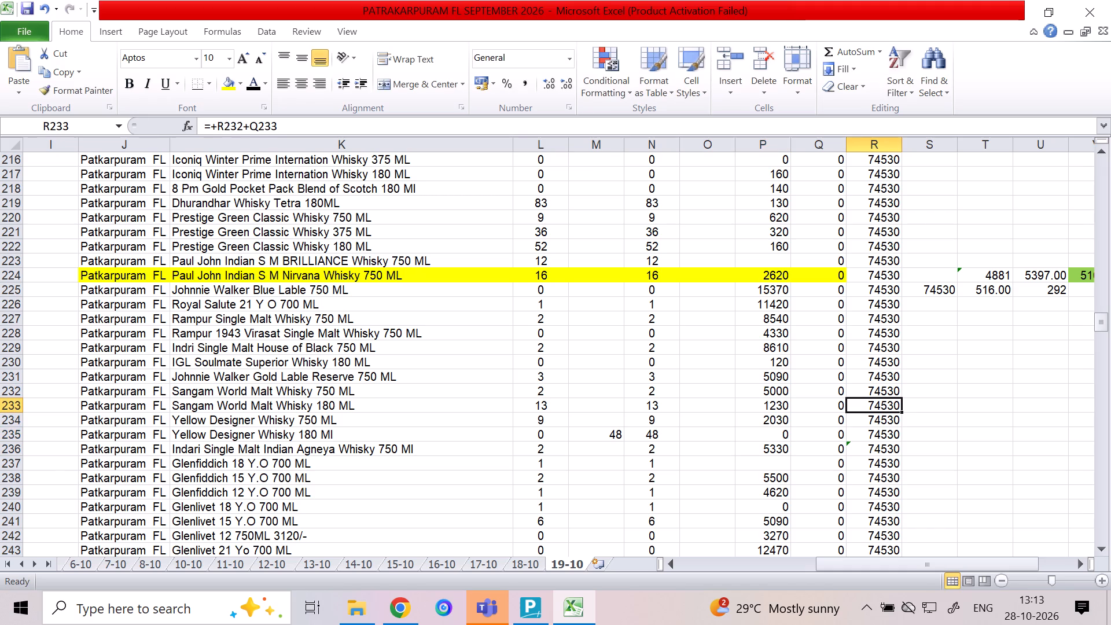
left_click_drag(902, 412, 903, 479)
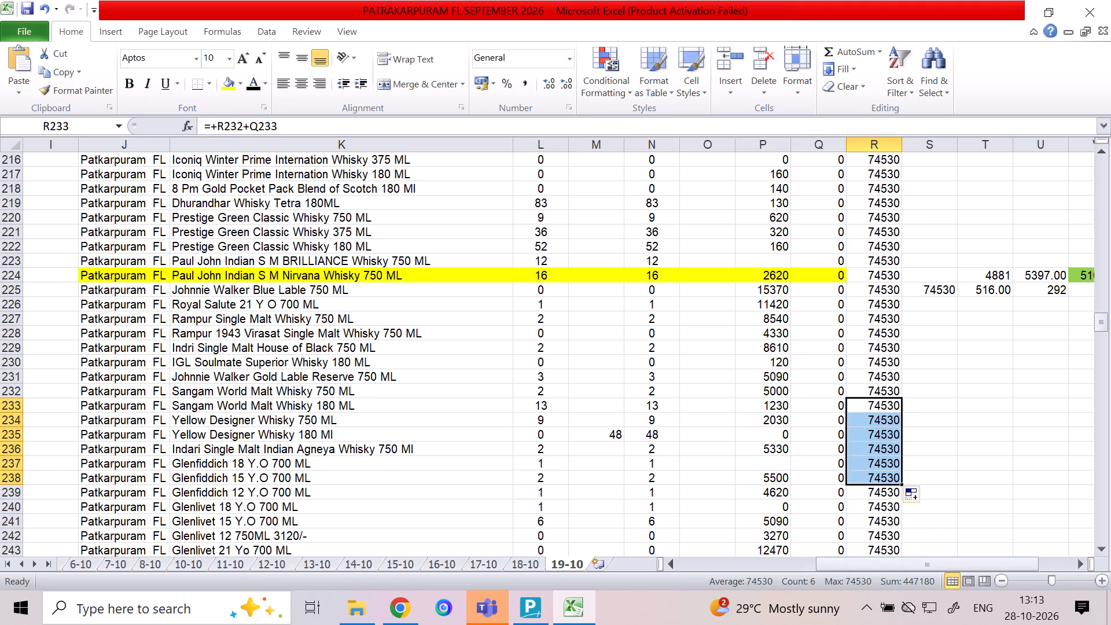
left_click(939, 448)
Enter a sold quantity of 1 and a rate of 510 for Yellow Designer Whisky 180 Ml.
left_click(711, 439)
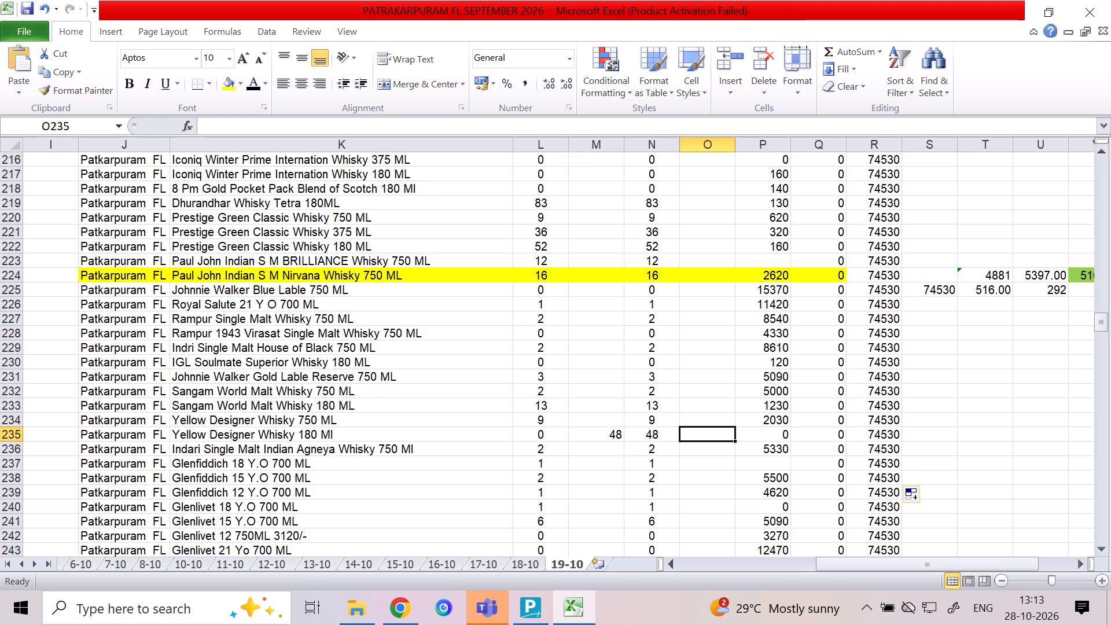
key("1")
key("Right")
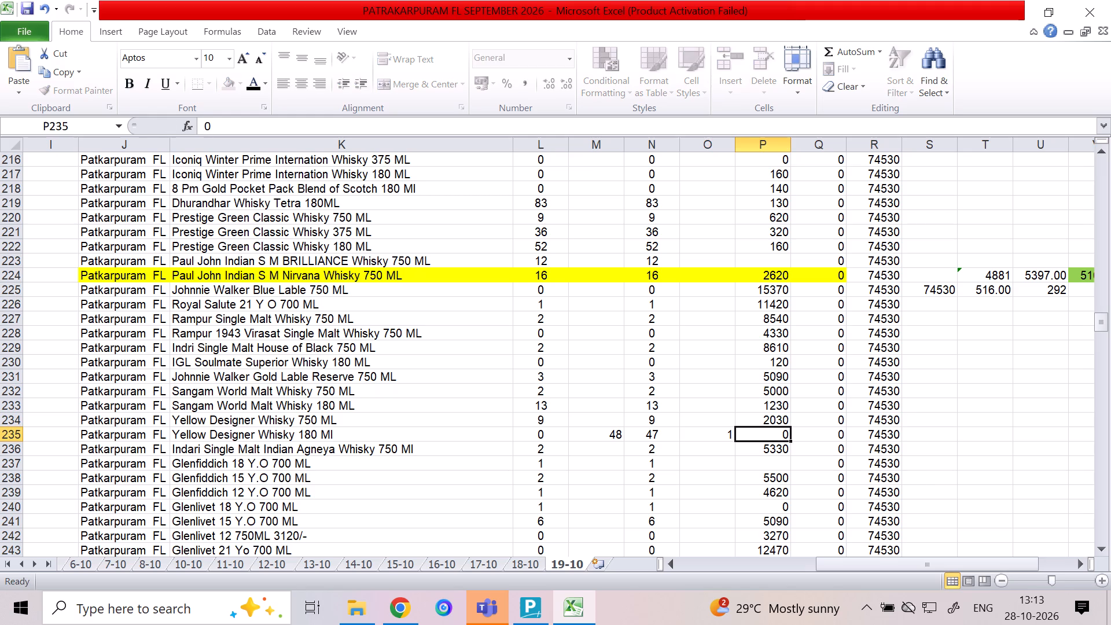
type("510")
key("Return")
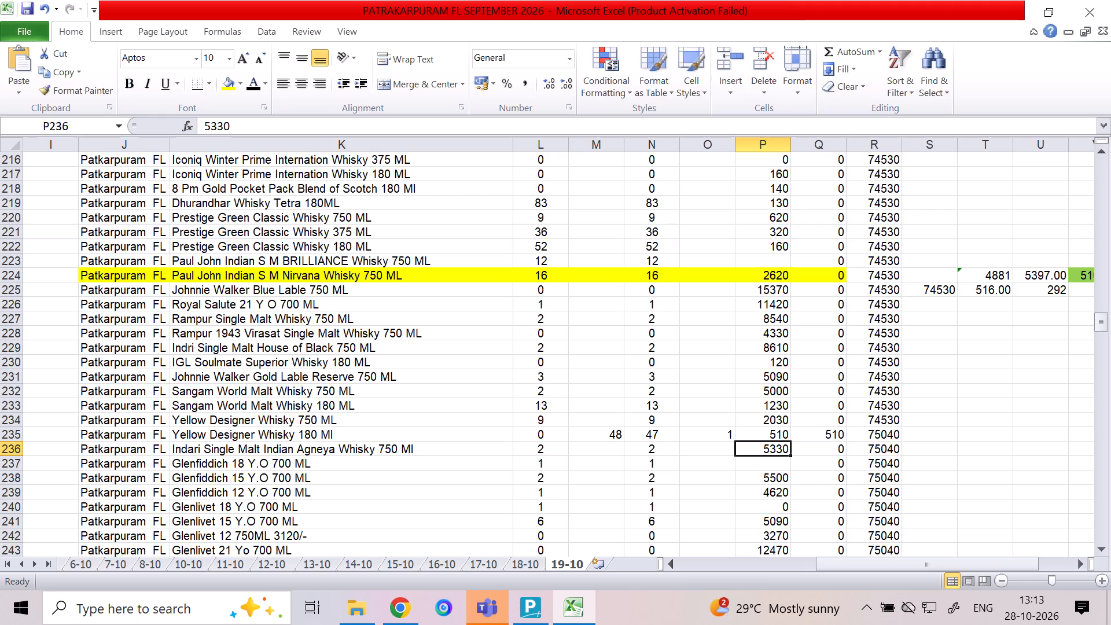
Enter a sold quantity of 1 for Glenfiddich 15 Y.O 700 ML.
key("Left")
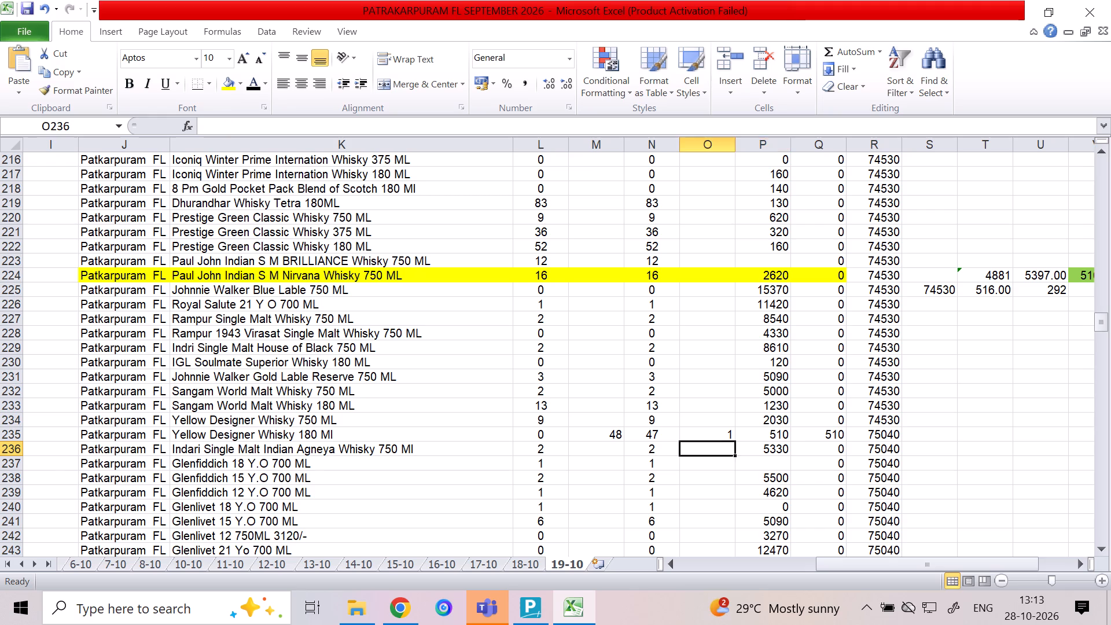
key("Up")
key("Left")
key("Down")
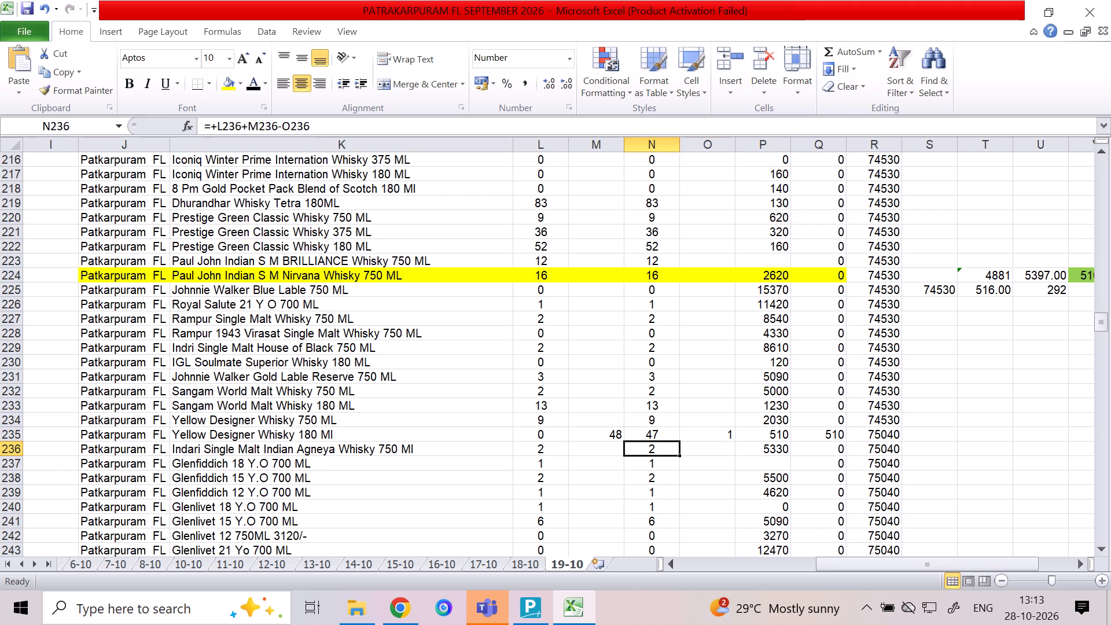
key("Right")
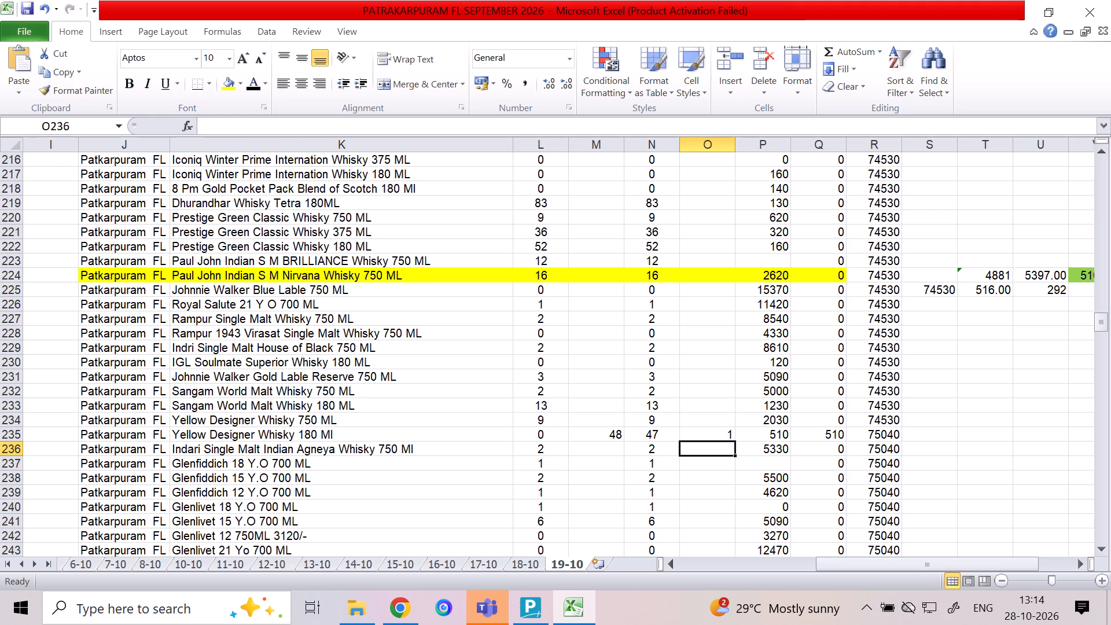
key("Left")
key("Down")
key("Down")
key("Left")
key("Left")
key("Left")
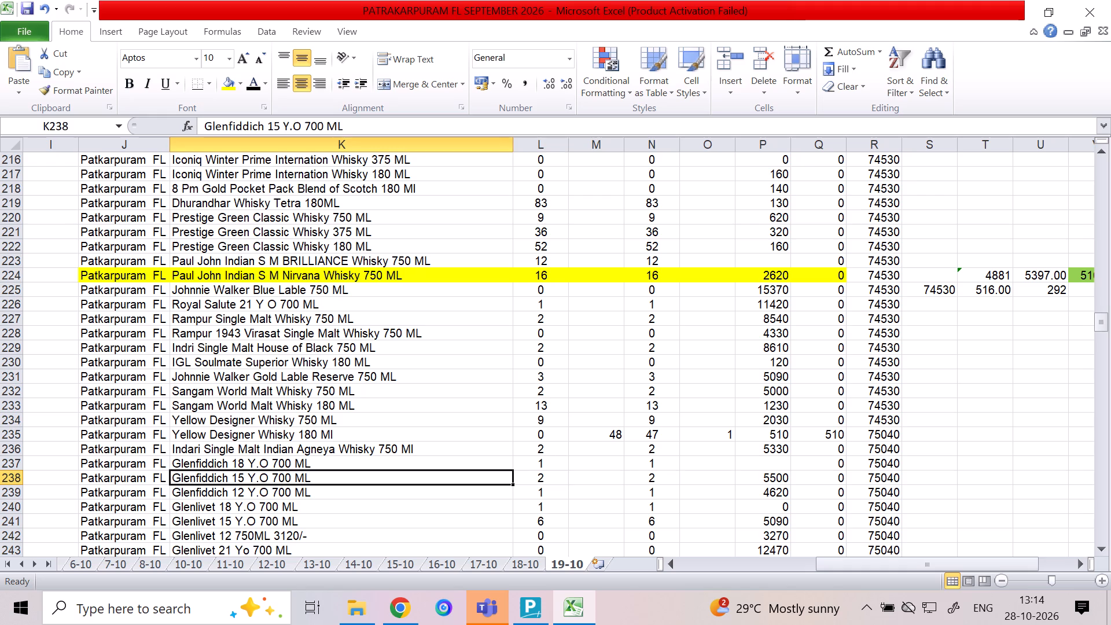
key("Right")
key("Right")
key("Right")
key("Right")
key("1")
key("Down")
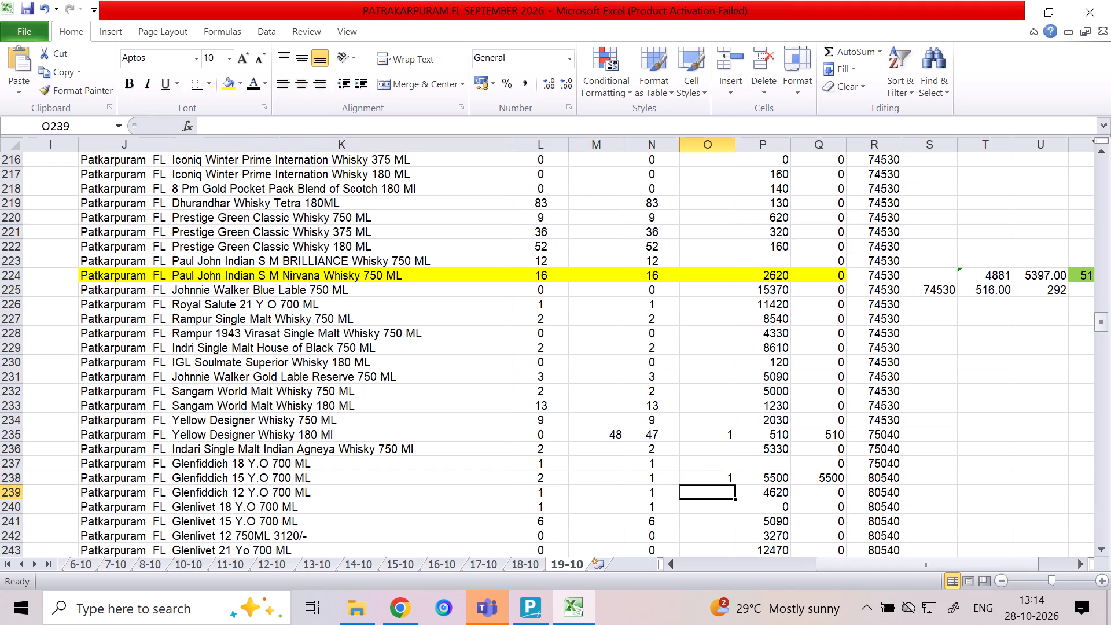
Enter a sold quantity of 1 for Chivas Regal 200 ML.
key("Down")
key("Down")
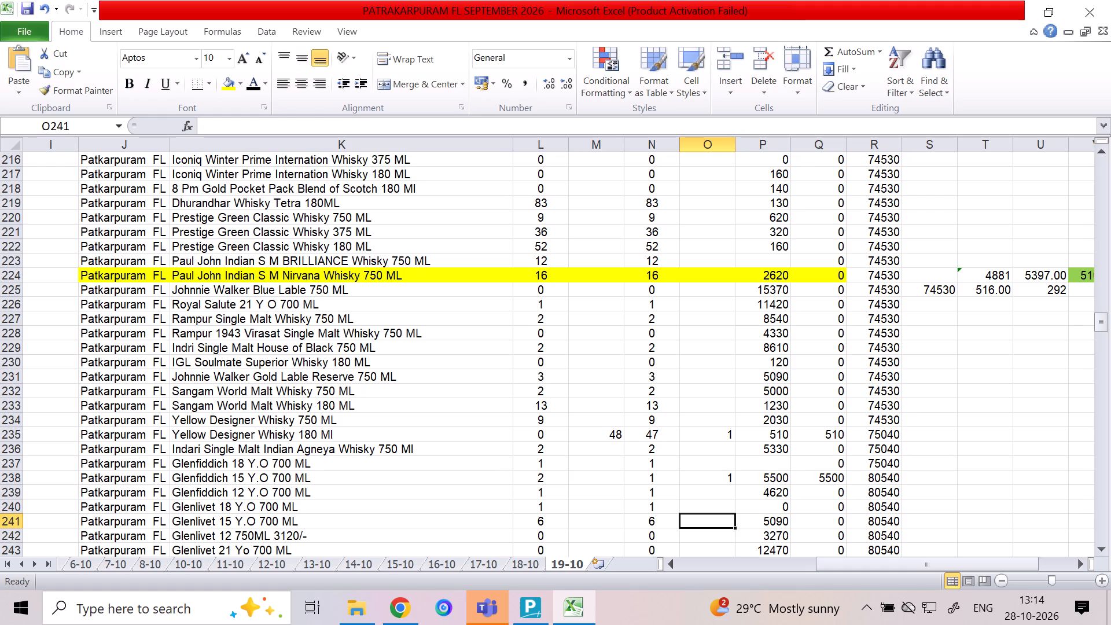
key("Down")
key("Down")
key("Down")
key("Down")
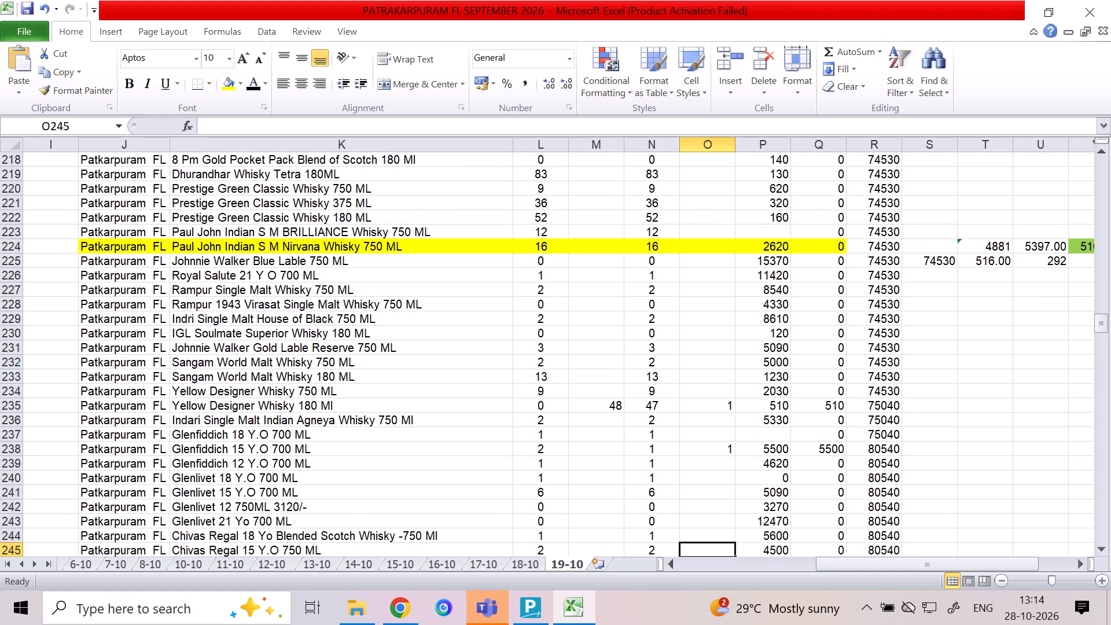
key("Down")
key("Down")
key("Down")
key("Down")
key("Down")
key("Up")
key("Up")
key("Up")
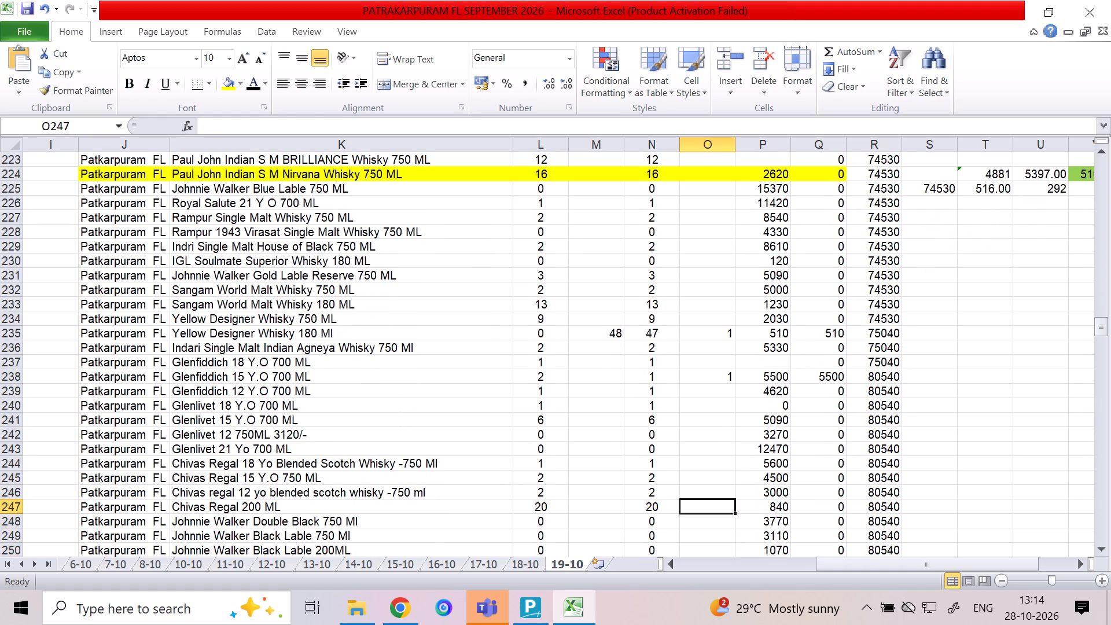
key("1")
key("Down")
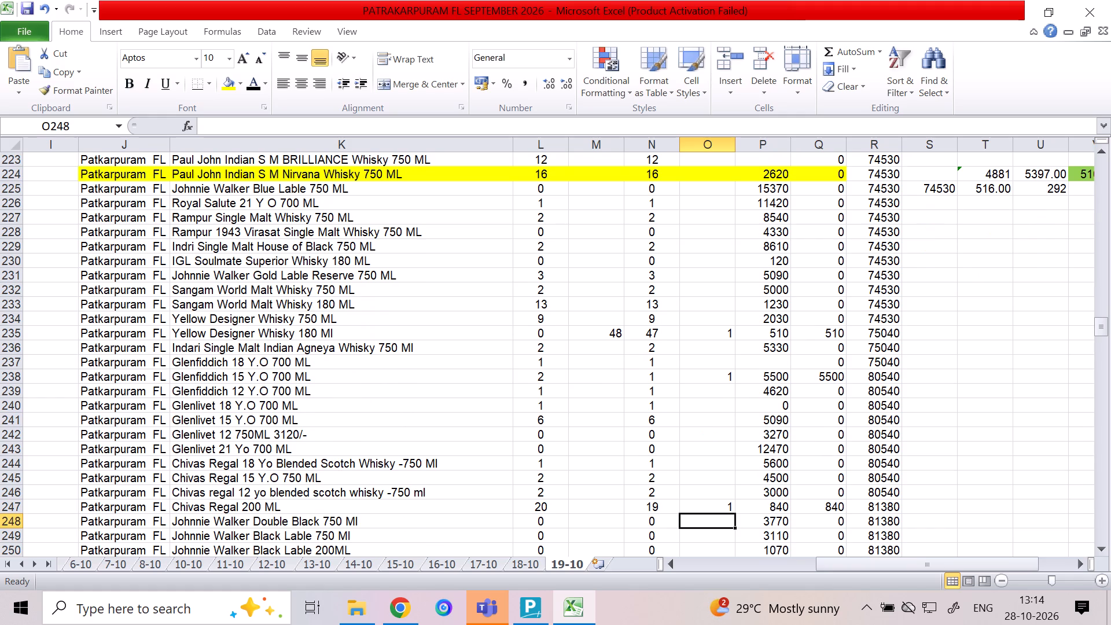
Enter sold quantities of 2 for J & B Rare Celebration Blended Scotch Whisky 750 ML and 3 for its 180 ML size.
key("Down")
key("Down")
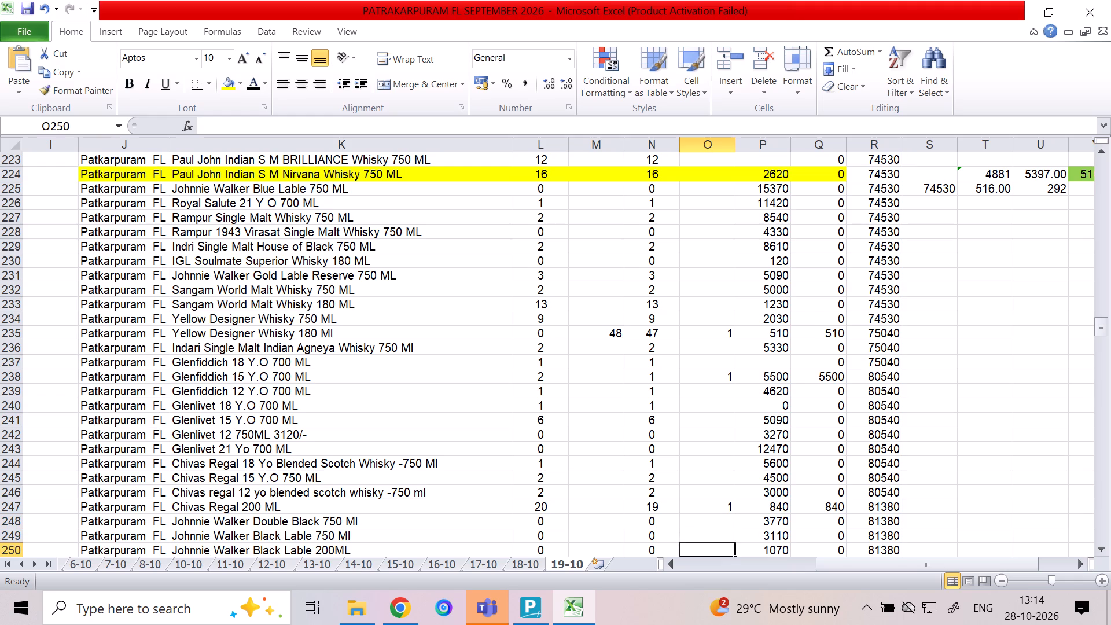
key("Down")
key("Down")
key("Down")
key("Down")
key("Up")
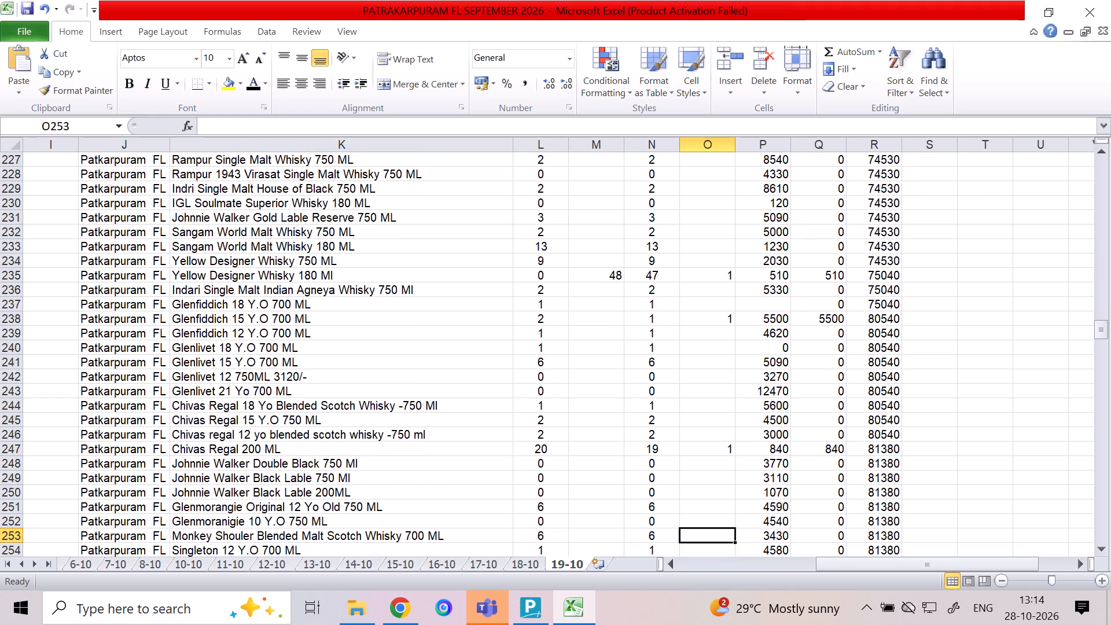
key("Up")
key("Up")
key("Down")
key("Down")
key("Down")
key("Down")
key("Down")
key("Down")
key("Down")
key("Down")
key("Down")
key("Down")
key("Down")
key("Down")
key("Down")
key("Down")
key("Down")
key("Down")
key("Down")
key("Down")
key("Down")
key("Down")
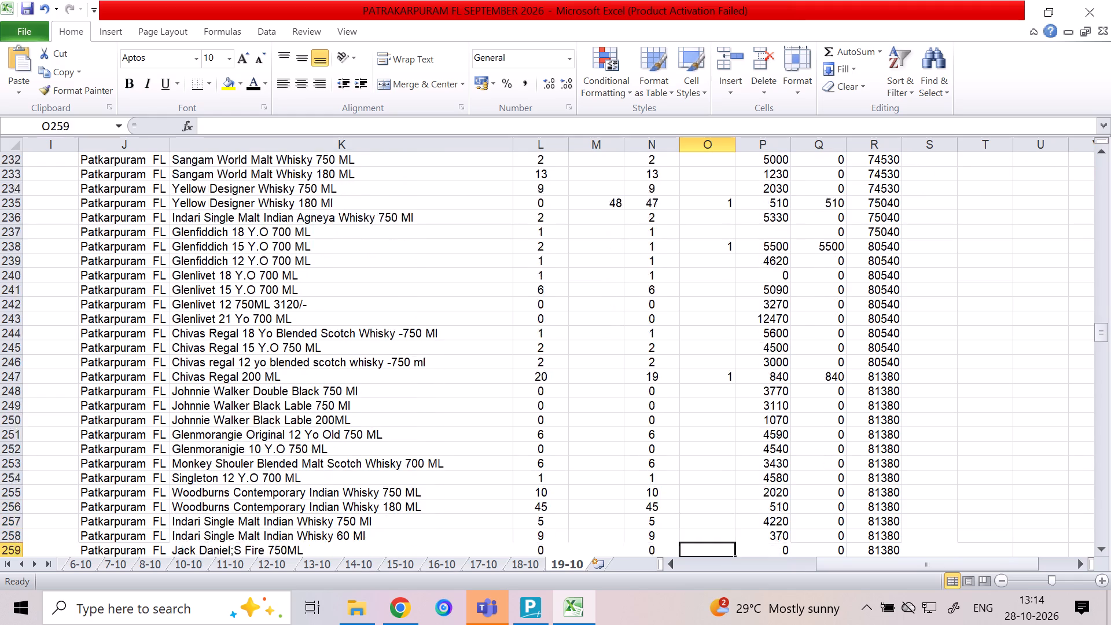
key("Down")
key("Down")
key("Down")
key("Down")
key("Down")
key("Down")
key("Down")
key("Down")
key("Down")
key("Down")
key("Down")
key("Down")
key("Down")
key("Down")
key("Down")
key("Down")
key("Down")
key("Down")
key("Down")
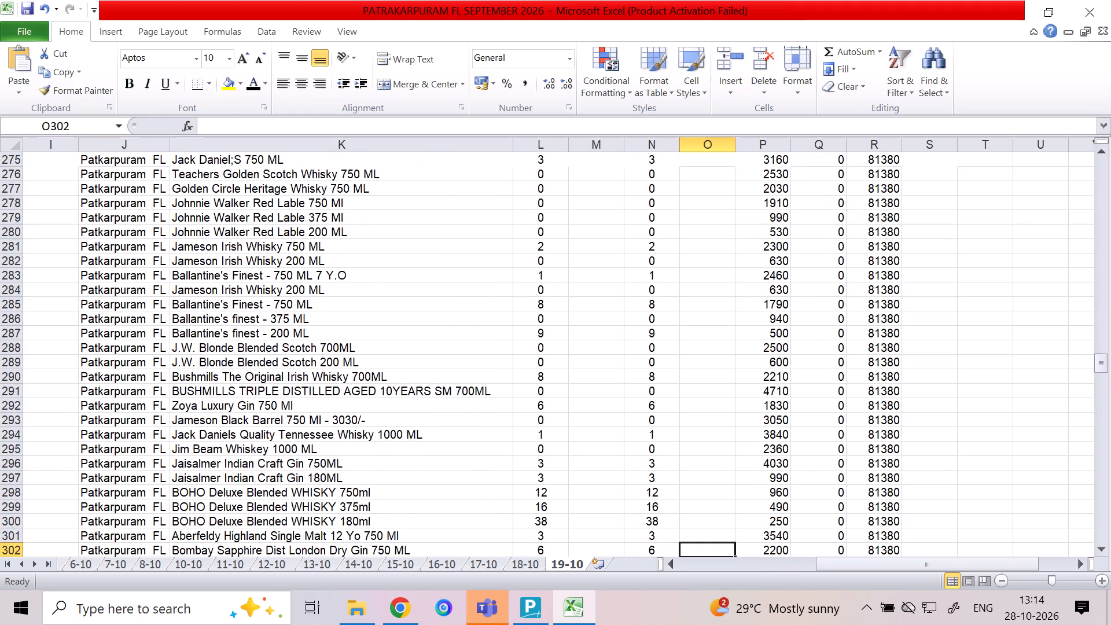
key("Down")
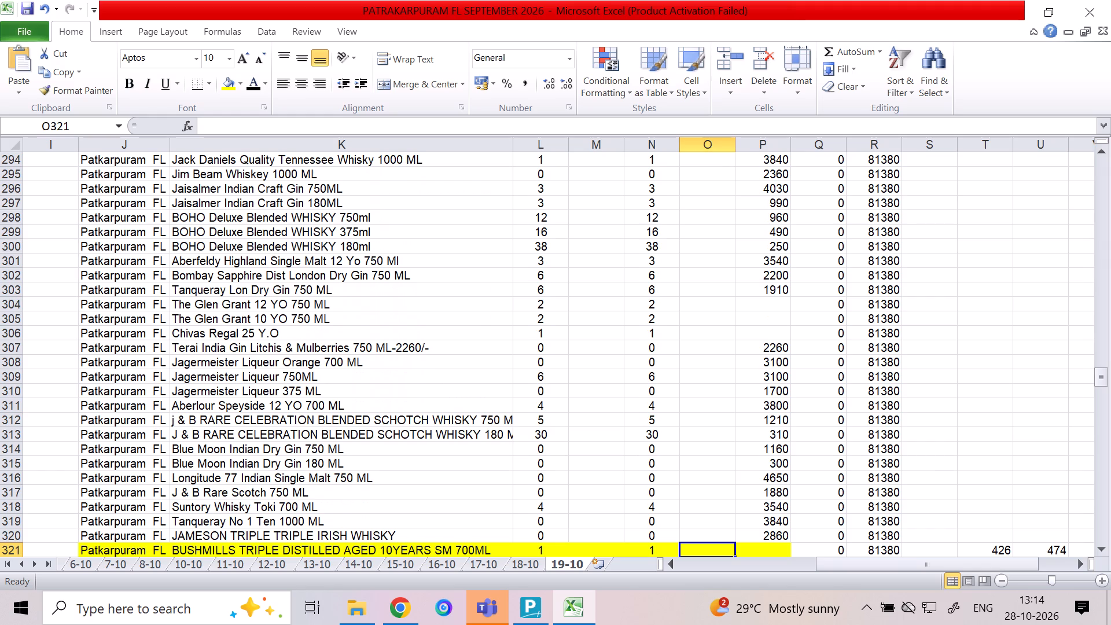
key("Down")
key("Down")
key("Down")
key("Down")
key("Up")
key("Up")
key("Up")
key("Up")
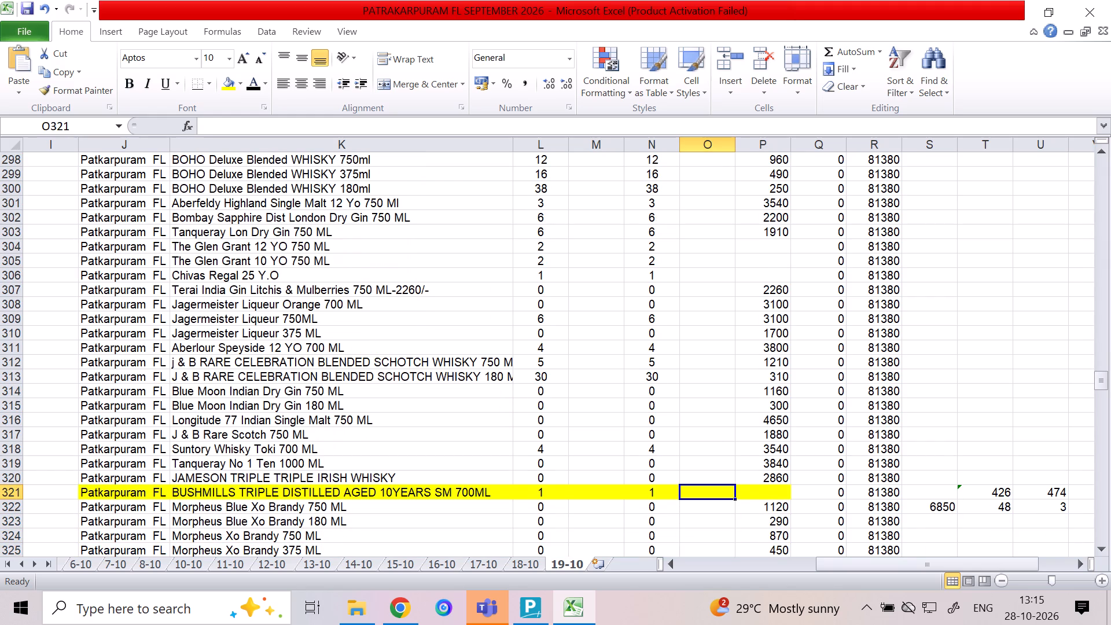
key("Up")
key("Up")
key("Up")
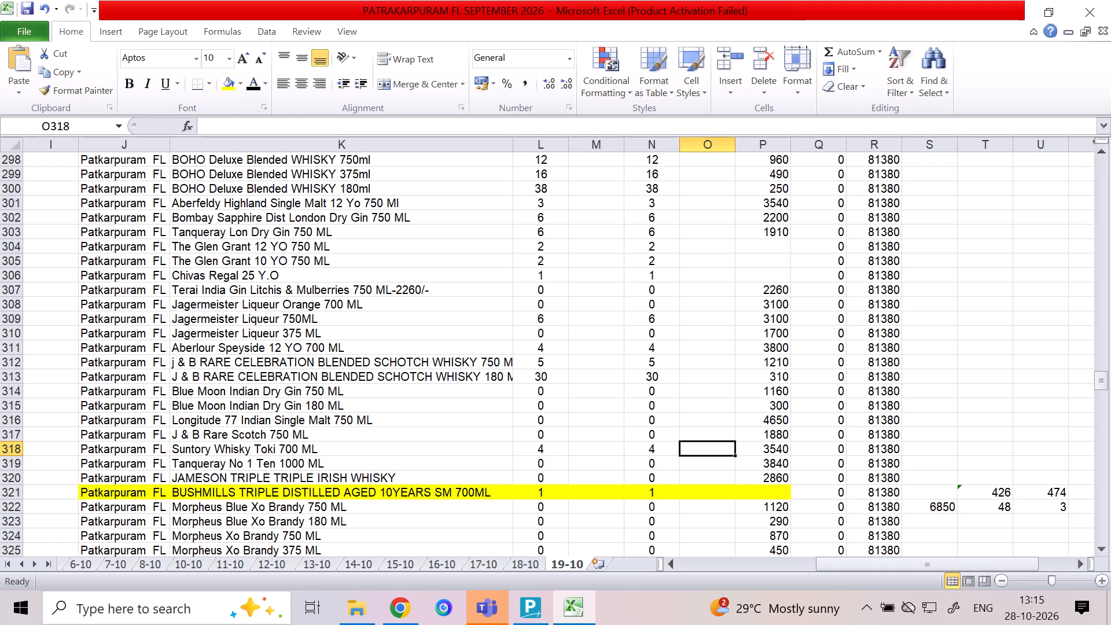
key("Up")
key("Up")
key("Up")
key("Up")
key("Up")
key("Up")
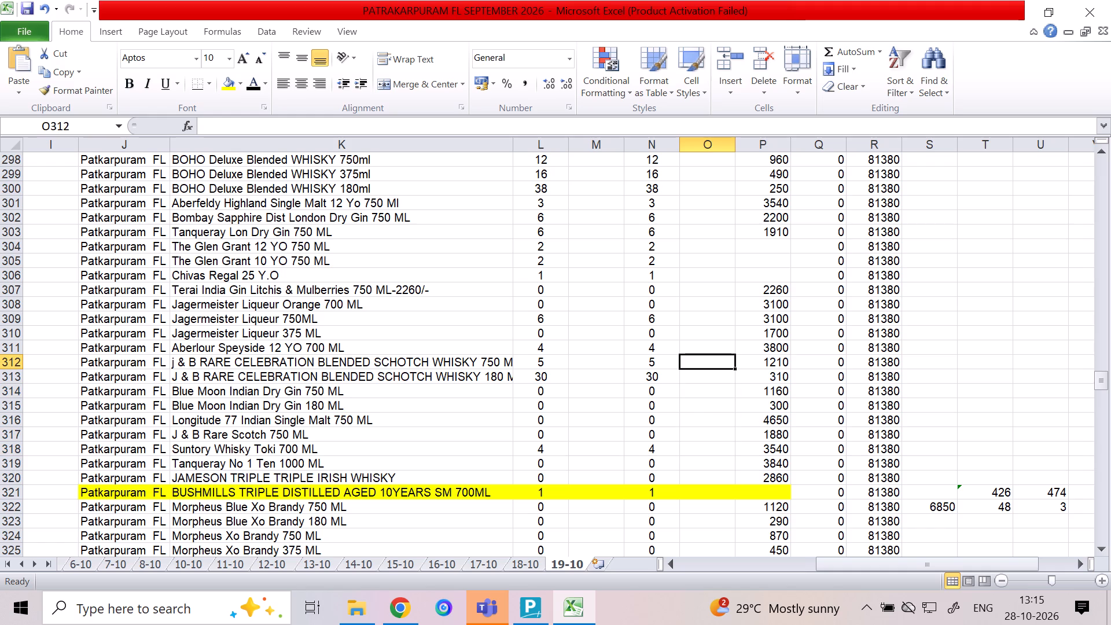
key("2")
key("Down")
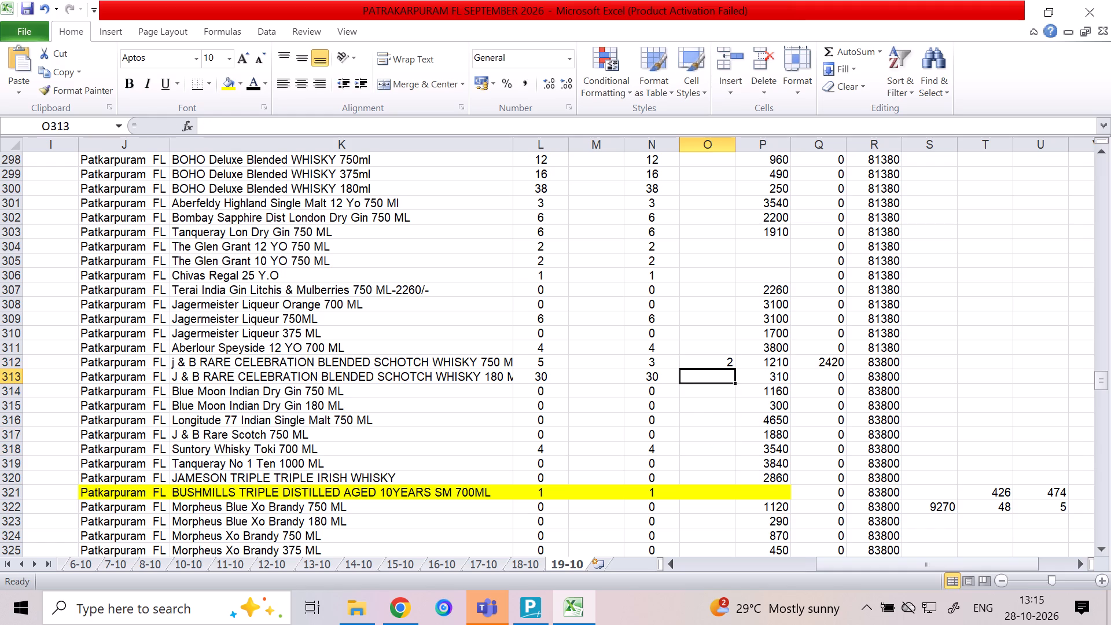
key("3")
key("Down")
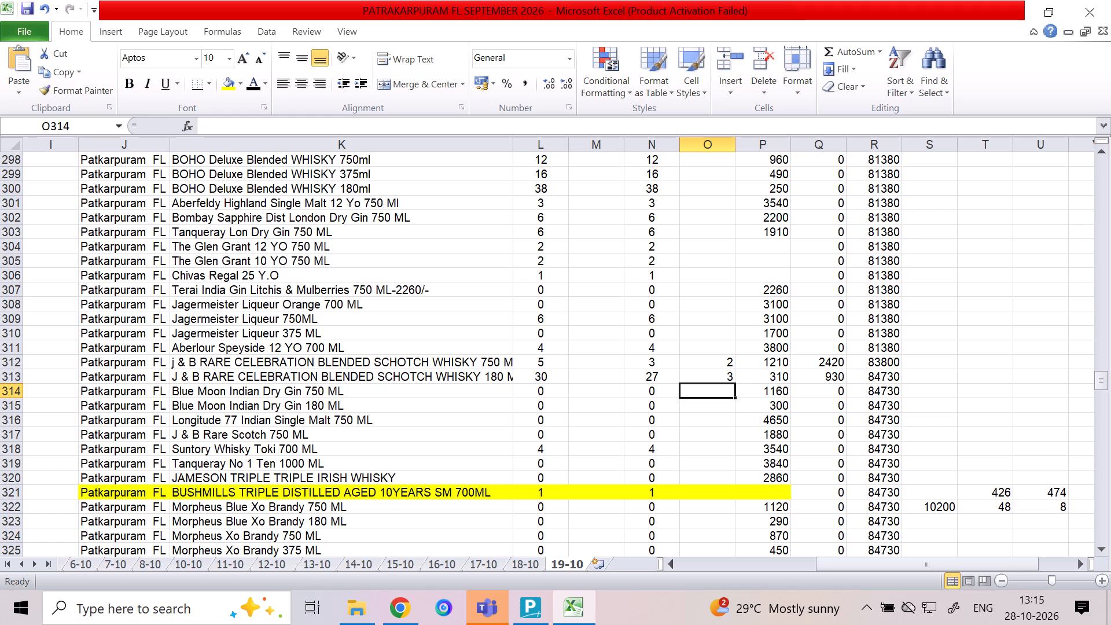
Enter a stock addition of 2 for Suntory Whisky Toki 700 ML.
key("Down")
key("Down")
key("Left")
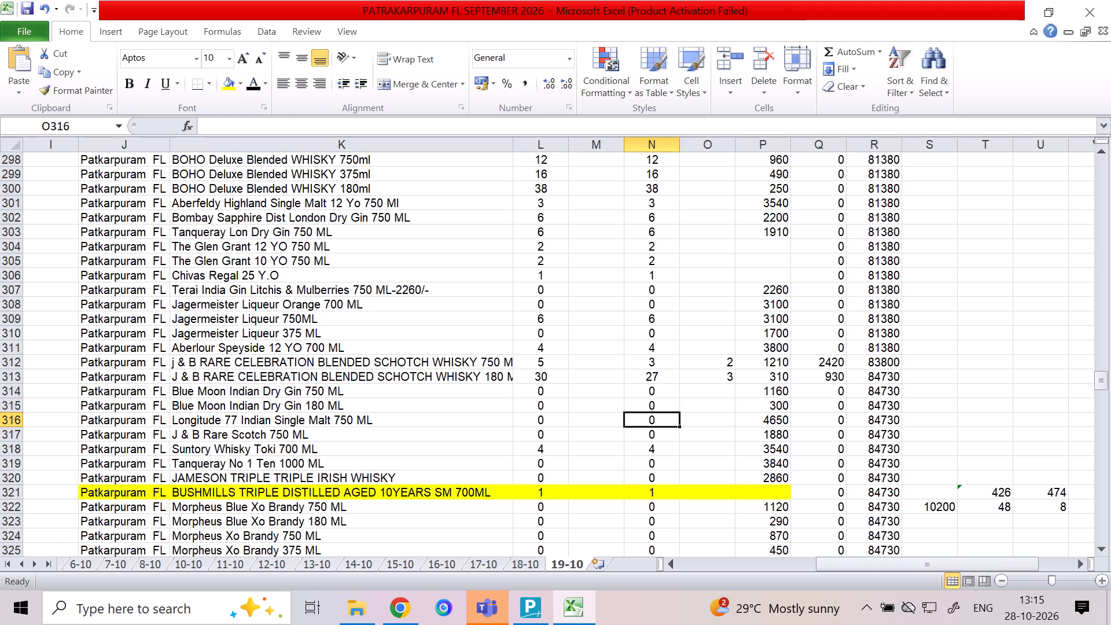
key("Down")
key("Down")
key("Right")
key("Left")
key("Left")
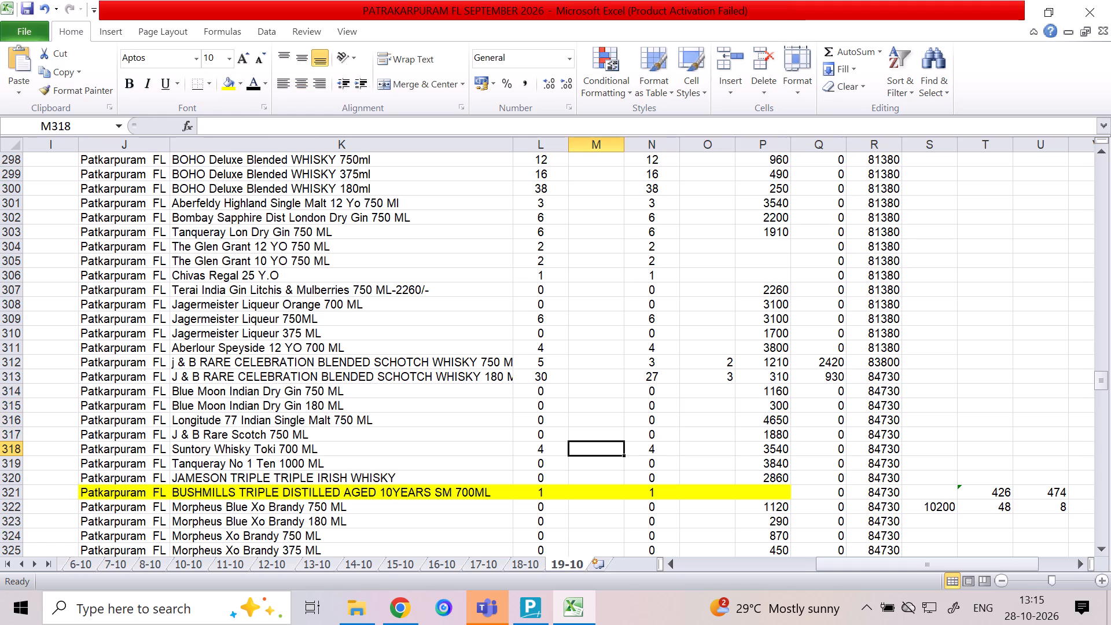
key("2")
key("Right")
key("Right")
key("Right")
key("Right")
key("Right")
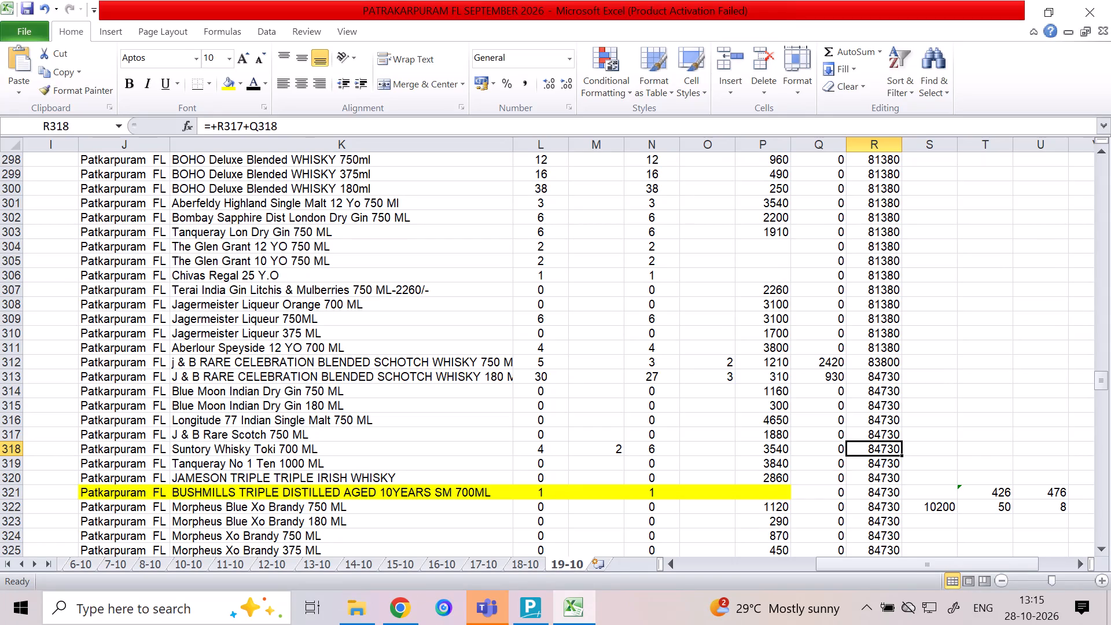
Check the stock addition rows from Suntory Whisky Toki down to the Bacardi rums and save the workbook.
key("Left")
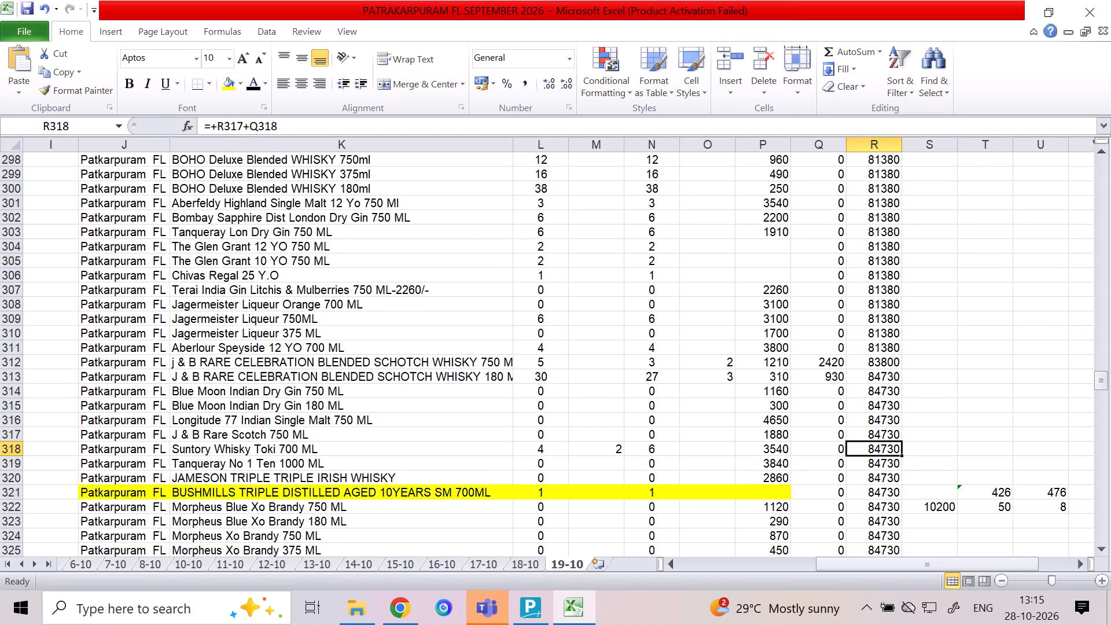
key("Left")
key("Left")
key("Left")
key("Left")
key("Down")
key("Down")
key("Down")
key("Down")
key("Down")
key("Down")
key("Down")
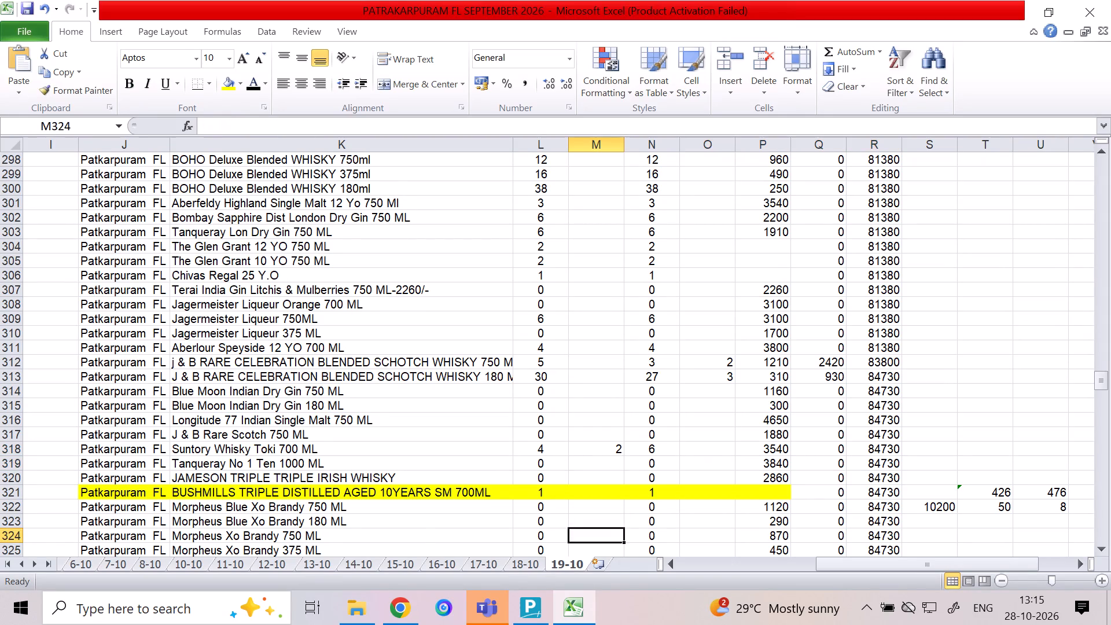
key("Down")
key("Down")
key("Down")
key("Down")
key("Down")
key("Down")
key("Down")
key("Up")
key("Up")
key("Up")
key("Up")
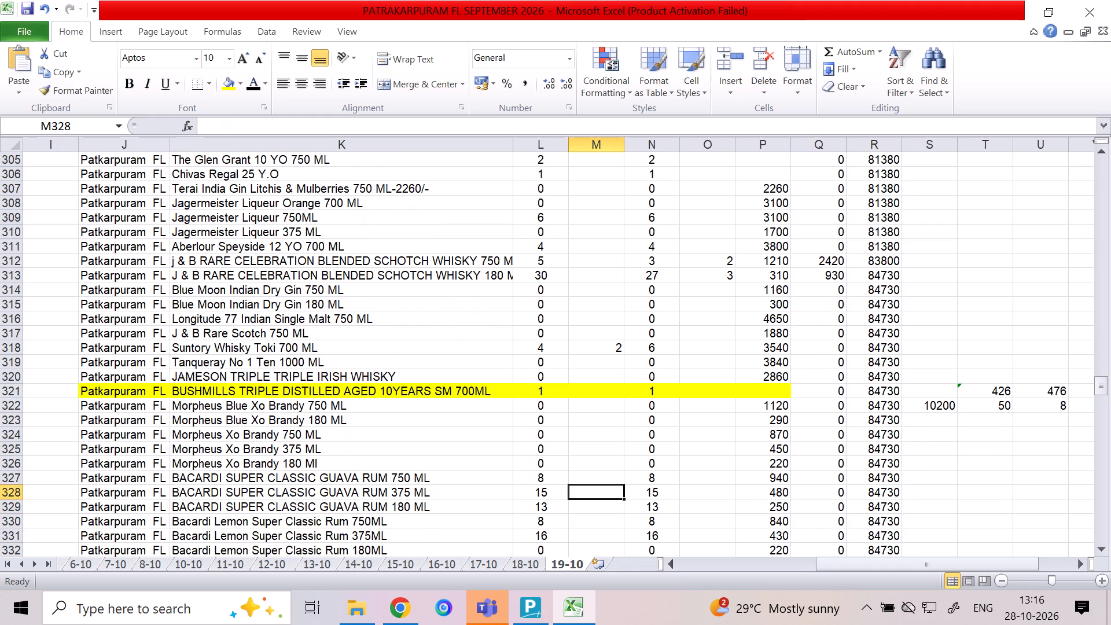
key("Up")
key("Up")
key("Up")
key("Up")
key("ctrl+s")
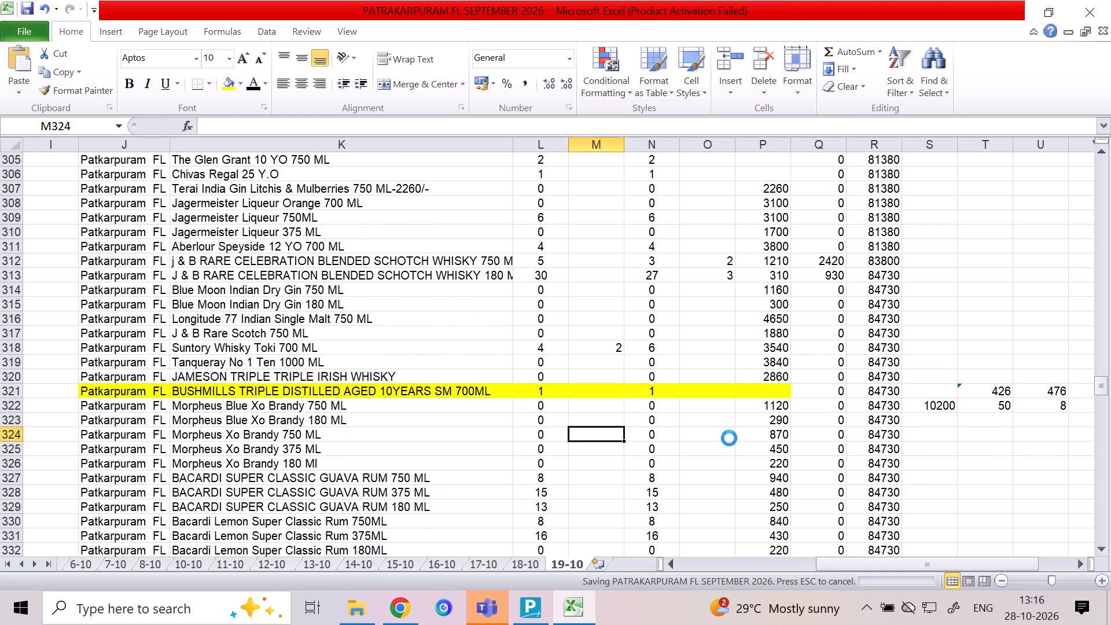
Enter a sold quantity of 1 for Bacardi Super Classic Guava Rum 180 ML.
key("Right")
key("Up")
key("Up")
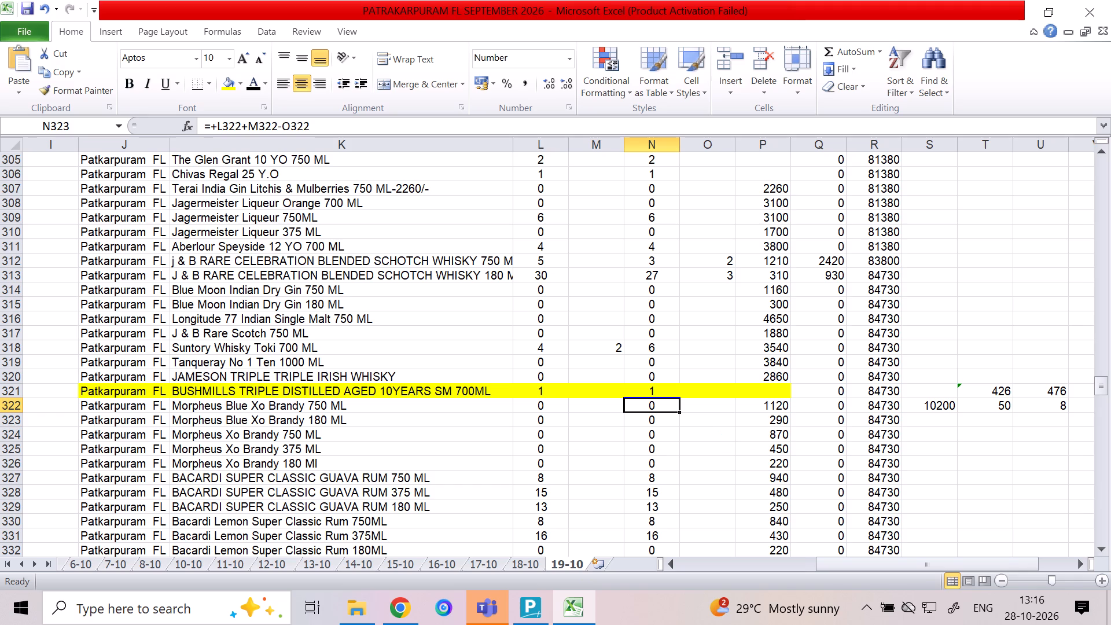
key("Down")
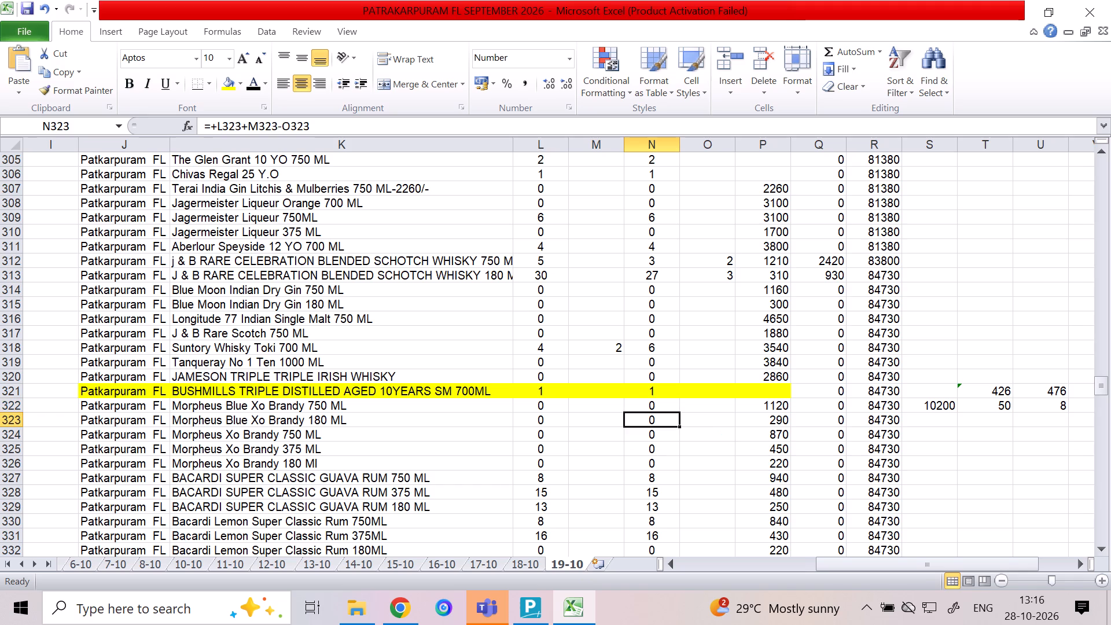
key("Down")
key("Down")
key("Down")
key("Right")
key("Down")
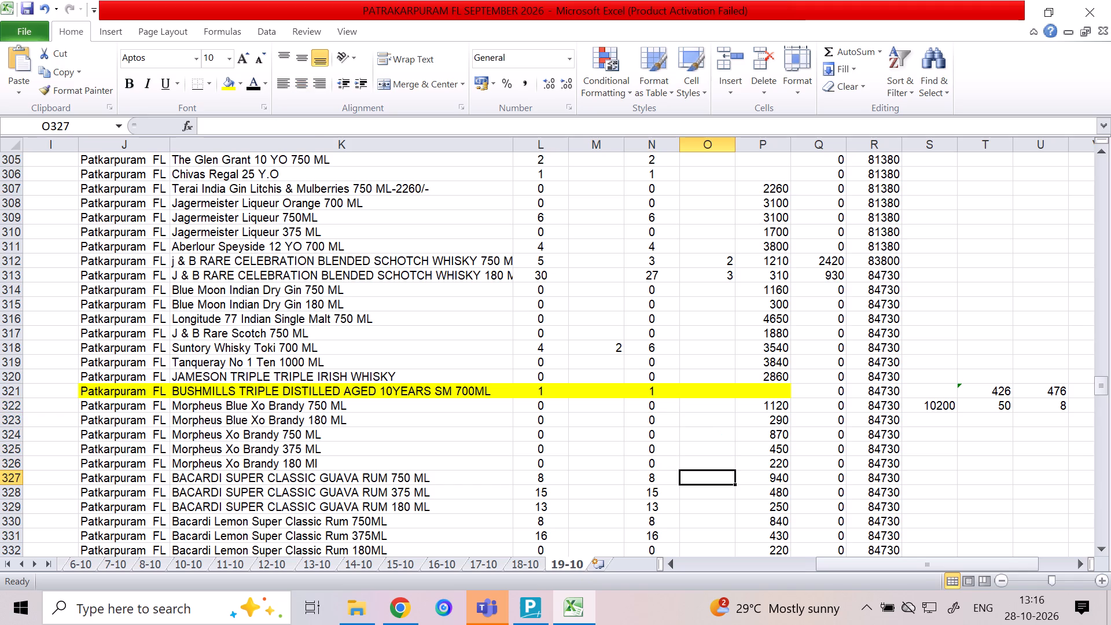
key("Down")
key("Down")
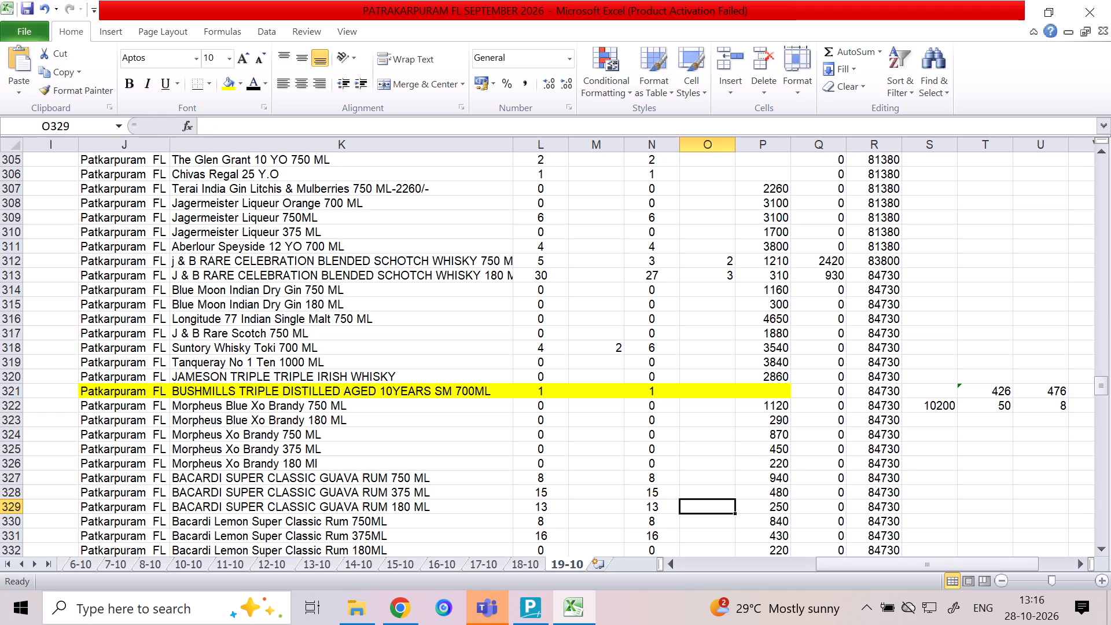
key("1")
key("Down")
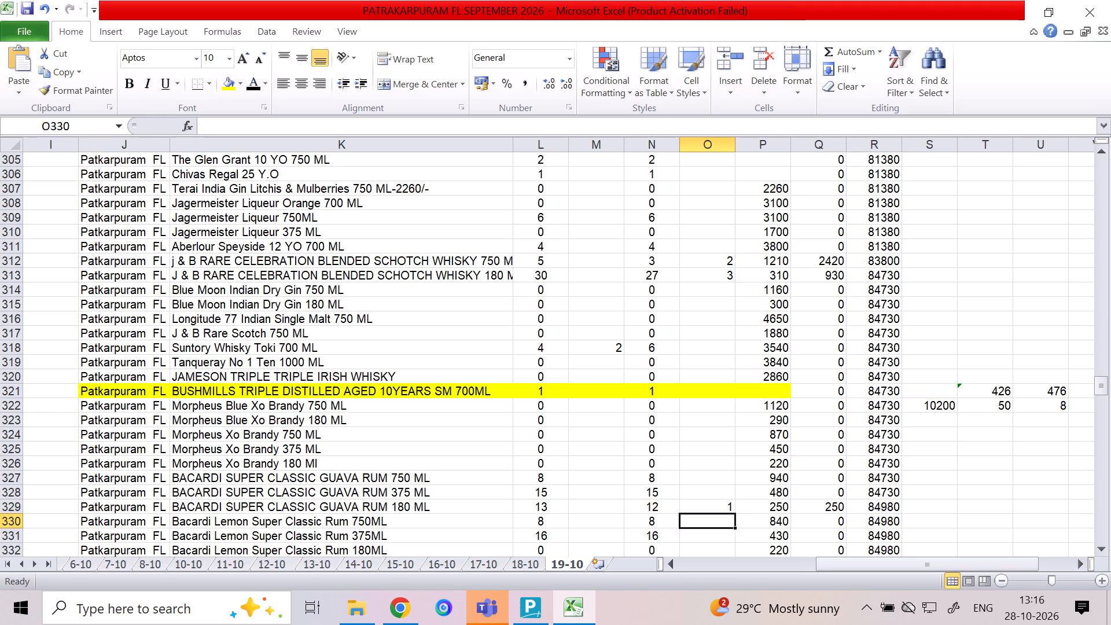
Enter sold quantities of 2 for Bacardi Lemon Super Classic Rum 750ML and 1 for its 375ML size.
key("Down")
key("Up")
key("2")
key("Down")
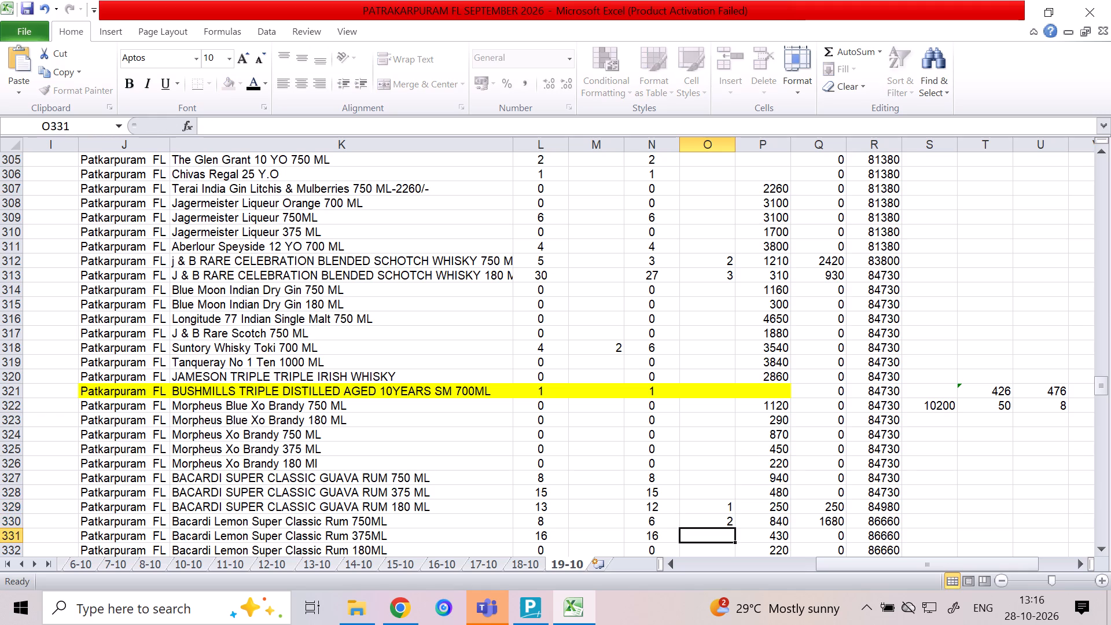
key("1")
key("Down")
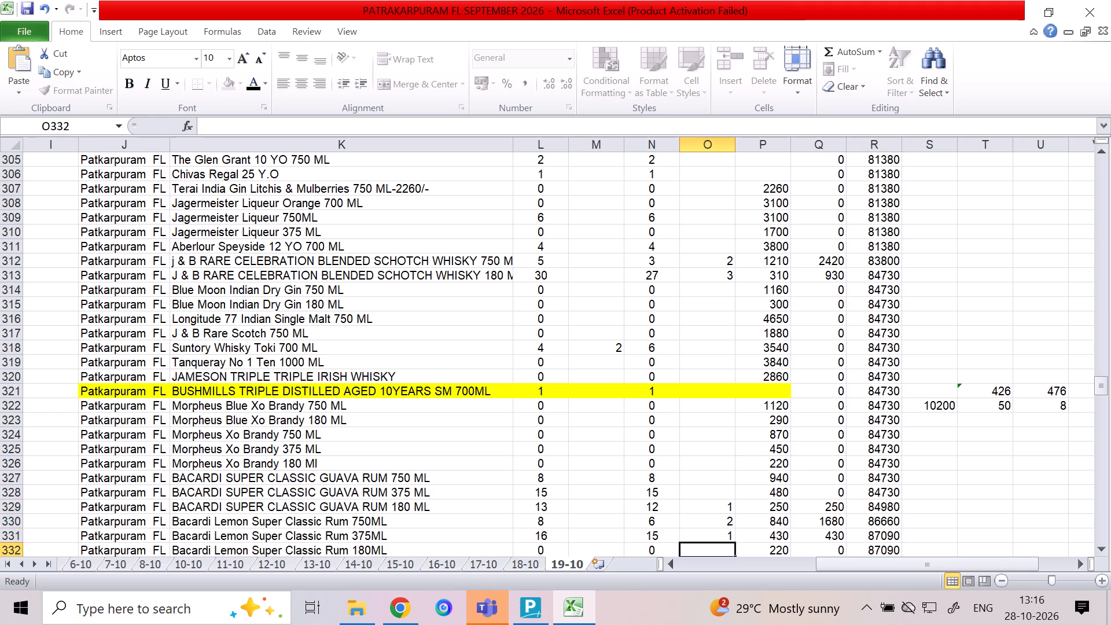
Enter a stock addition of 48 and a sold quantity of 3 for Bacardi Lemon Super Classic Rum 180ML.
key("Down")
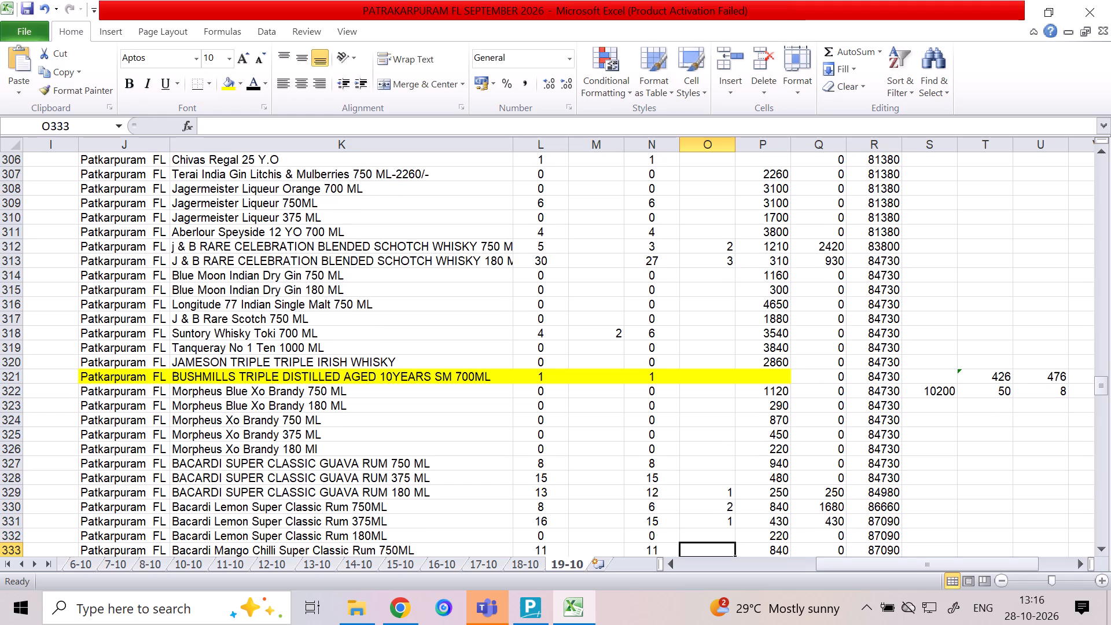
key("Down")
key("Up")
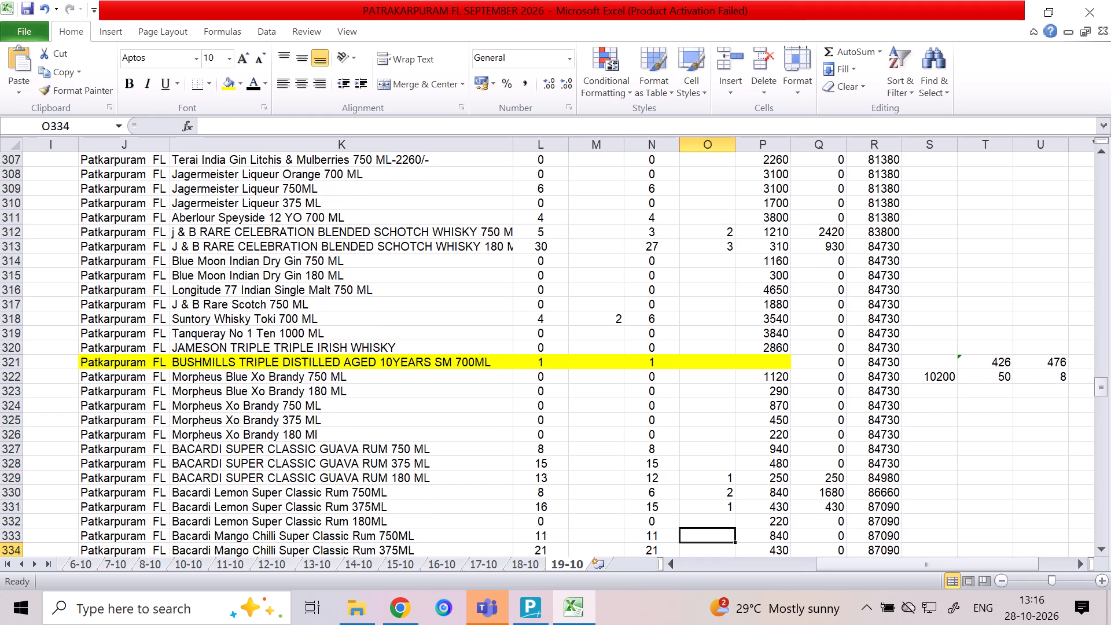
key("Down")
key("Down")
key("Up")
key("Up")
key("Up")
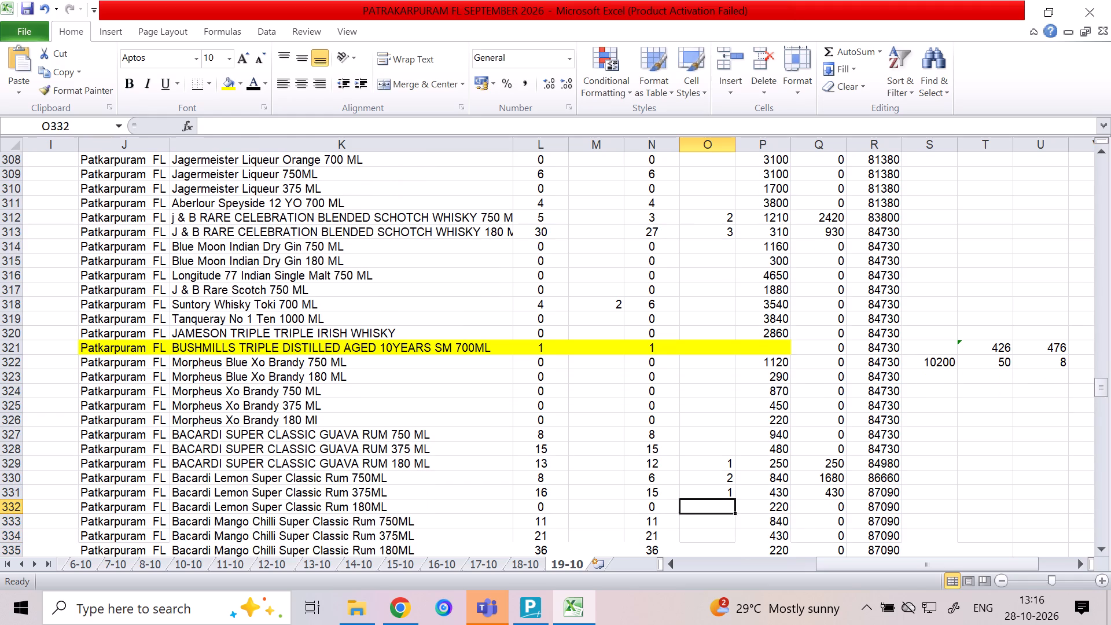
key("Left")
key("Left")
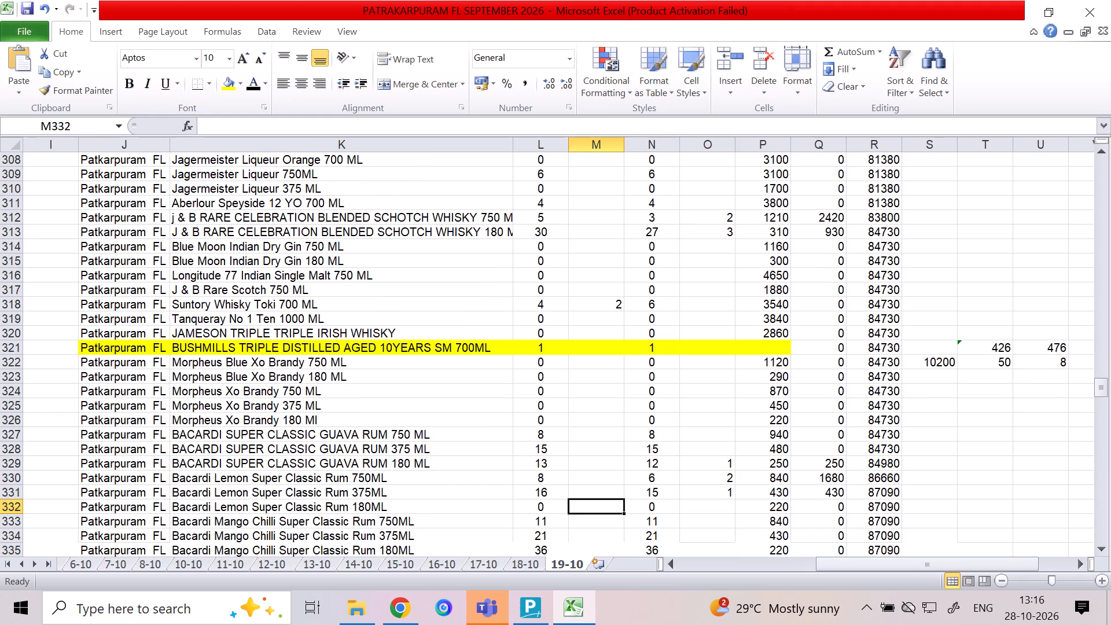
type("48")
key("Right")
key("Right")
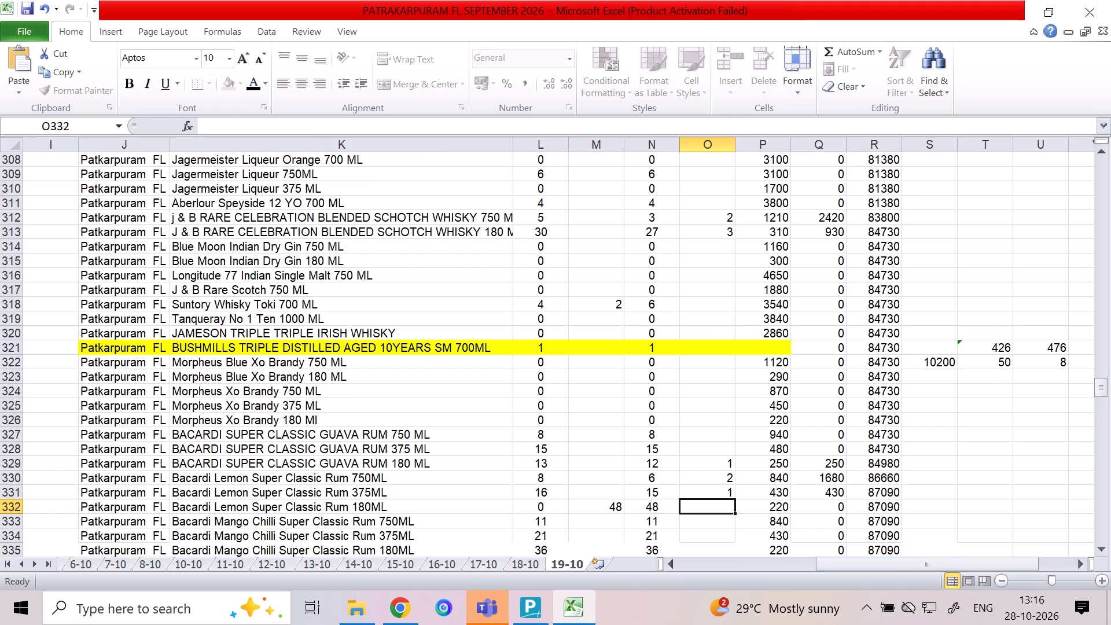
key("3")
key("Down")
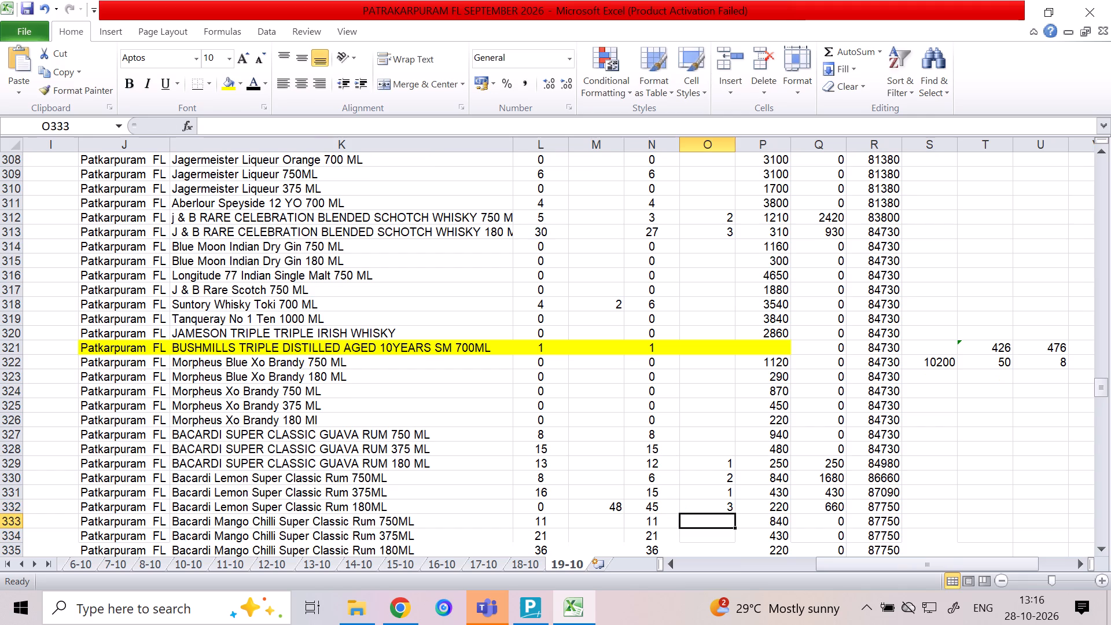
Enter a sold quantity of 2 for both Bacardi Mango Chilli Super Classic Rum 375ML and 180ML.
key("Down")
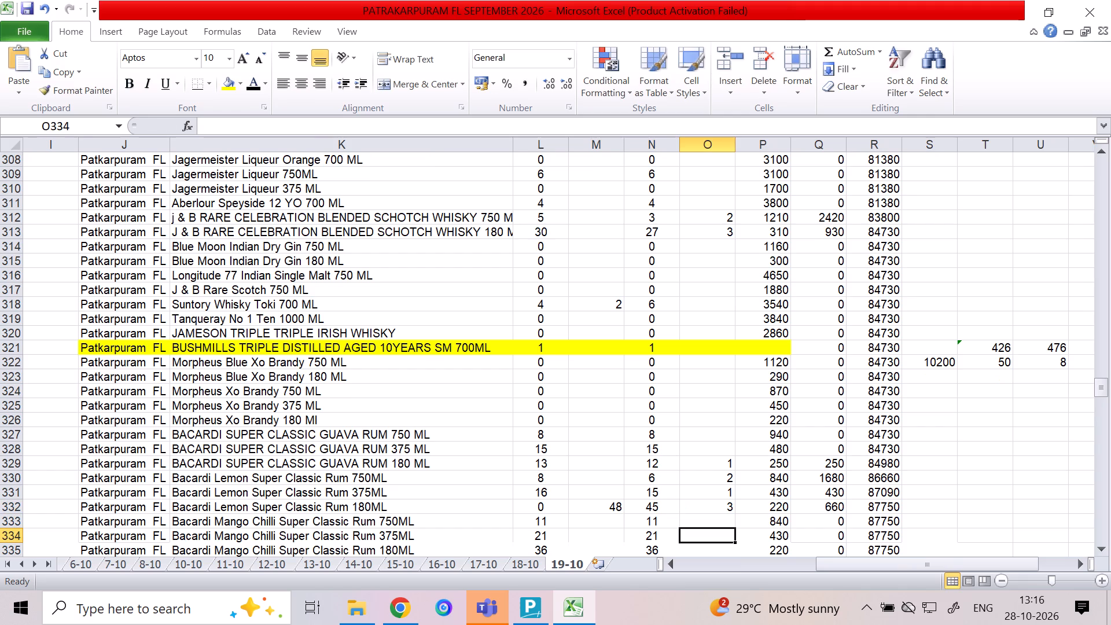
key("2")
key("Down")
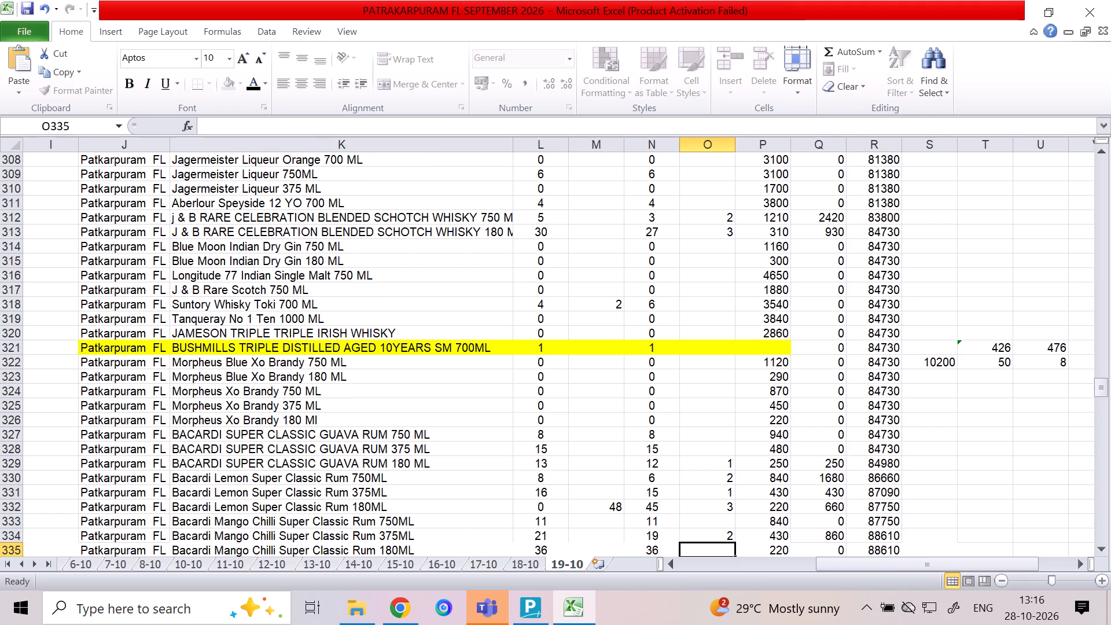
key("2")
key("Down")
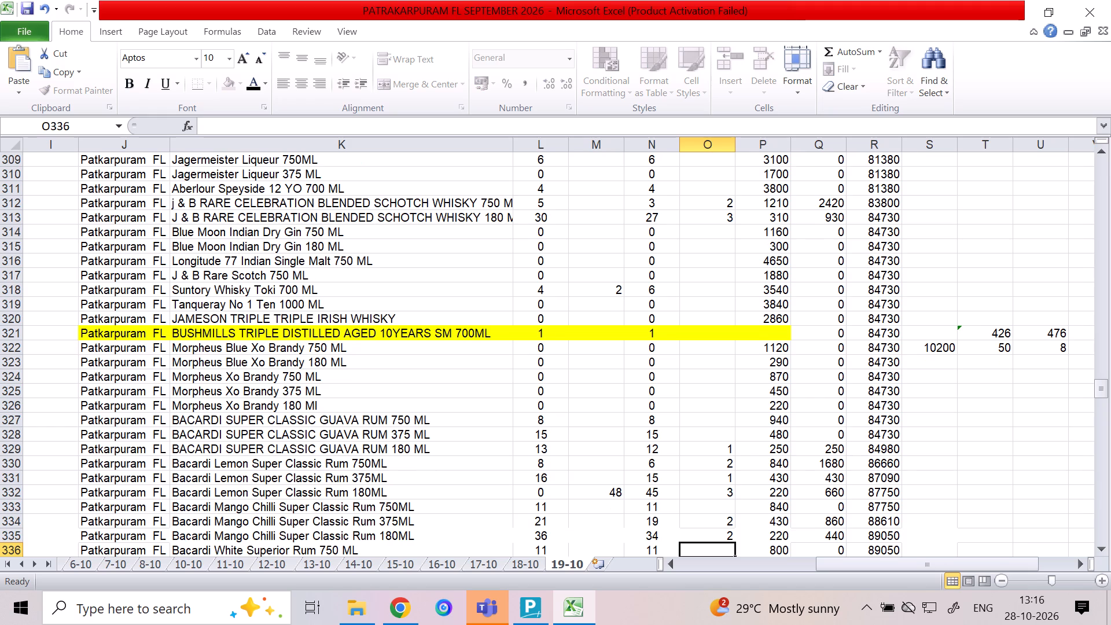
Enter a sold quantity of 1 for Bacardi White Superior Rum 375 ML.
key("Down")
key("1")
key("Down")
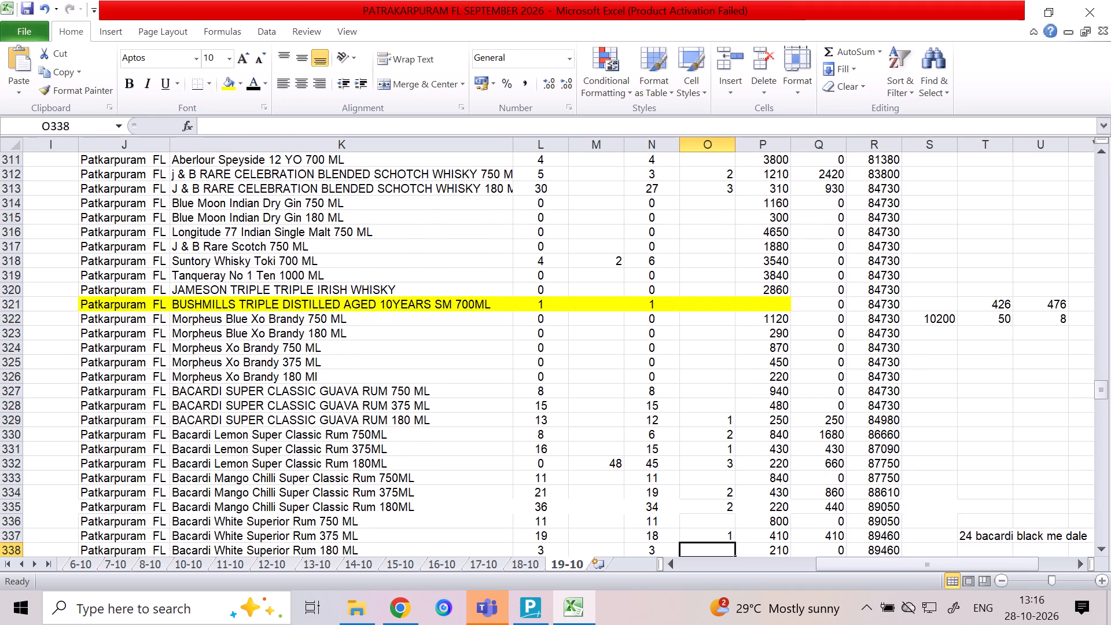
Enter a stock addition of 48 for Bacardi White Superior Rum 180 ML.
key("Left")
key("Left")
type("48")
key("Right")
key("Right")
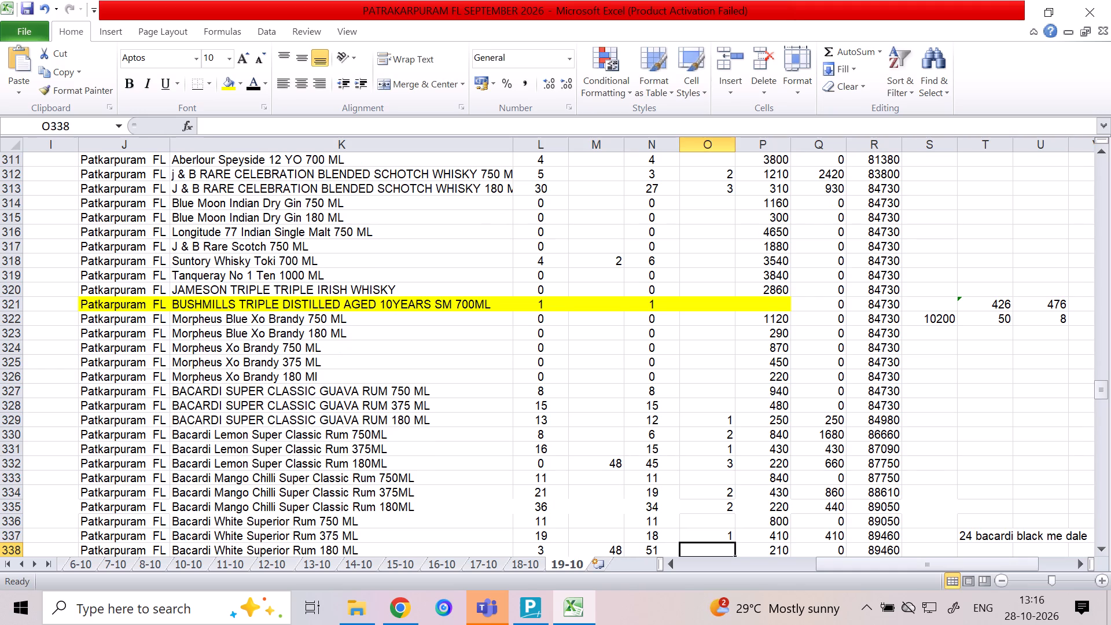
Enter a sold quantity of 4 for Black by Bacardi Super Classic Rum 180 ML.
key("Down")
key("Down")
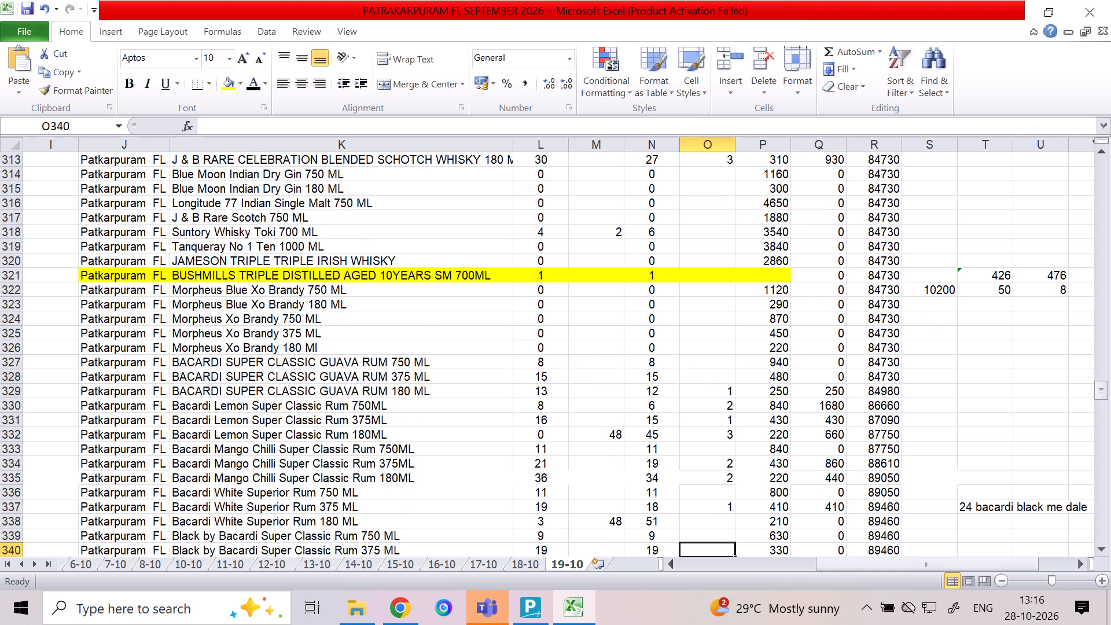
key("Down")
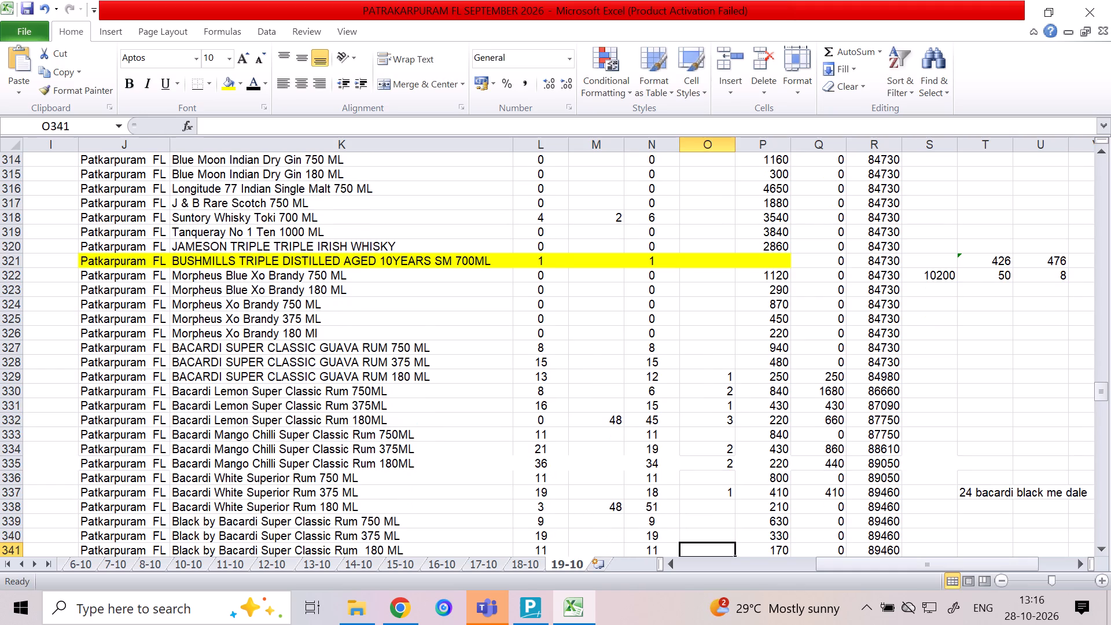
key("4")
key("Down")
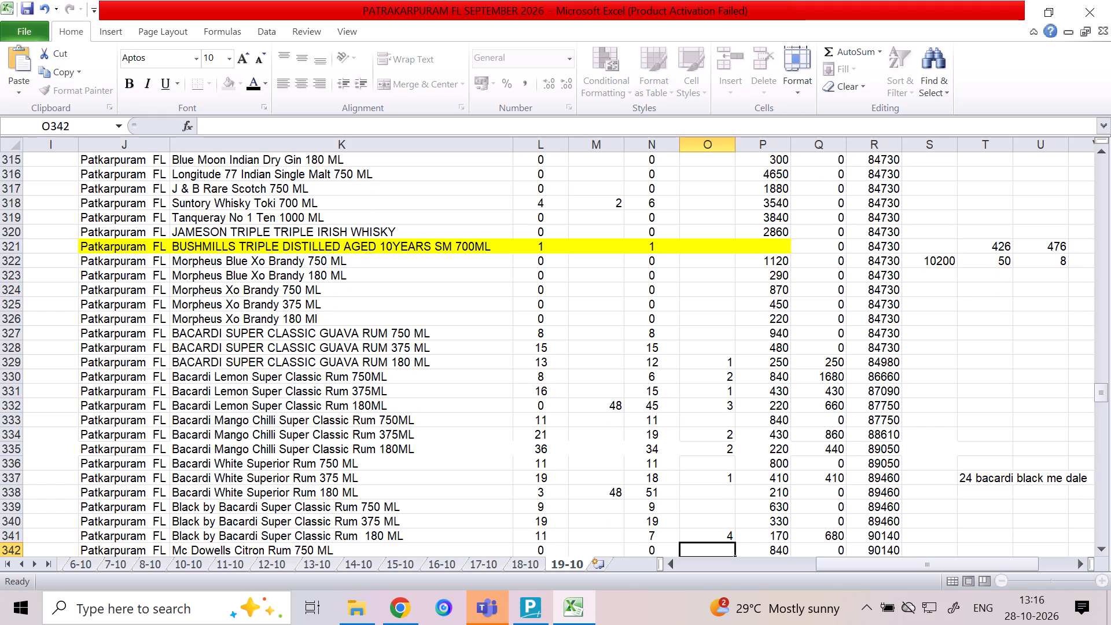
Enter stock additions of 24 for Old Monk Coffee Flavoured Rum 375 ML and 48 for its 180 ML size.
key("Down")
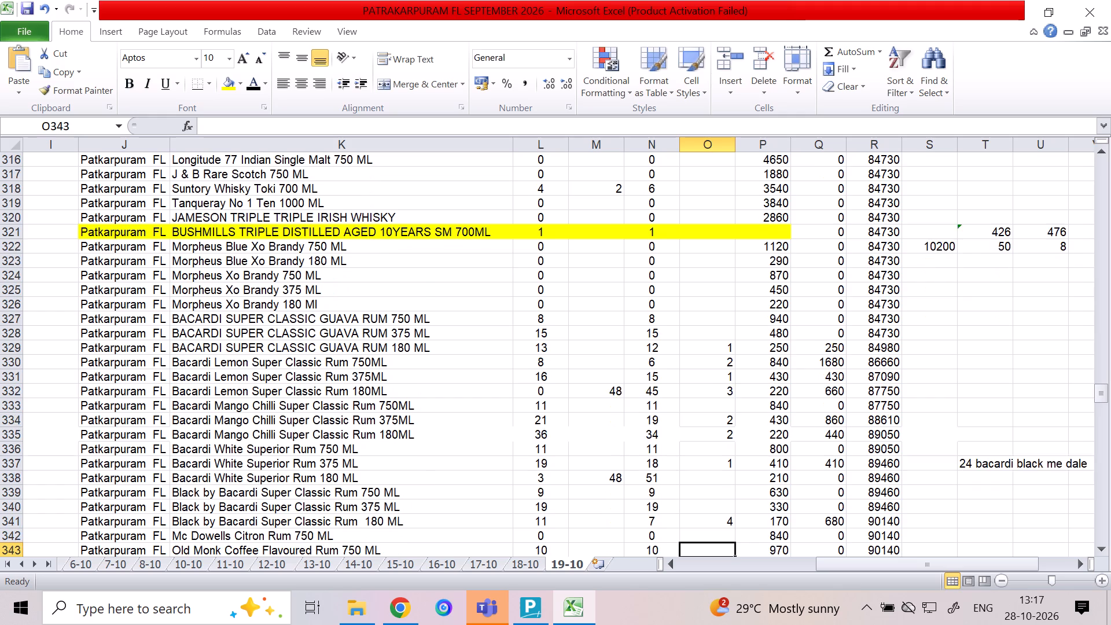
key("Down")
key("Down")
key("Up")
key("Up")
key("Down")
key("Down")
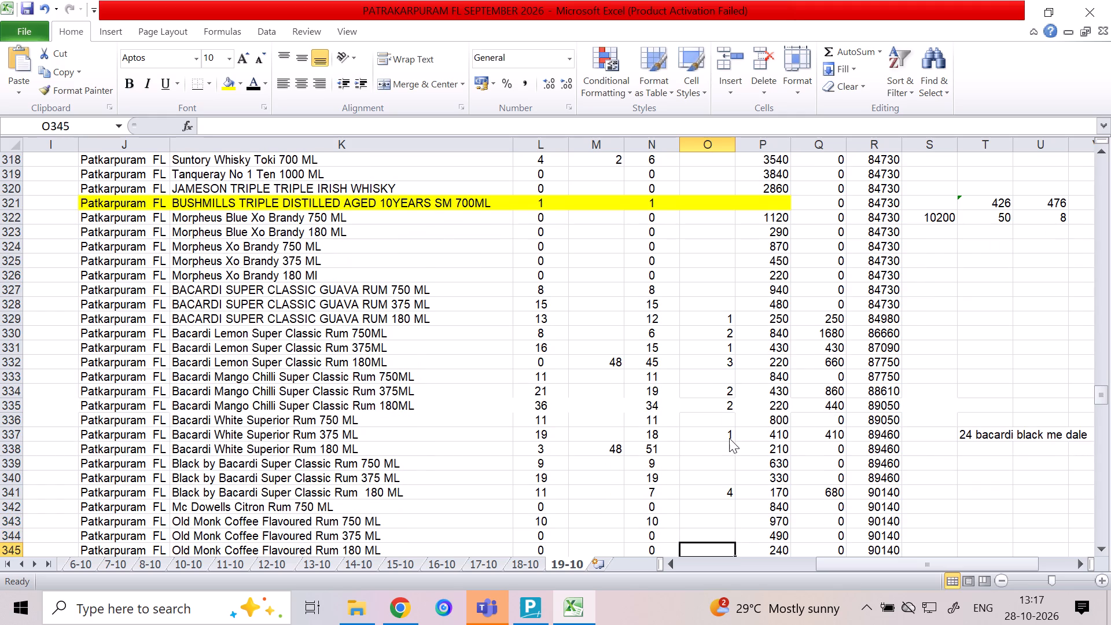
key("Up")
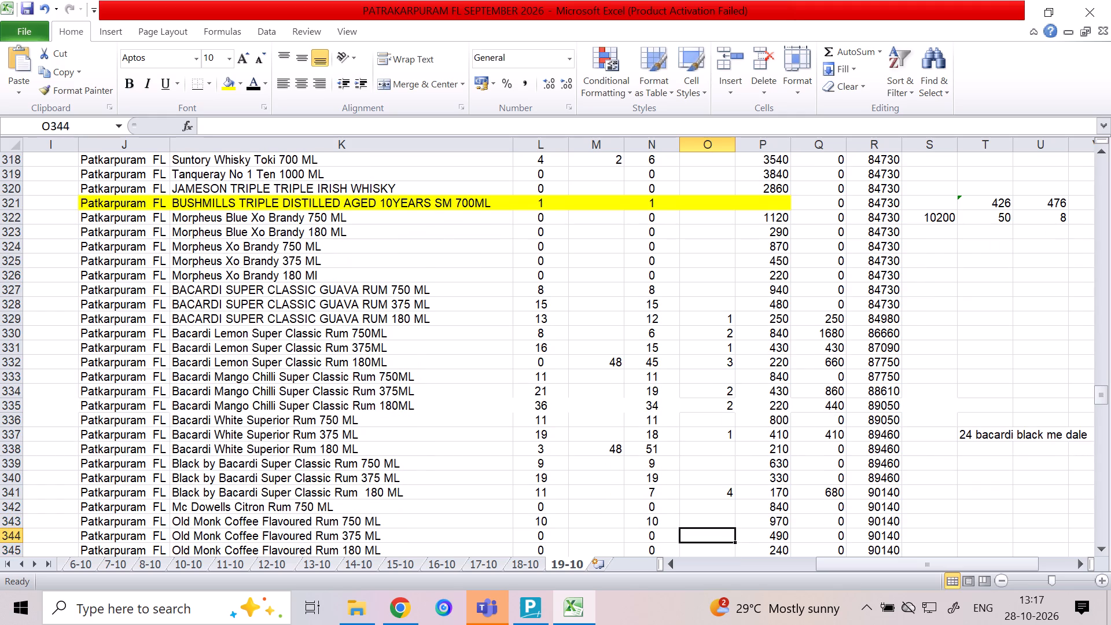
key("Left")
key("Left")
type("24")
key("Down")
type("48")
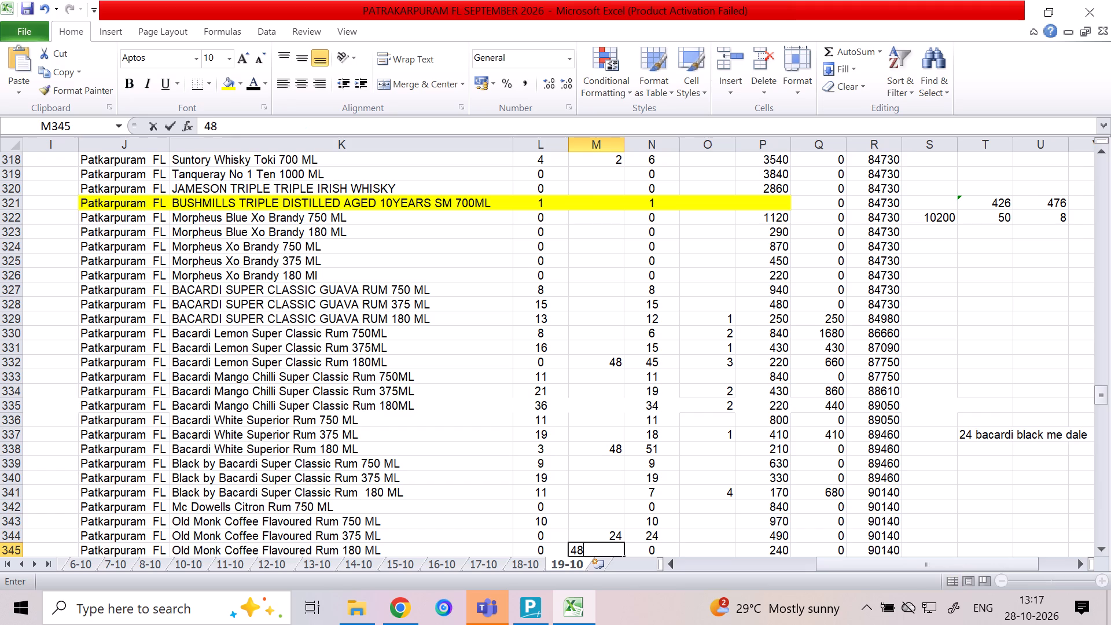
key("Right")
Enter sold quantities of 1 for Old Monk the Legend Rum 375 ML and 3 for its 180 ML size.
key("Right")
key("Up")
key("Up")
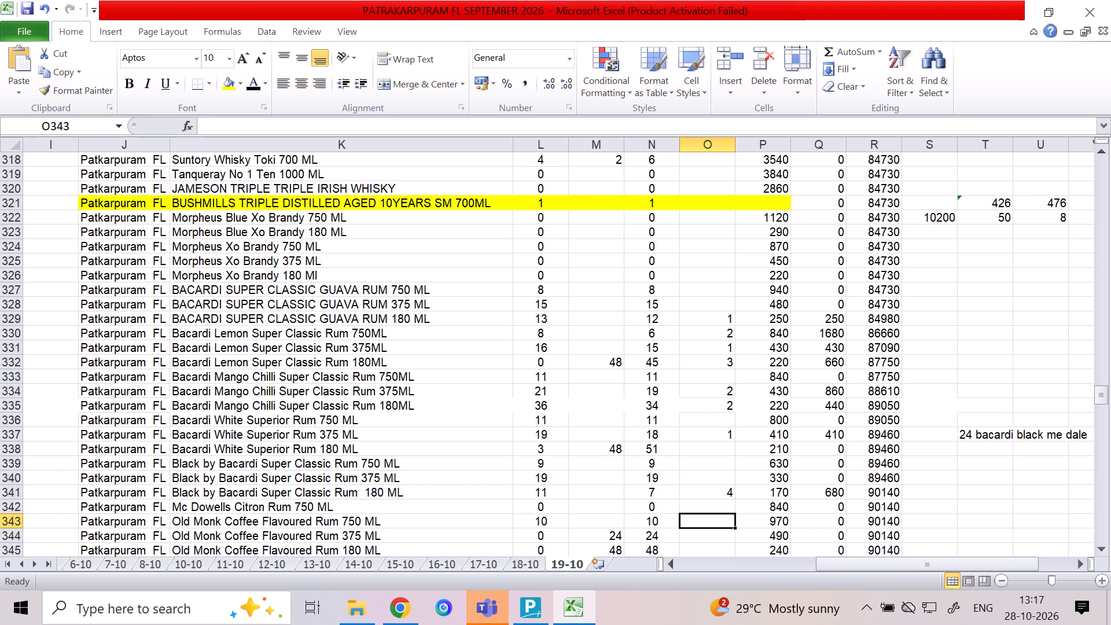
key("Down")
key("Down")
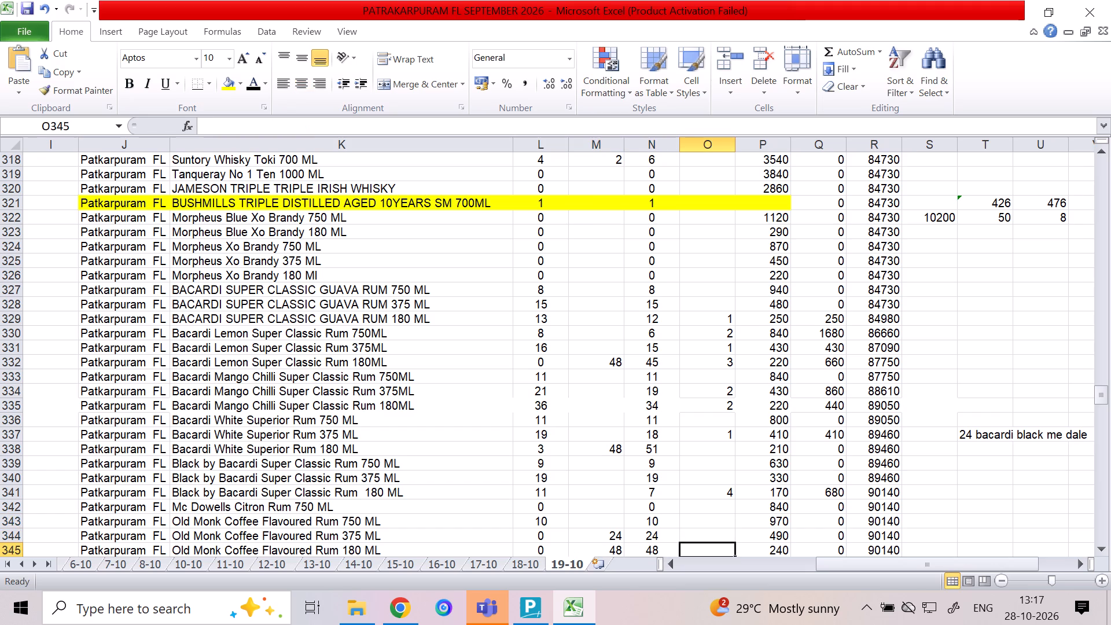
key("Down")
key("Down")
key("Down")
key("Up")
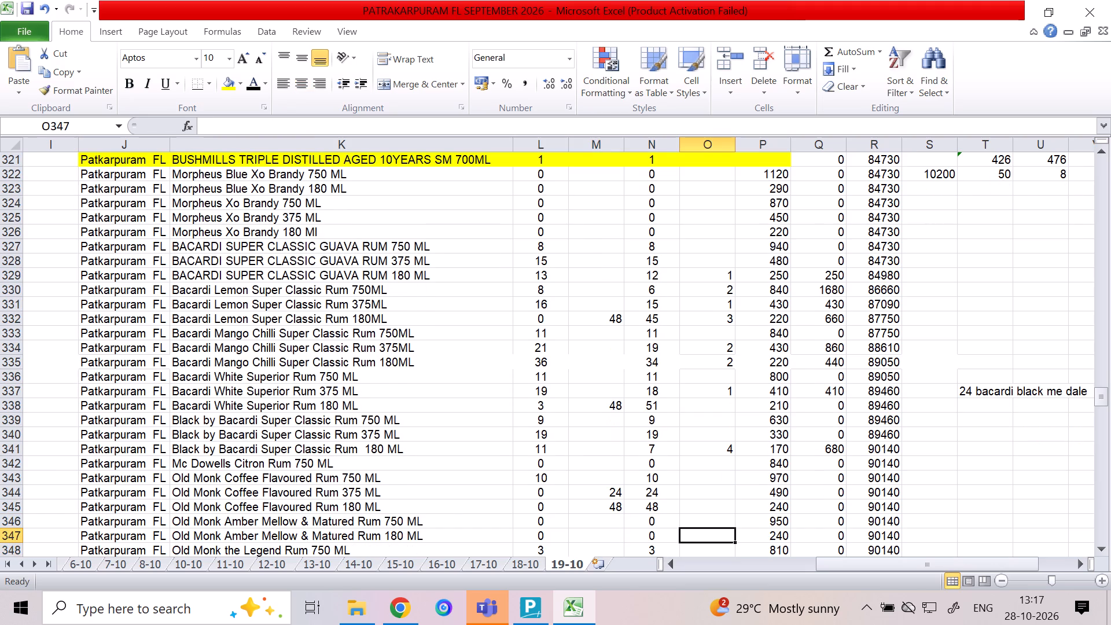
key("Down")
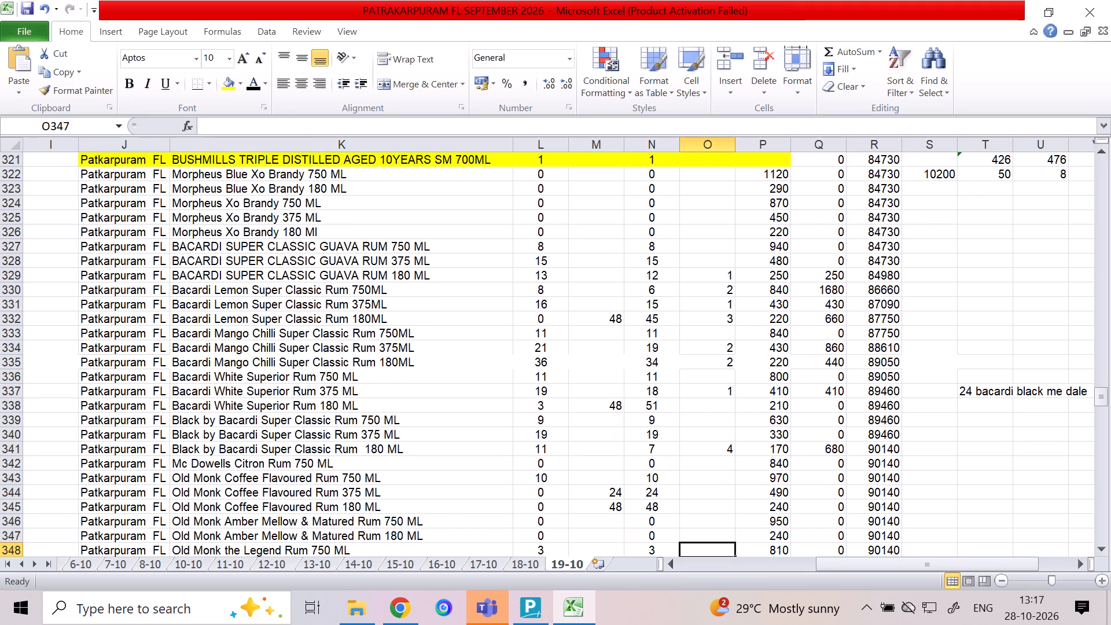
key("Down")
key("1")
key("Down")
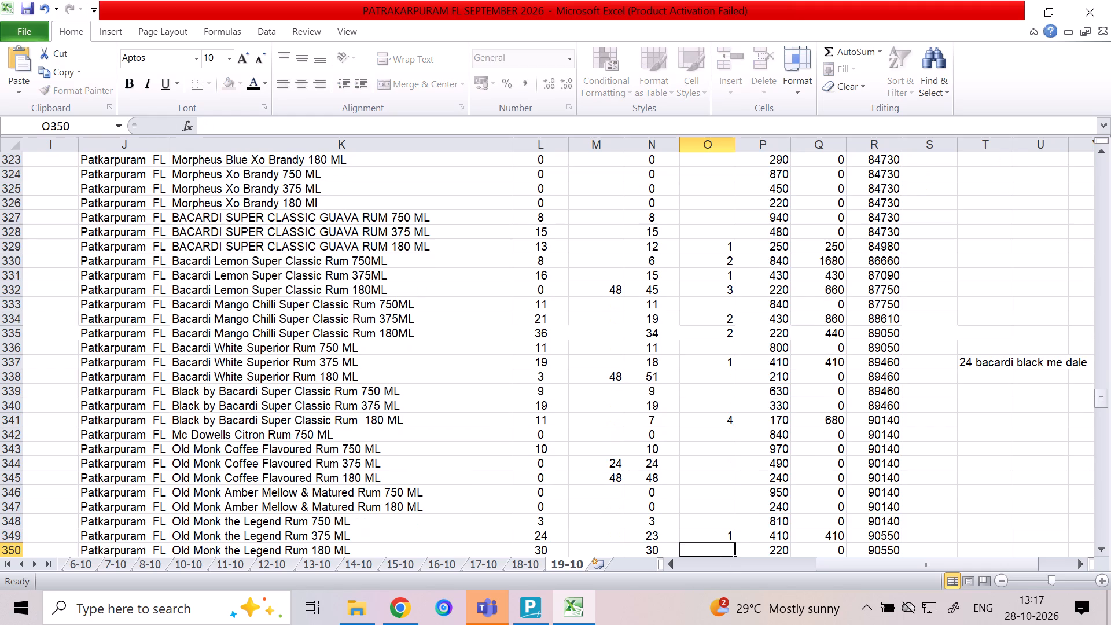
key("3")
key("Down")
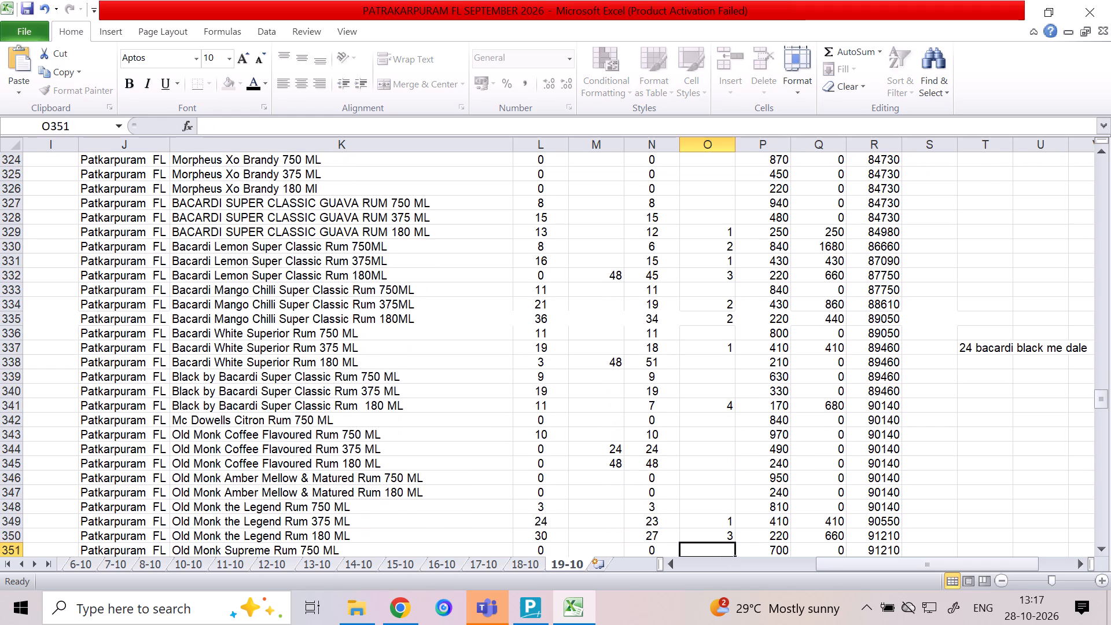
Enter stock additions of 12 for Very Old Vatted Old Monk Matured Rum 750 ML and 48 for its 180 ML size.
key("Down")
key("Down")
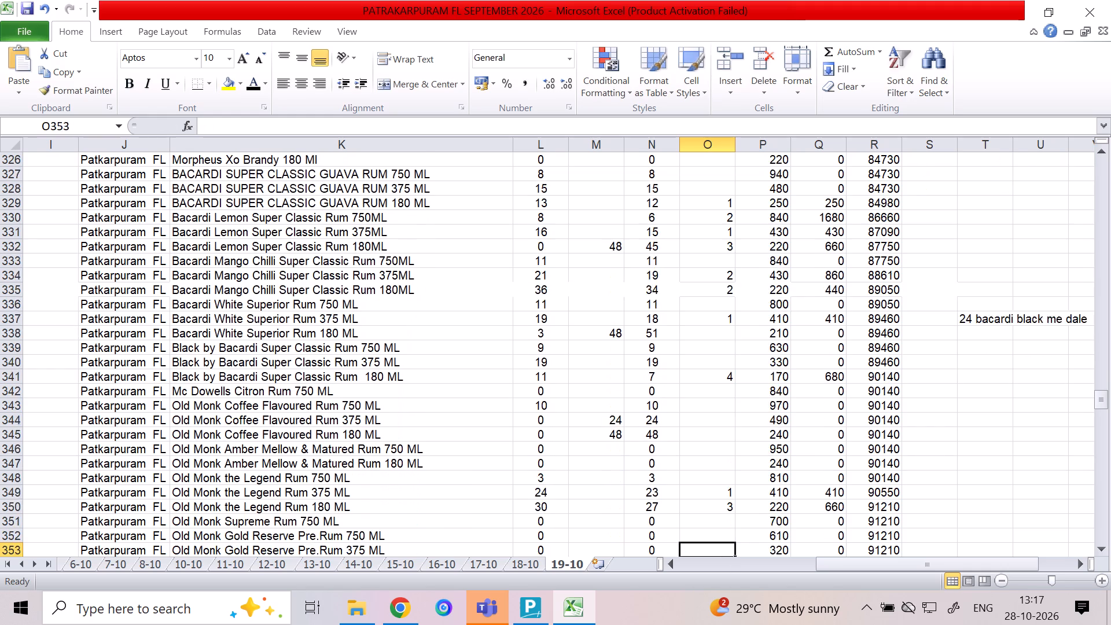
key("Down")
key("Down")
key("Down")
key("Down")
key("Down")
key("Down")
key("Up")
key("Up")
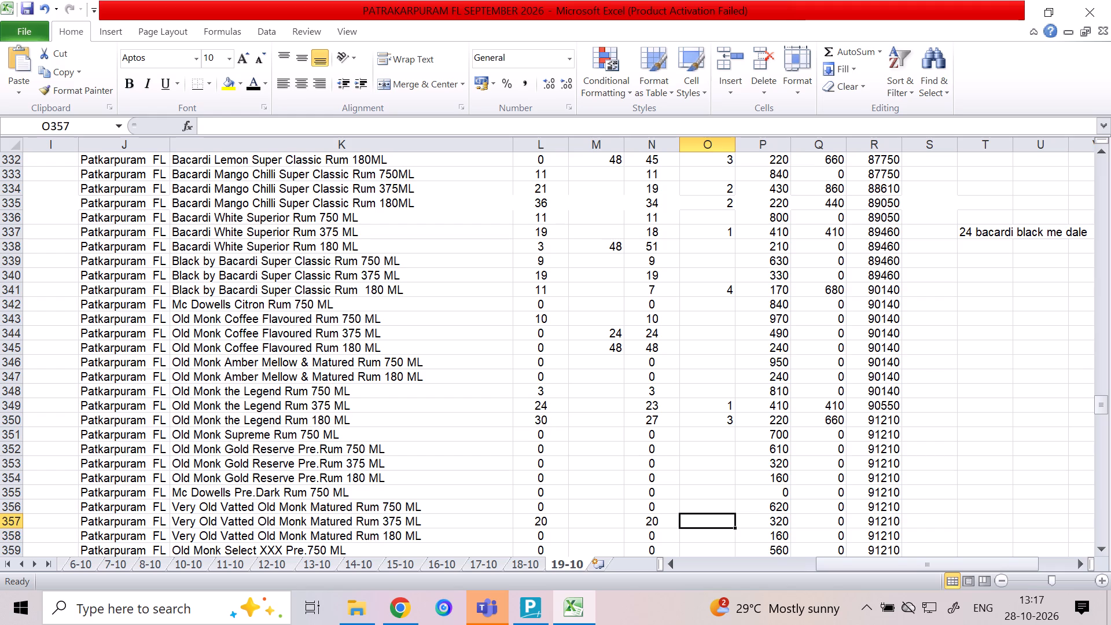
key("Left")
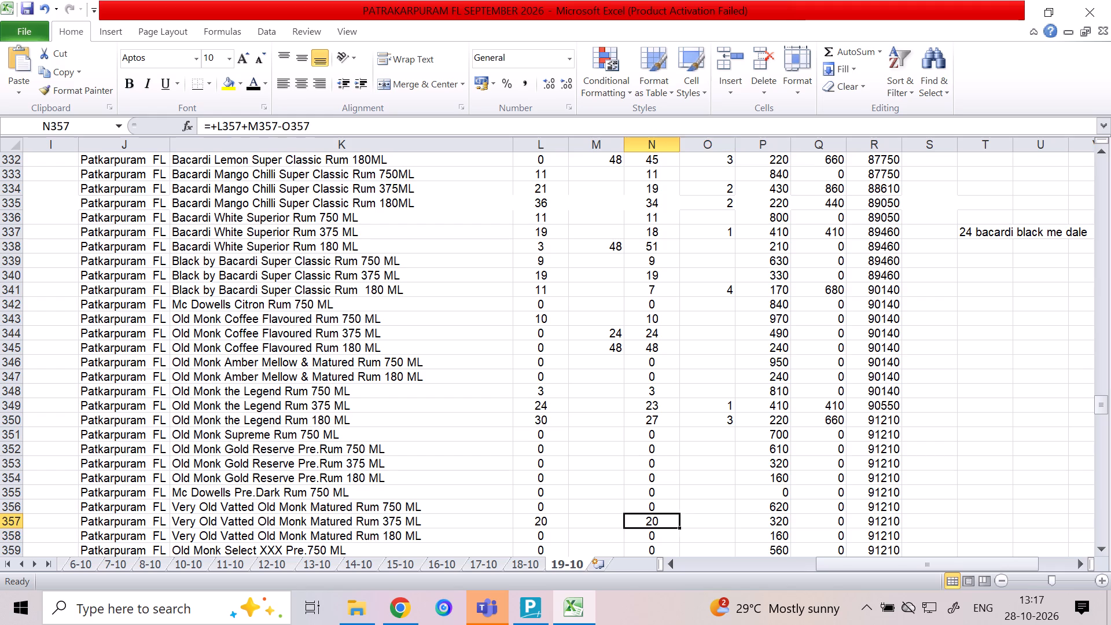
key("Up")
key("Left")
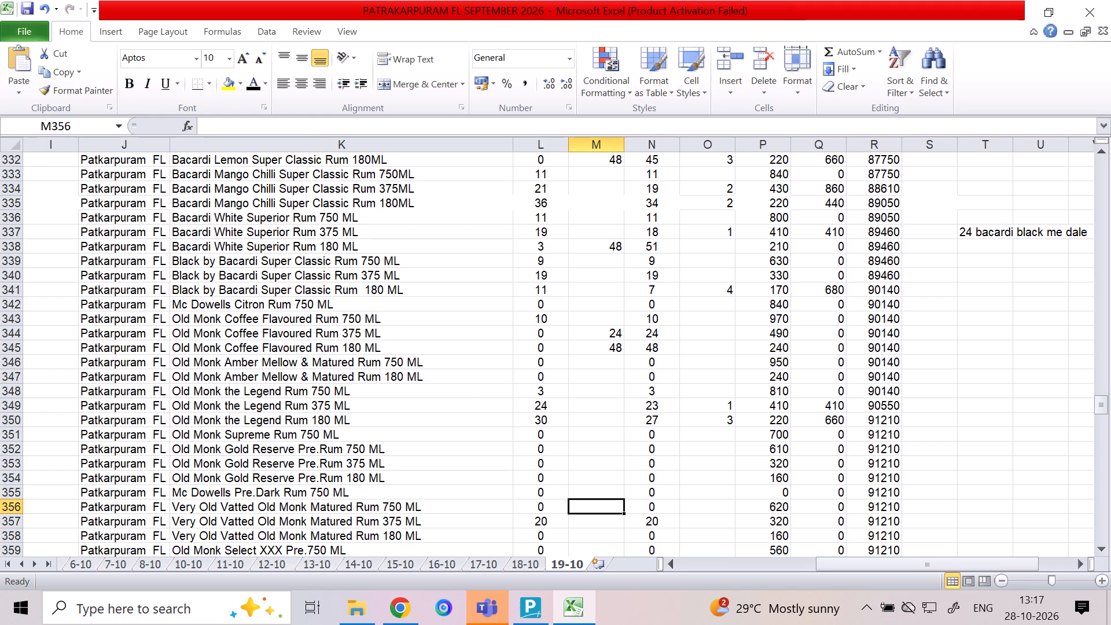
type("11")
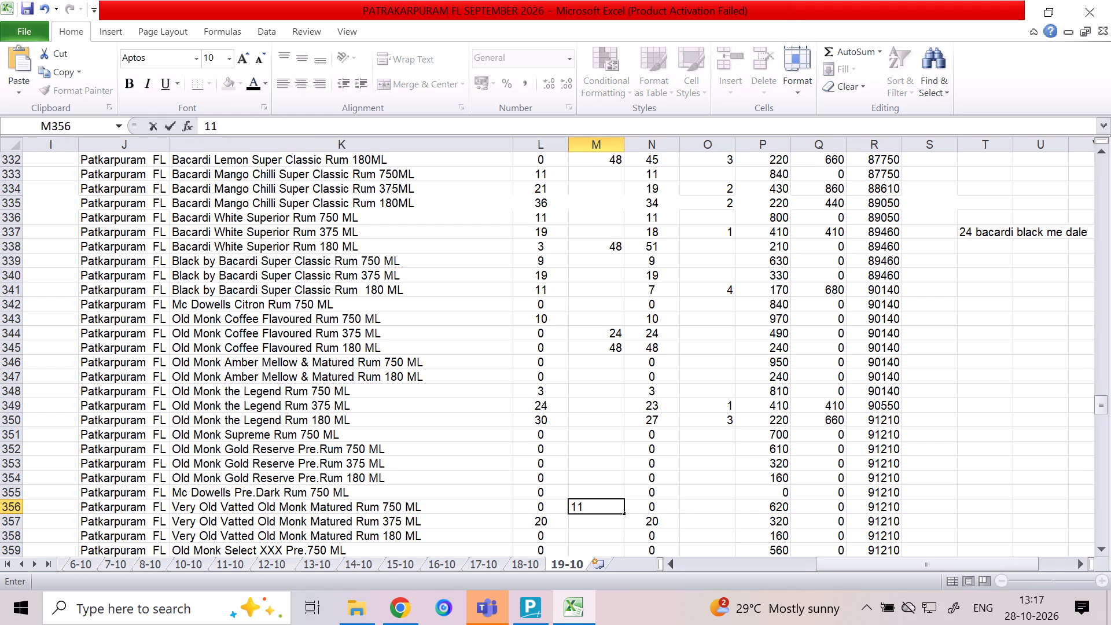
key("BackSpace")
key("2")
key("Right")
key("Left")
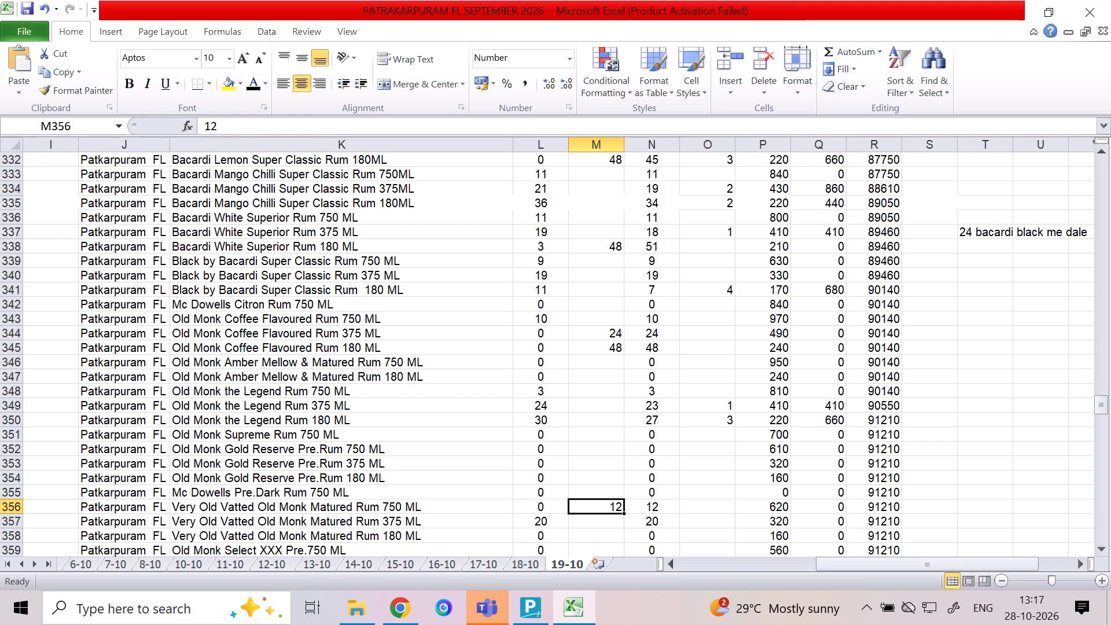
key("Down")
key("Down")
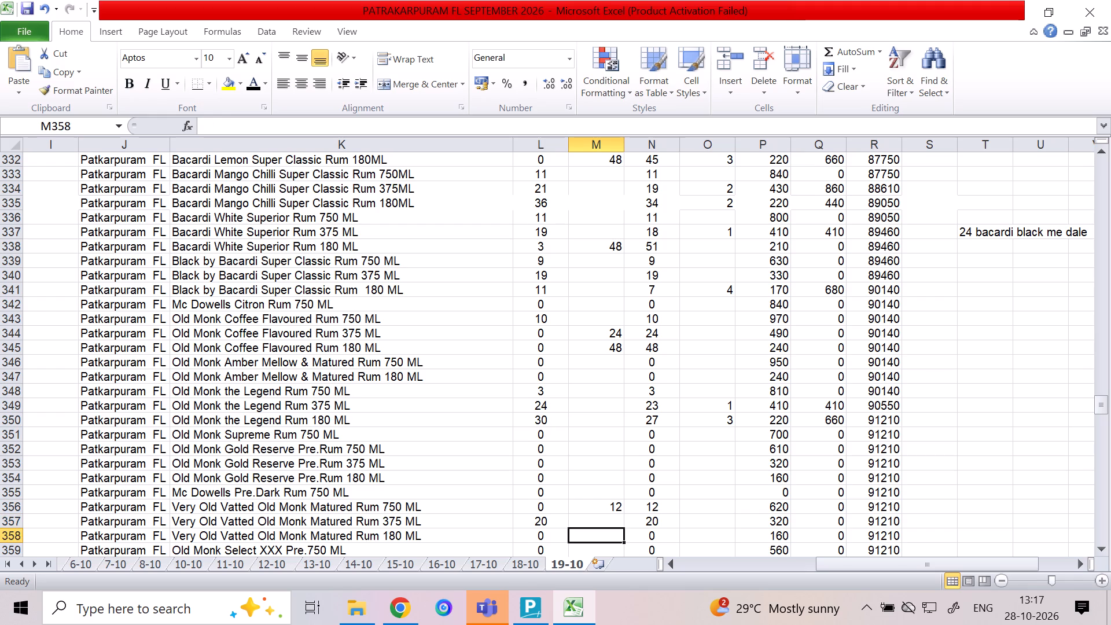
type("48")
key("Right")
Enter a sold quantity of 1 for Very Old Vatted Old Monk Matured Rum 750 ML.
key("Up")
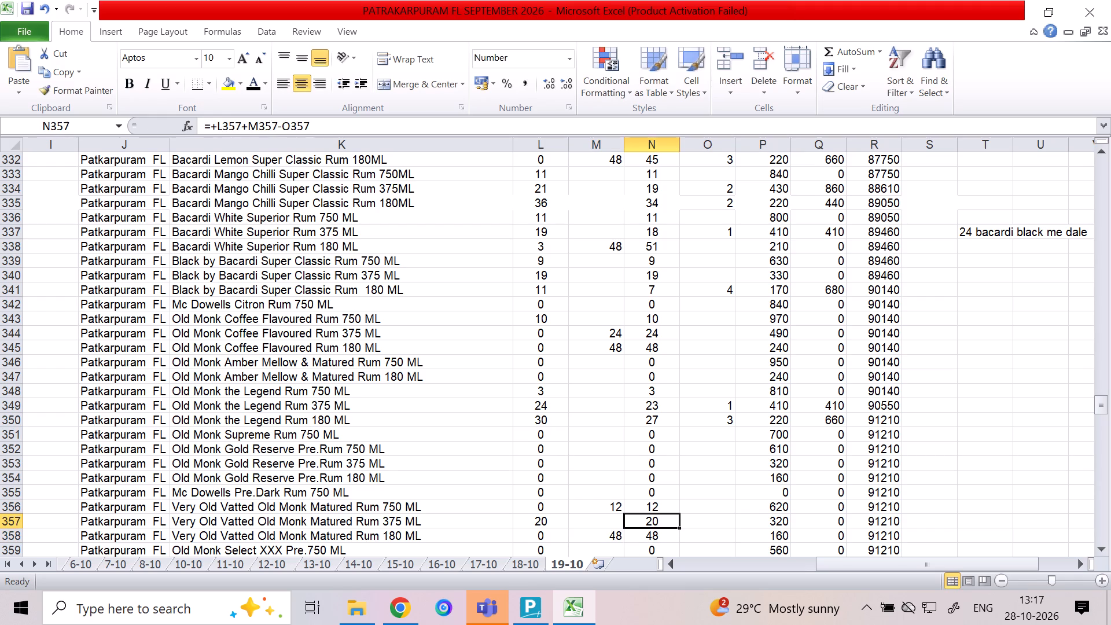
key("Up")
key("Right")
key("1")
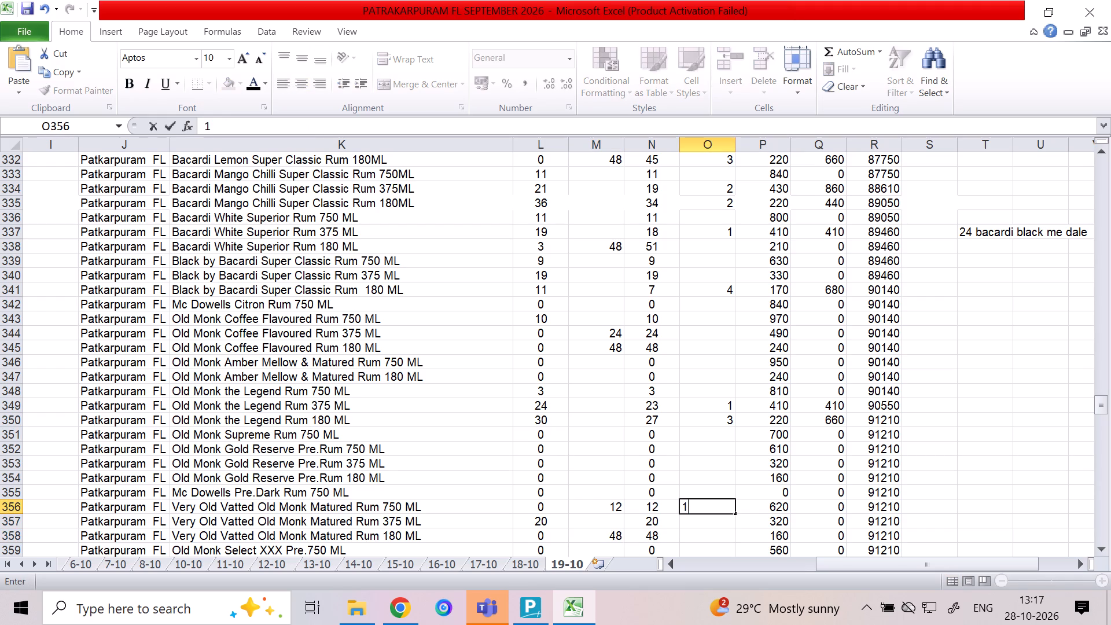
key("Down")
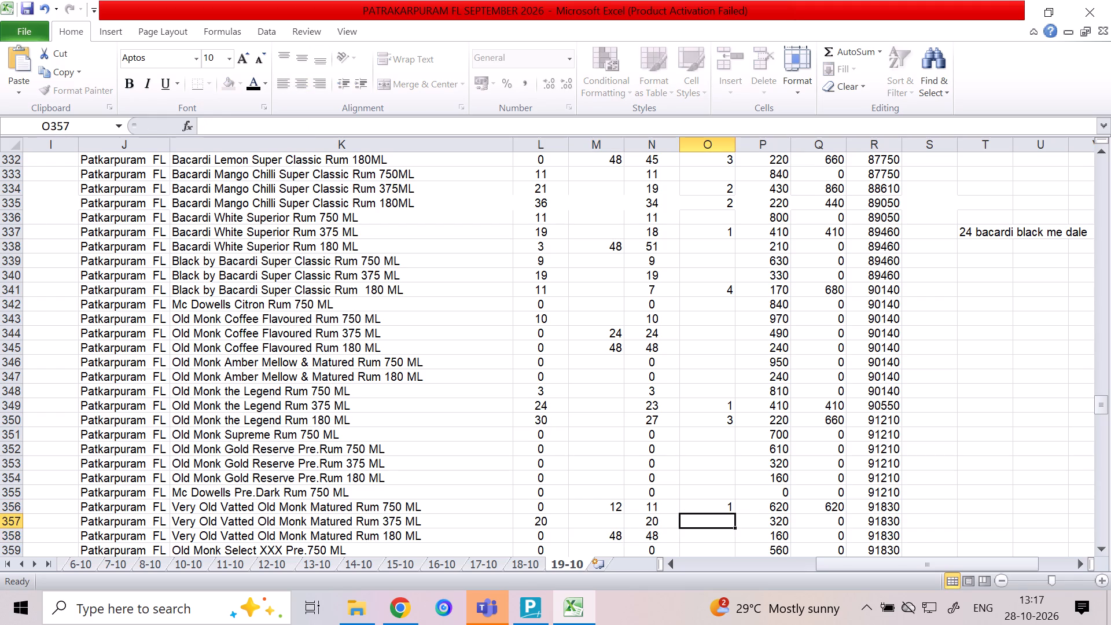
Enter a sold quantity of 1 for Sula Vineyards Shiraz Cabrnet Red Wine 375 ML.
key("Down")
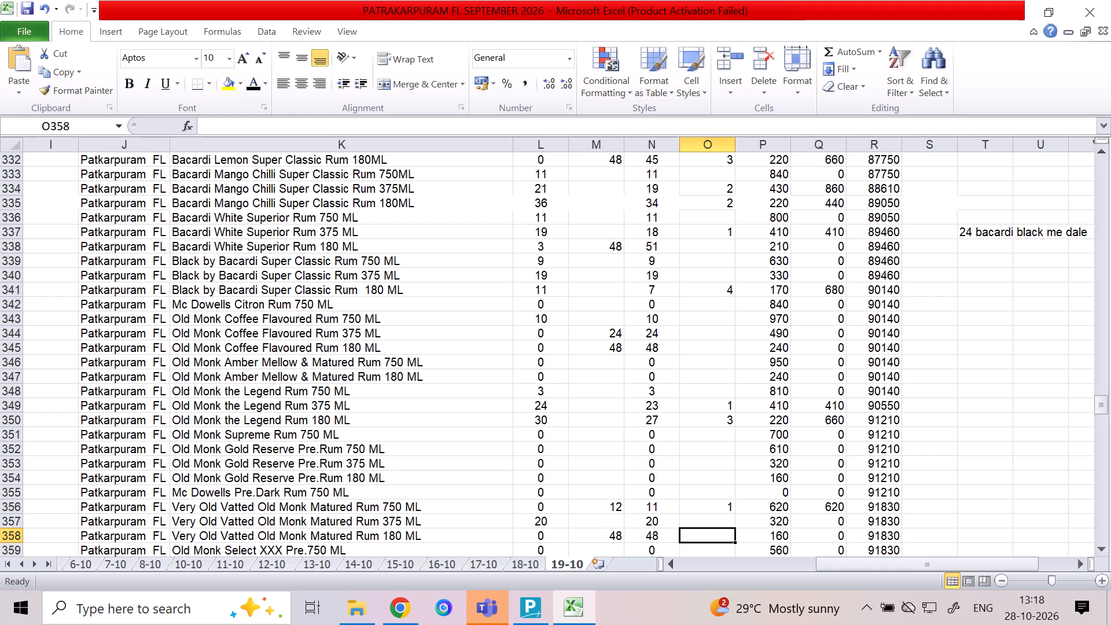
key("Down")
key("Down")
key("Down")
key("Down")
key("Down")
key("Down")
key("Down")
key("Down")
key("Down")
key("Down")
key("Down")
key("Down")
key("Down")
key("Down")
key("Down")
key("Down")
key("Down")
key("Down")
key("Down")
key("Down")
key("Down")
key("Down")
key("Down")
key("Down")
key("Down")
key("Down")
key("Down")
key("Down")
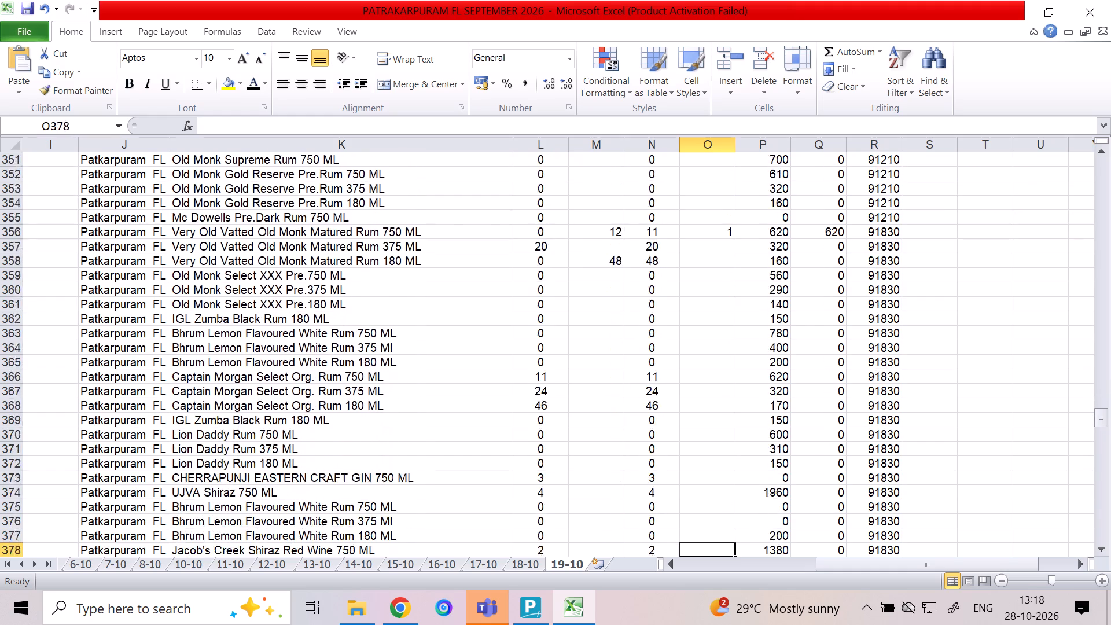
key("Up")
key("Up")
key("Up")
key("Up")
key("Up")
key("Up")
key("Up")
key("Up")
key("Up")
key("Up")
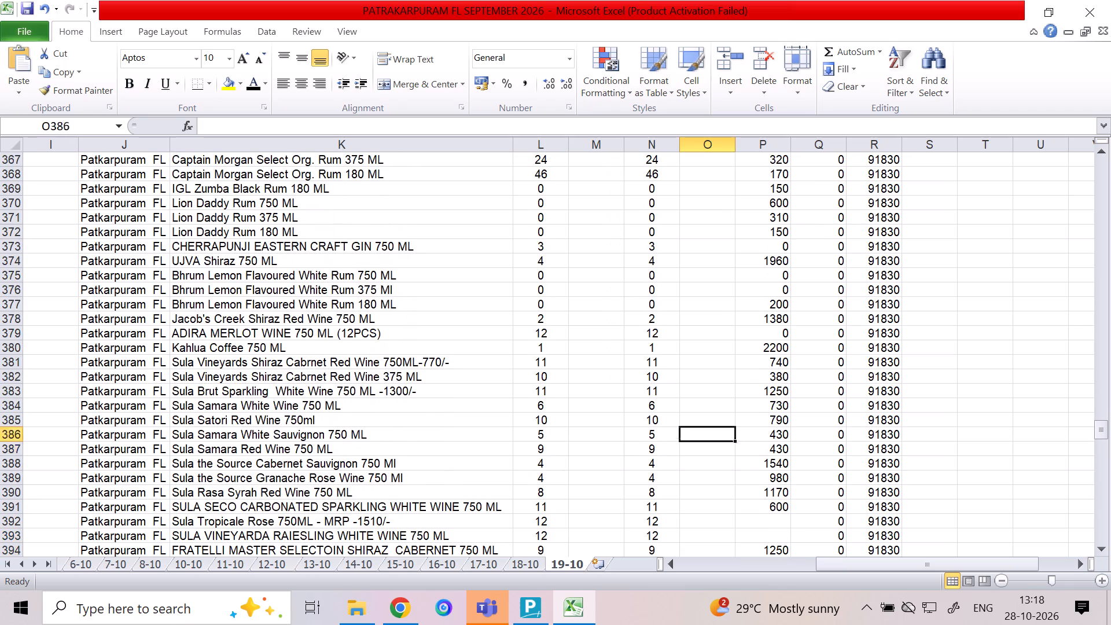
key("Up")
key("Up")
key("Left")
key("Up")
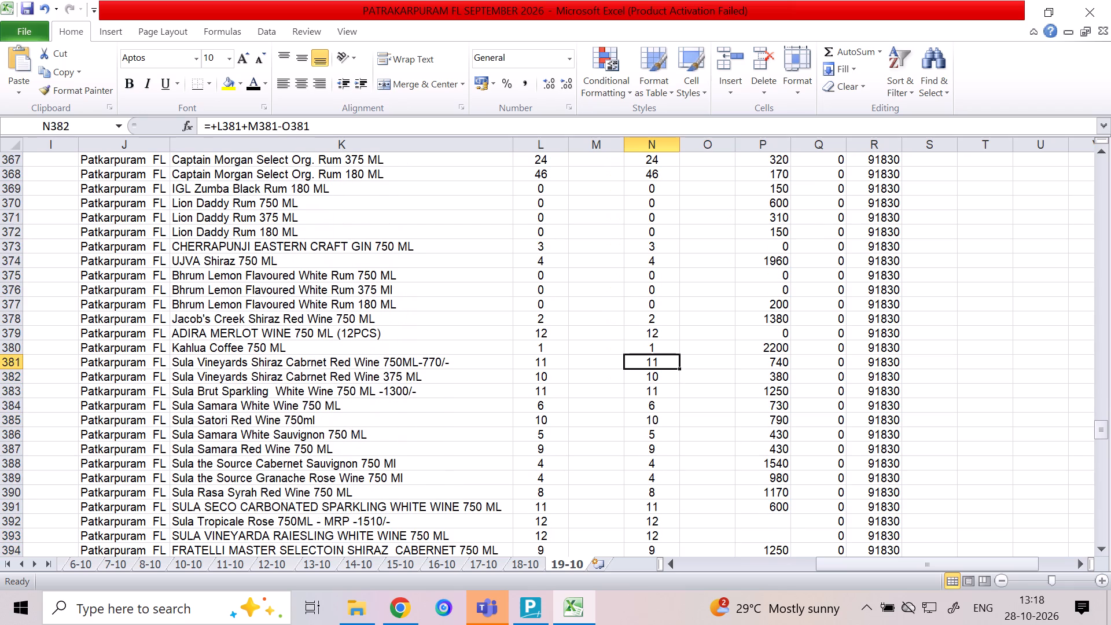
key("Down")
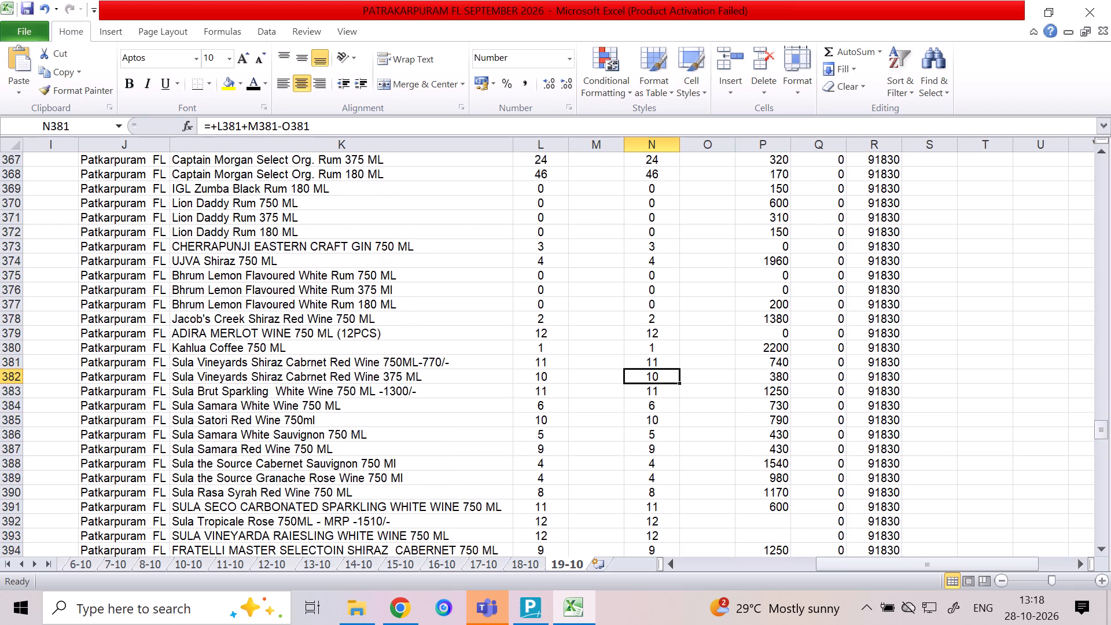
key("Right")
key("1")
key("Down")
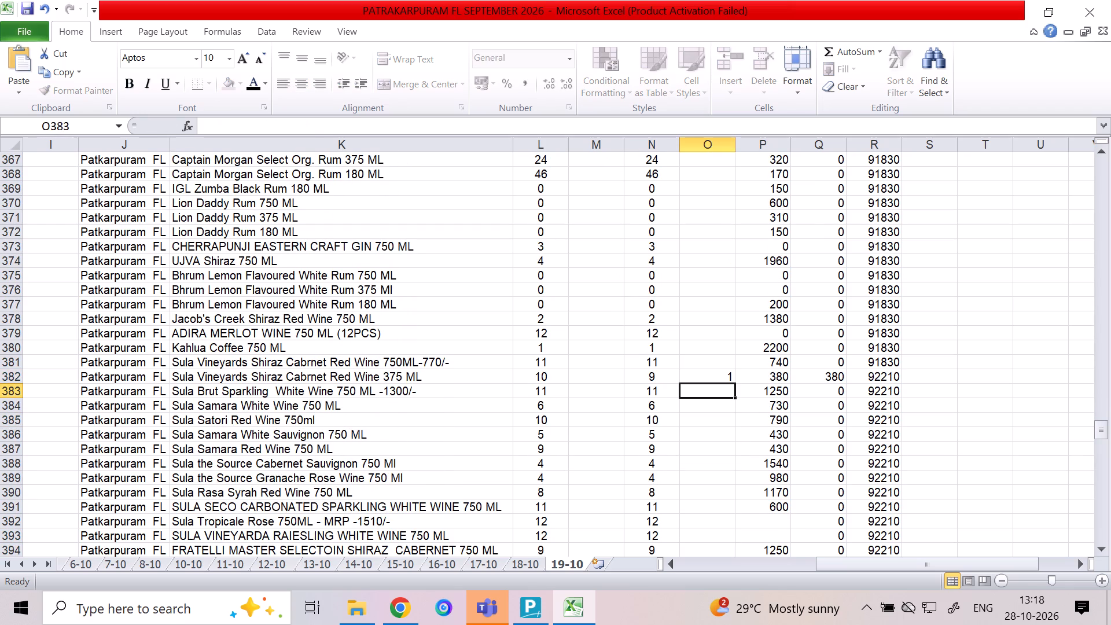
Go through the remaining Sula and Fratelli wine rows and the first vodka rows, ending at Grey Goose Vodka 750 ML's sold quantity.
key("Down")
key("Down")
key("Down")
key("Down")
key("Down")
key("Down")
key("Down")
key("Down")
key("Down")
key("Down")
key("Down")
key("Down")
key("Down")
key("Down")
key("Down")
key("Down")
key("Down")
key("Down")
key("Down")
key("Down")
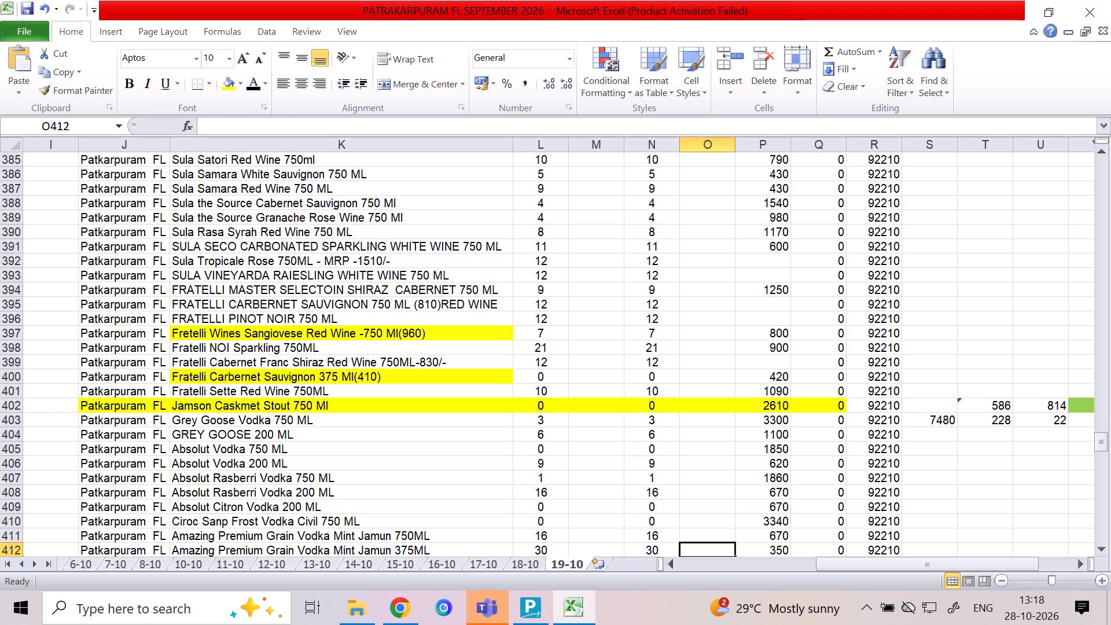
key("Up")
key("Up")
key("Up")
key("Up")
key("Up")
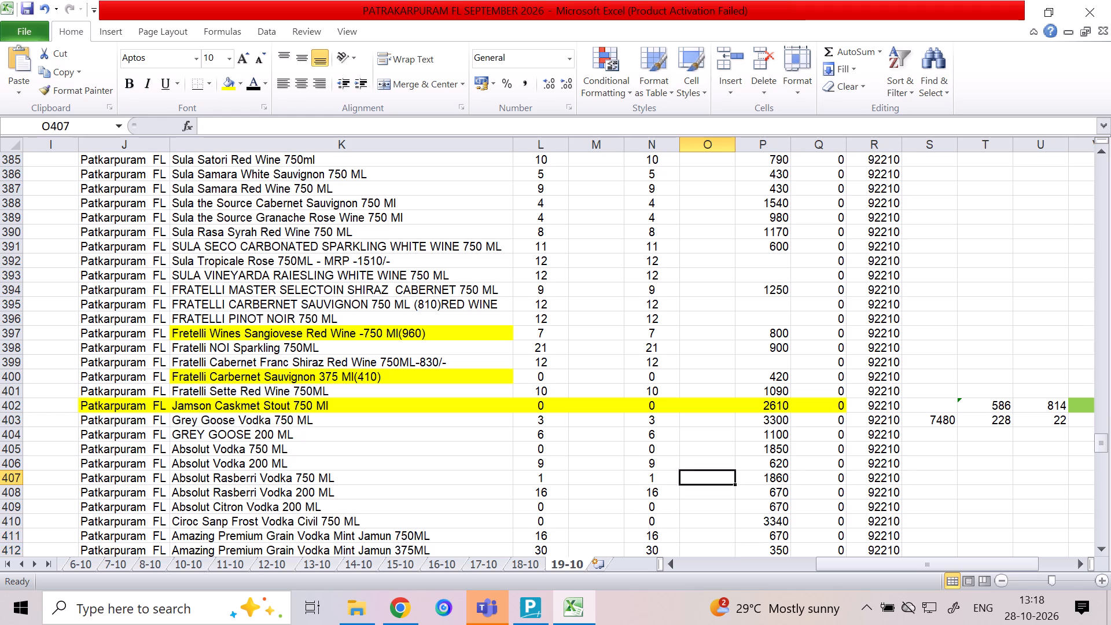
key("Up")
key("Up")
key("Up")
key("Up")
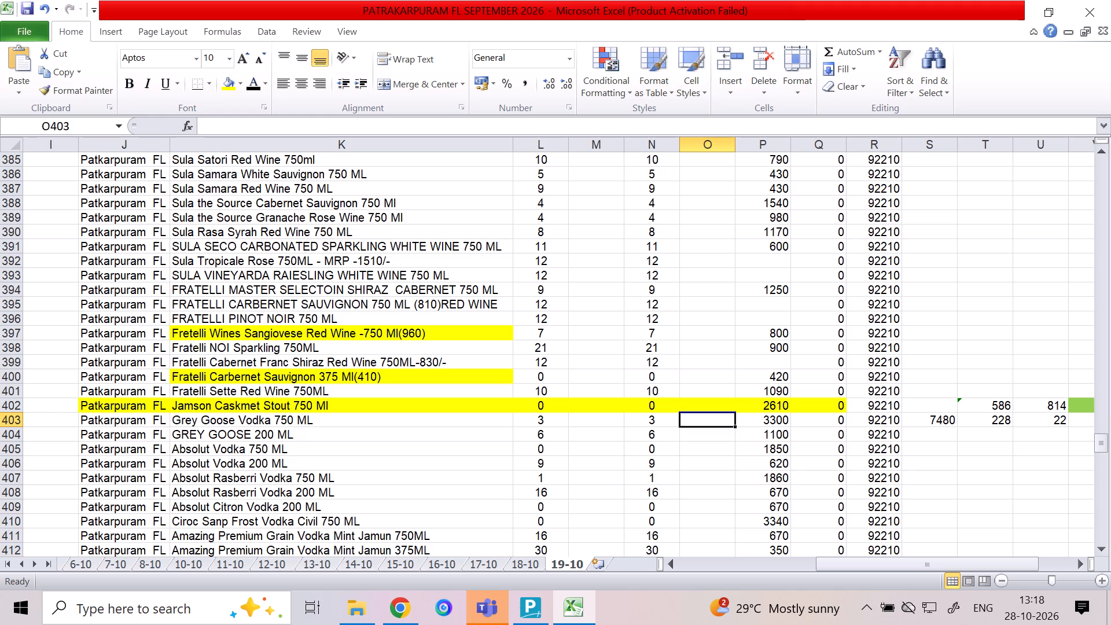
key("Down")
key("Down")
key("Up")
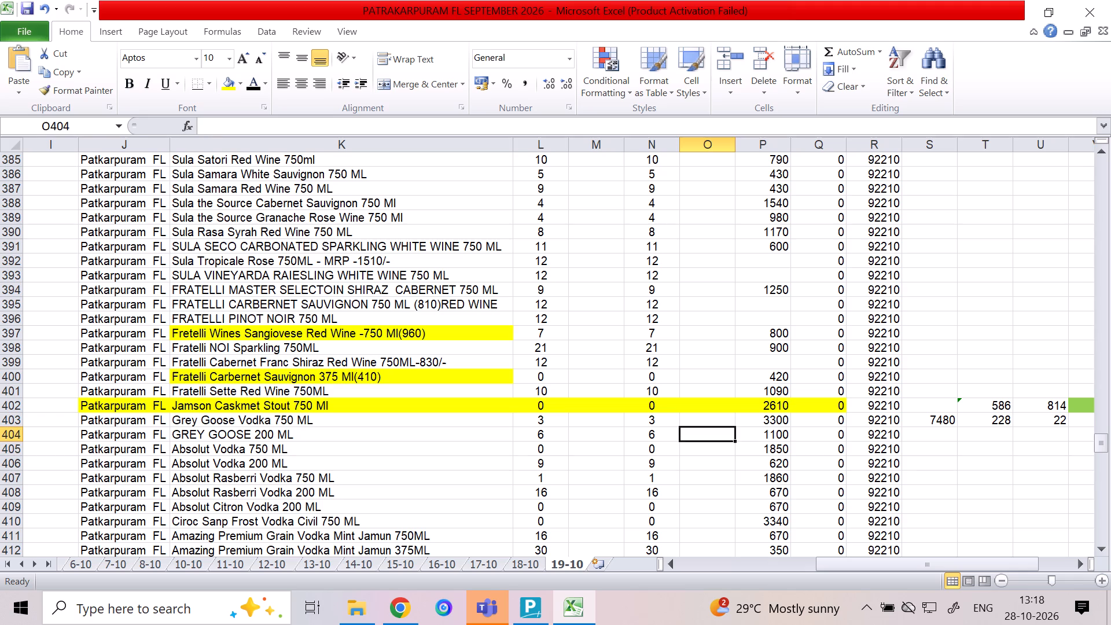
key("Left")
key("Up")
key("Right")
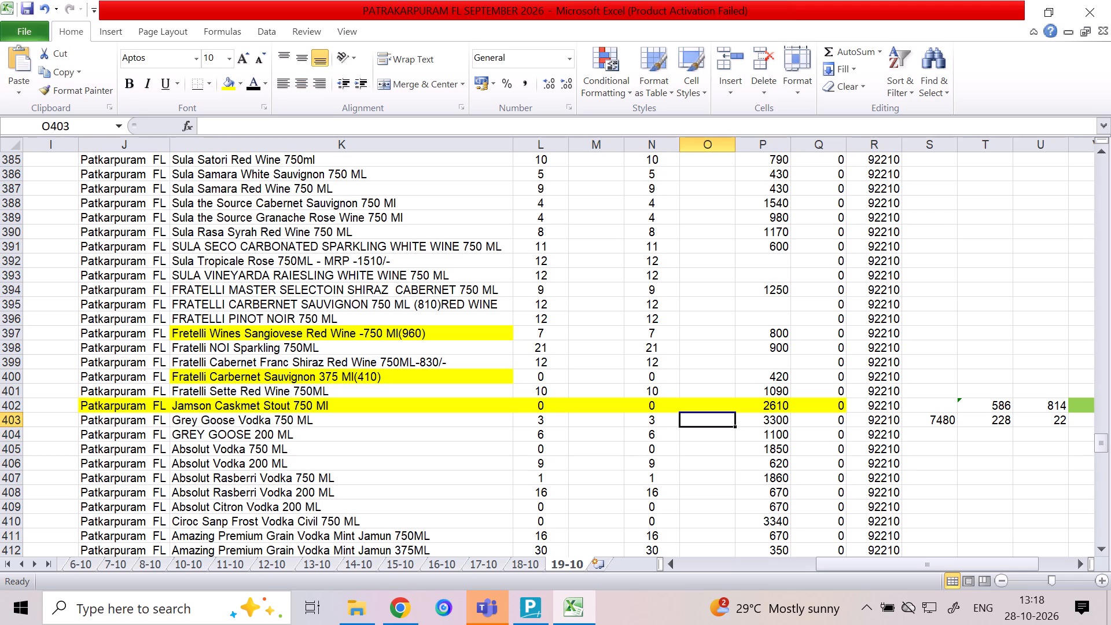
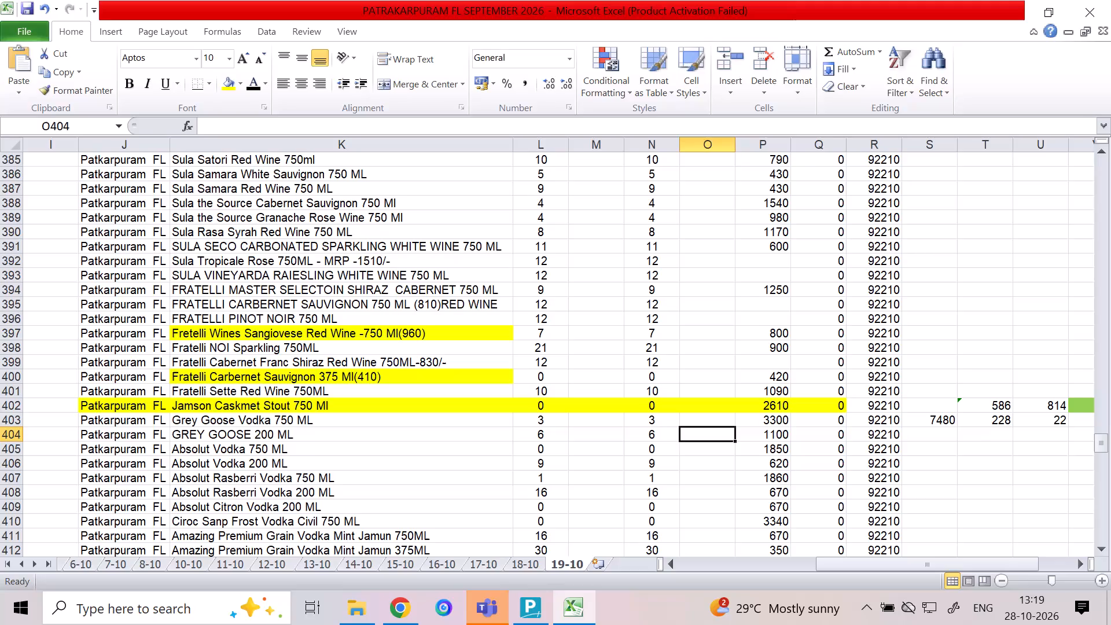
Enter sold quantities of 1 for Grey Goose Vodka 750 ML and 2 for Absolut Vodka 200 ML.
key("Up")
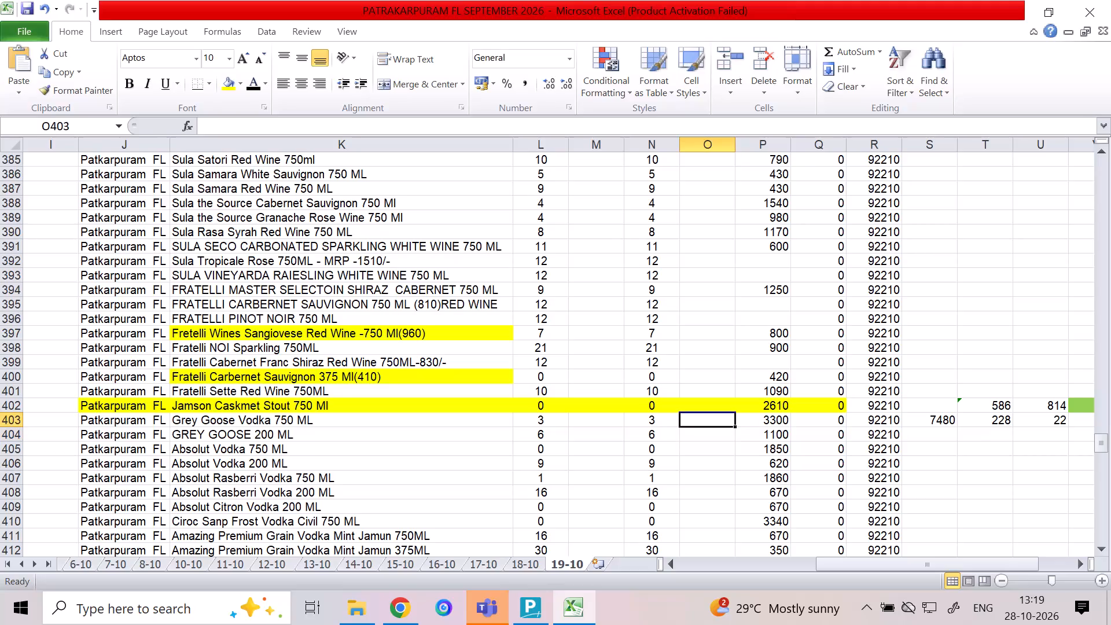
key("1")
key("Down")
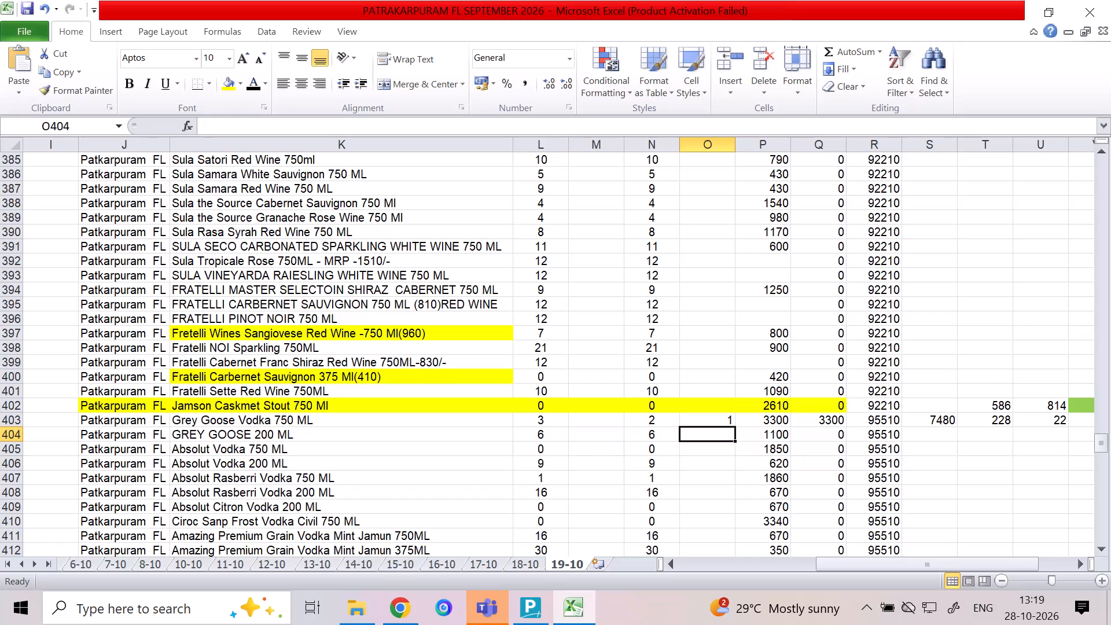
key("Down")
key("Down")
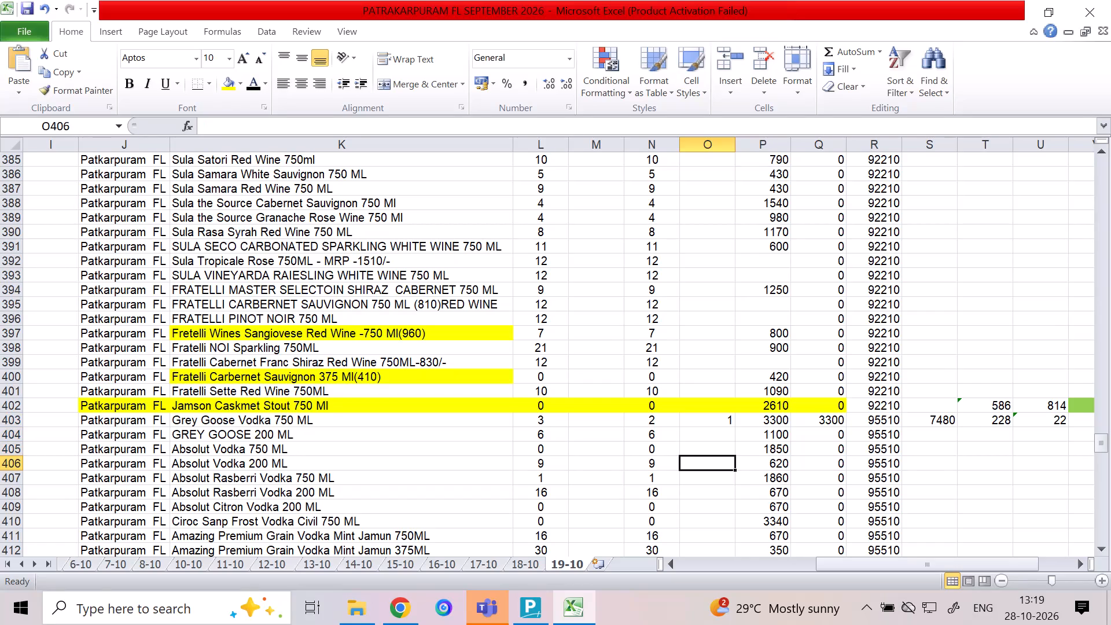
key("2")
key("Down")
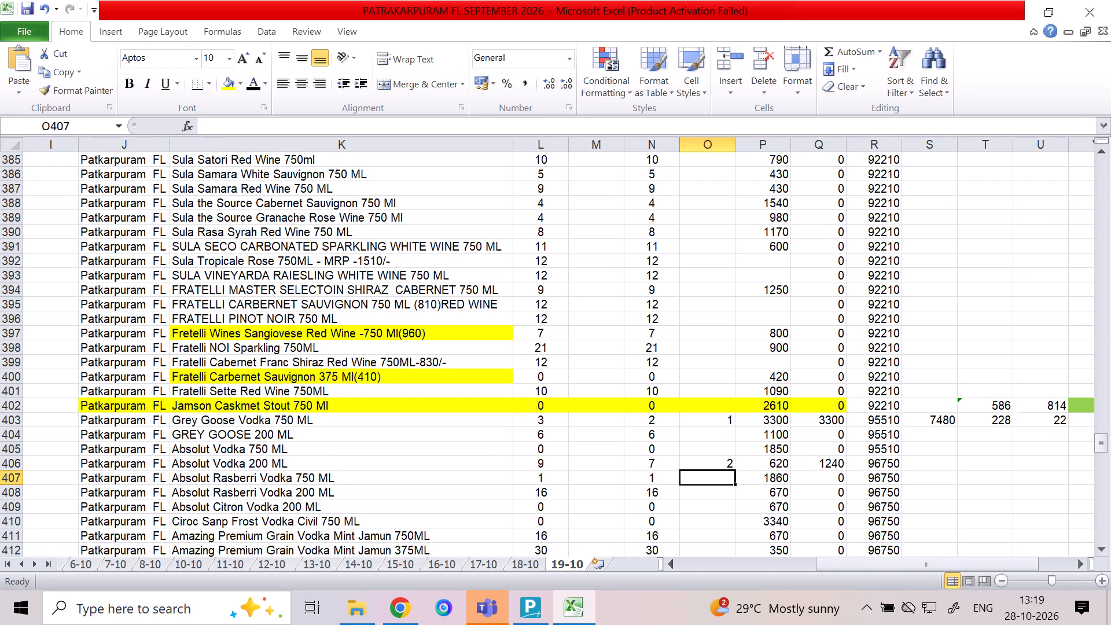
Enter a sold quantity of 1 for M M Jamun Splicymint Vodka 750 ML.
key("Down")
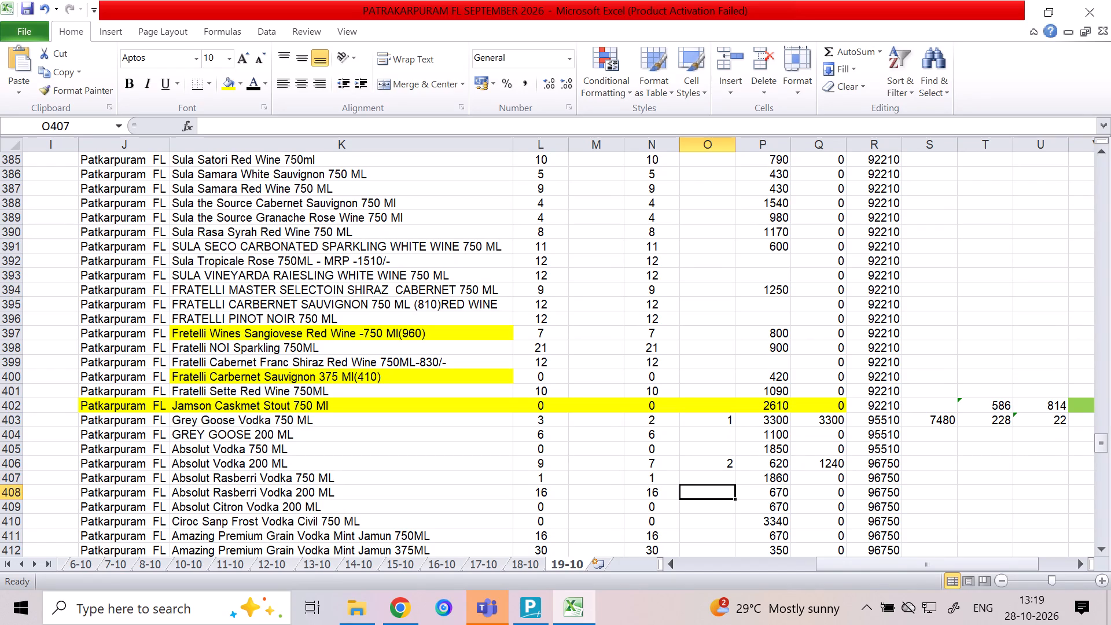
key("Down")
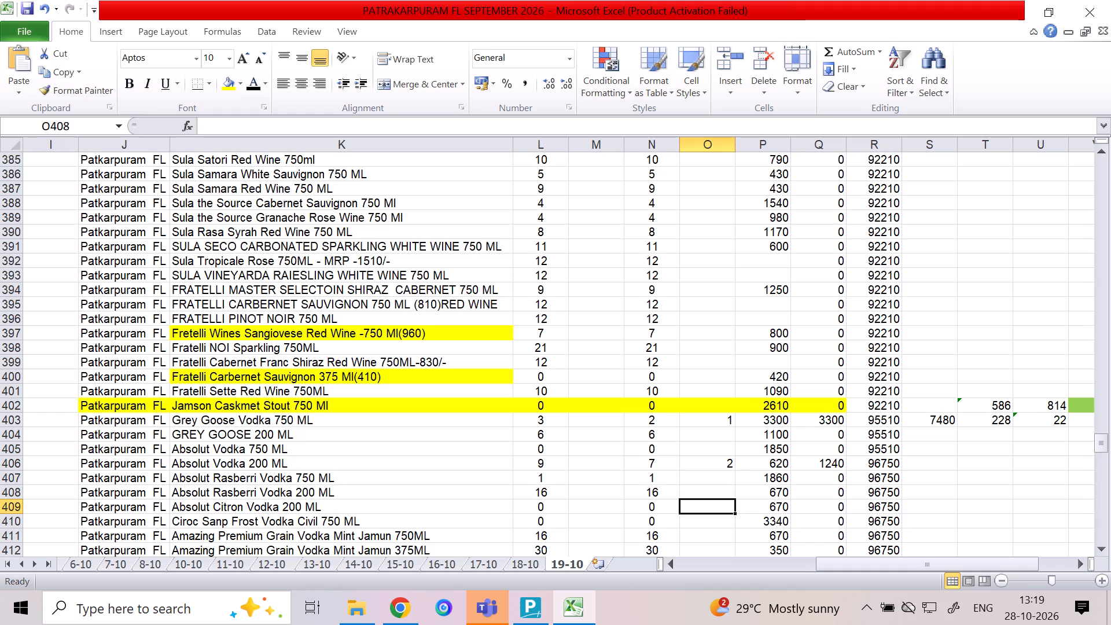
key("Down")
key("Down")
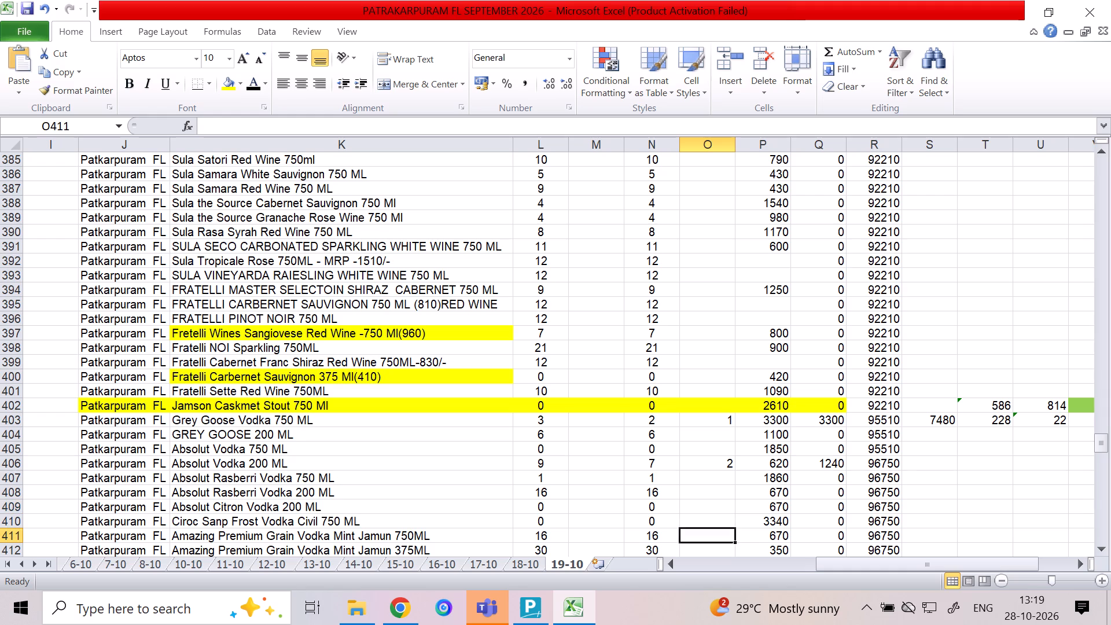
key("Down")
key("Down")
key("Down")
key("Down")
key("Down")
key("Down")
key("Down")
key("Down")
key("Up")
key("Up")
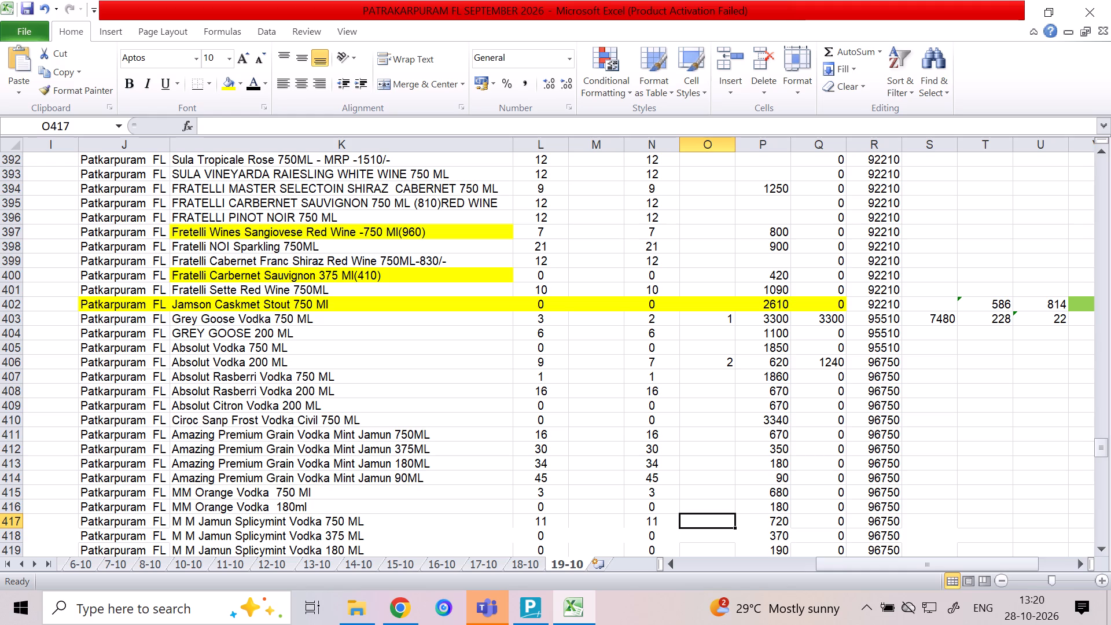
key("1")
key("Down")
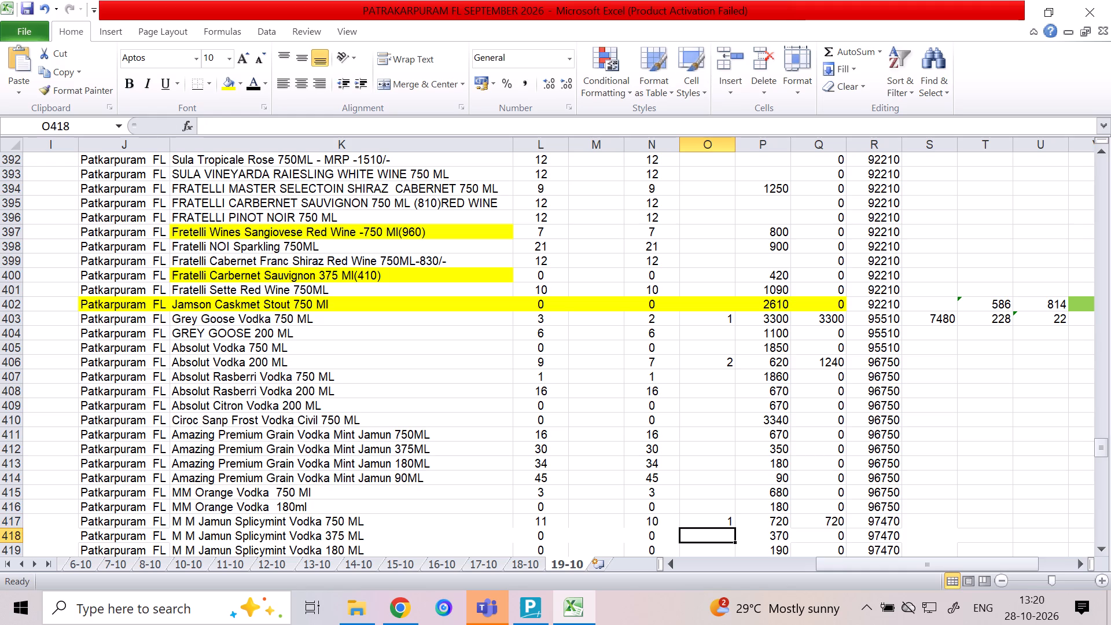
Check the smaller M M Jamun Splicymint Vodka sizes and the M M Verve SP Green Apple rows.
key("Down")
key("Down")
key("Up")
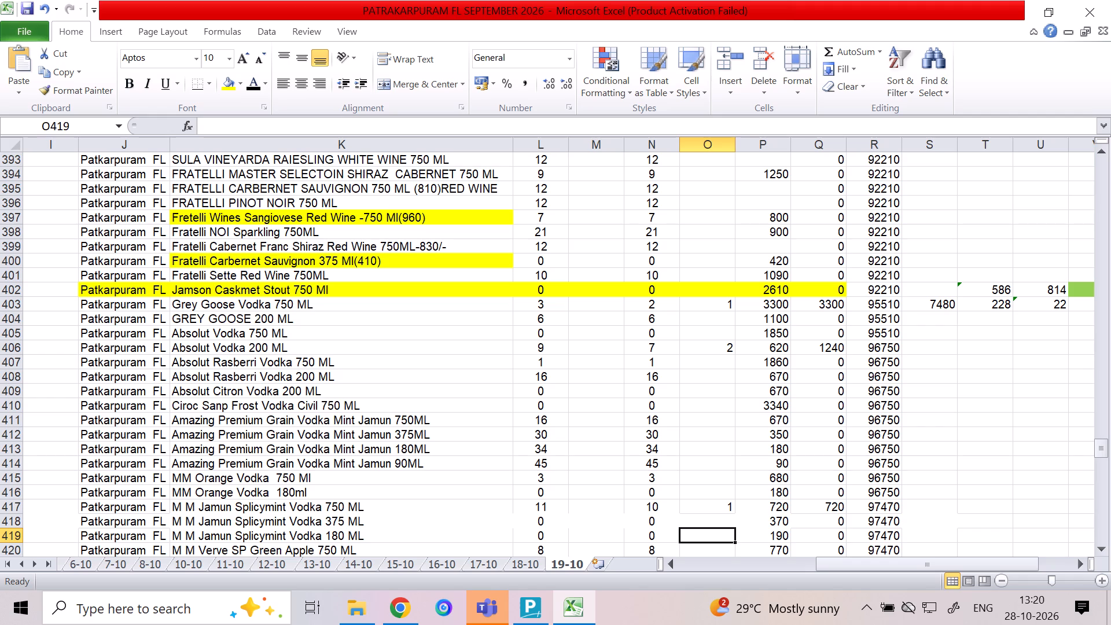
key("Down")
key("Up")
key("Up")
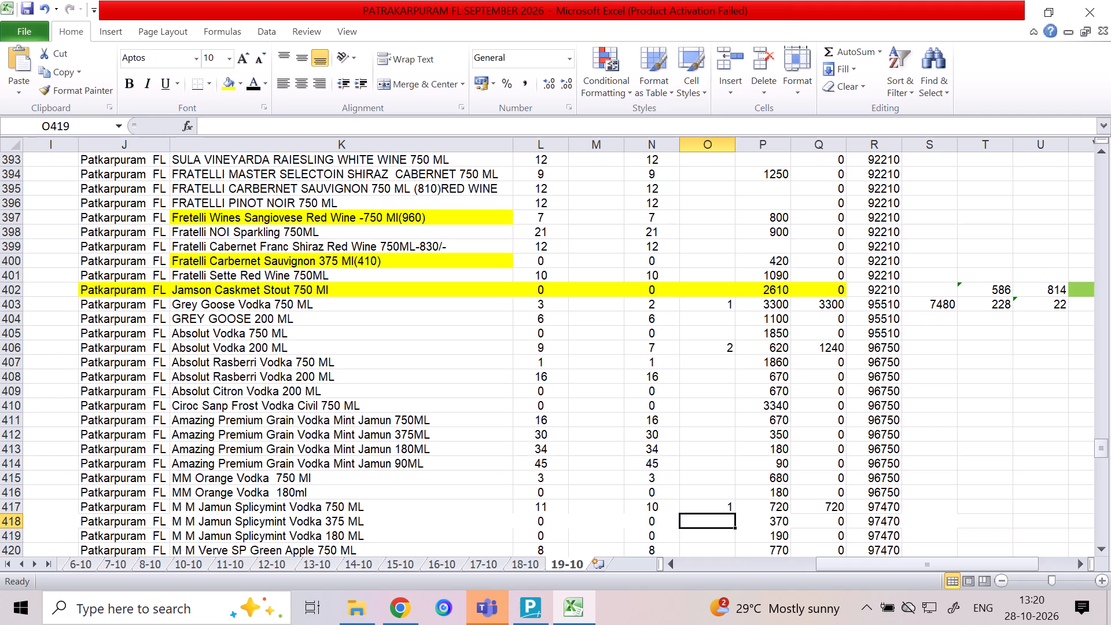
key("Down")
key("Down")
key("Down")
key("Down")
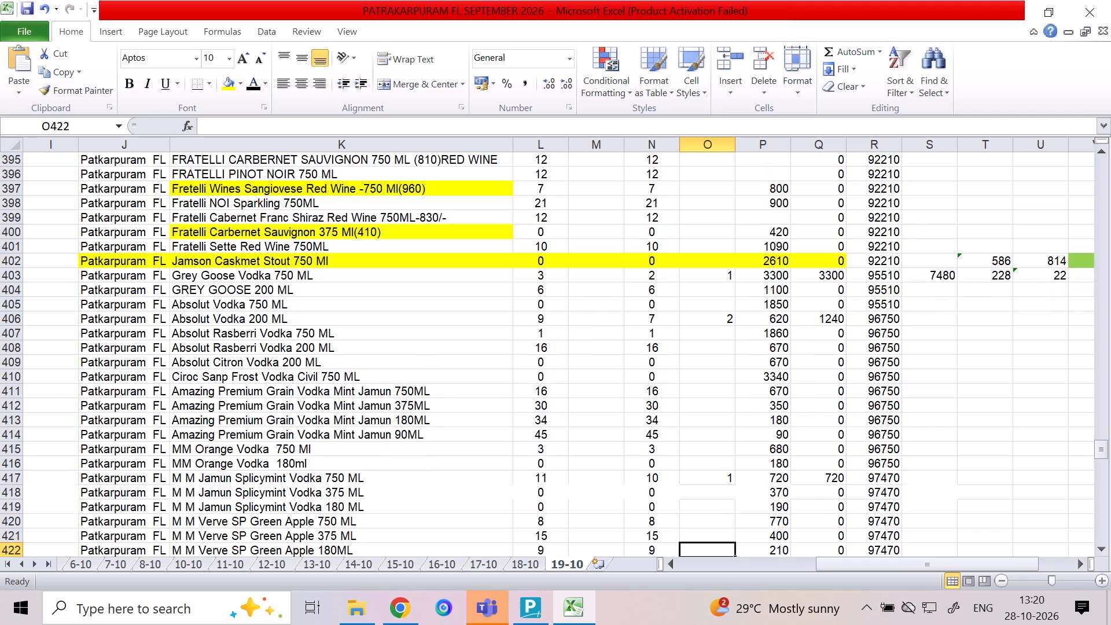
key("Up")
key("Down")
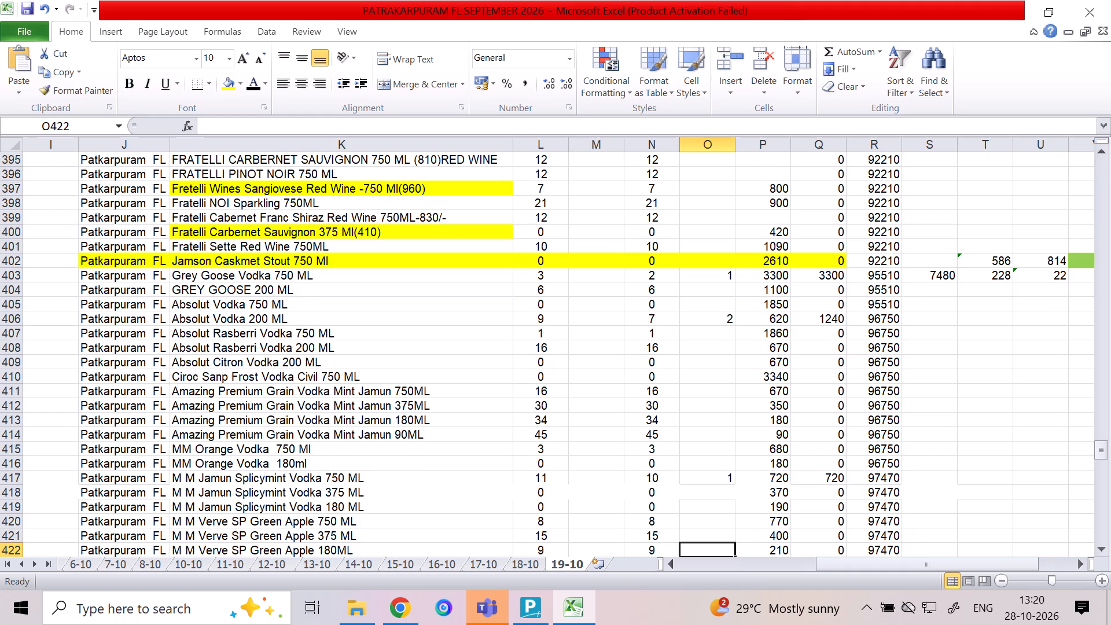
key("Up")
key("Up")
key("Down")
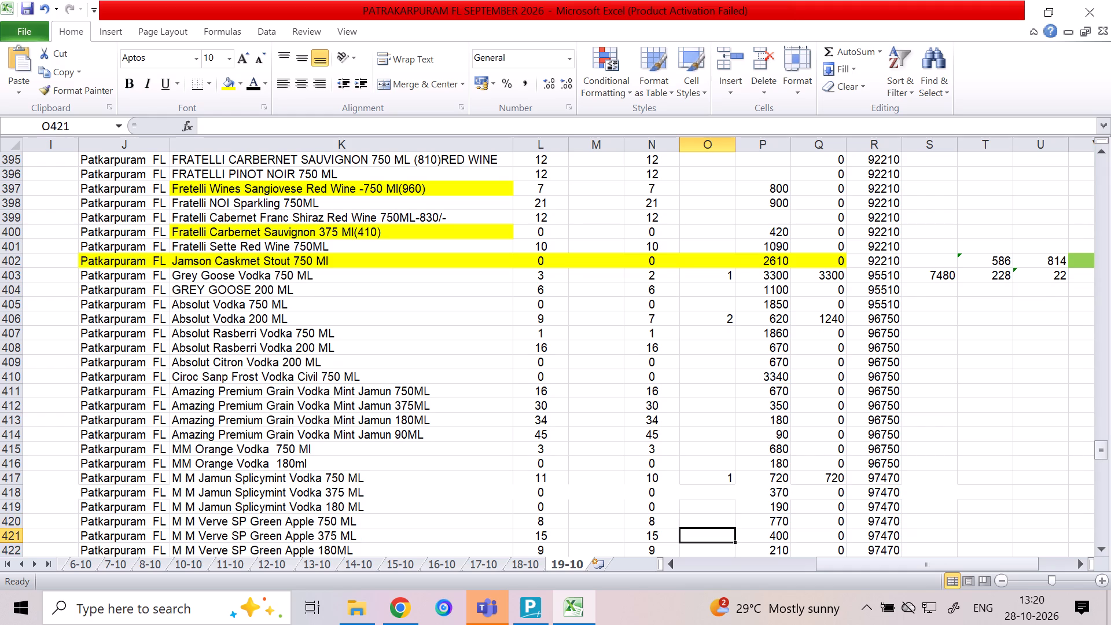
key("Down")
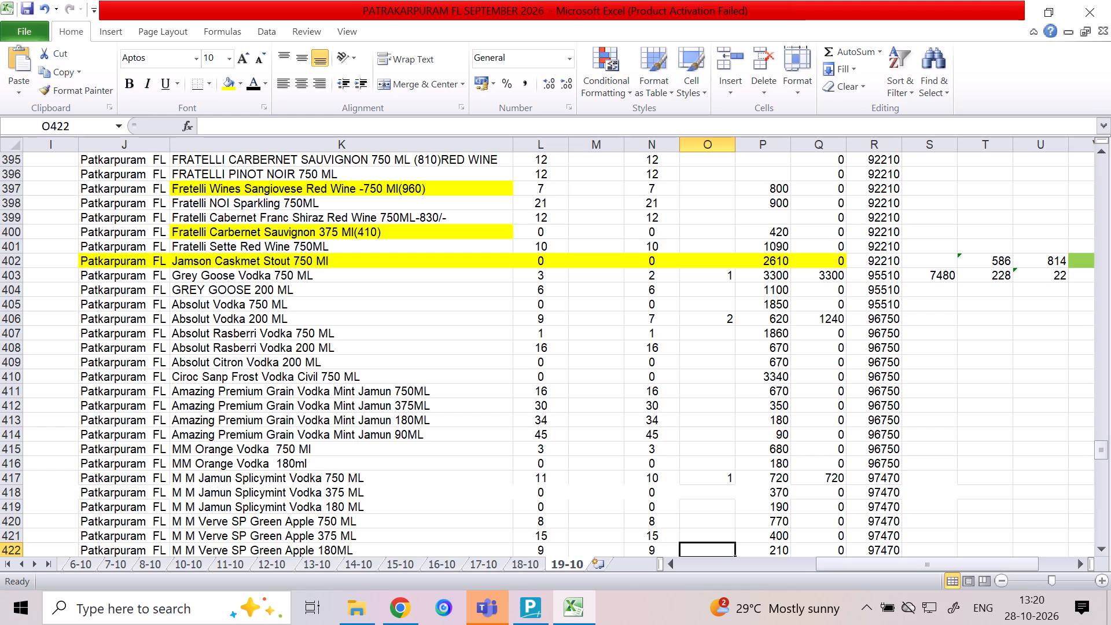
Look through the vodka rows from M M Verve Super Lemon 750ML to Artic Pre. Vodka 750 ML.
key("Down")
key("Down")
key("Down")
key("Down")
key("Down")
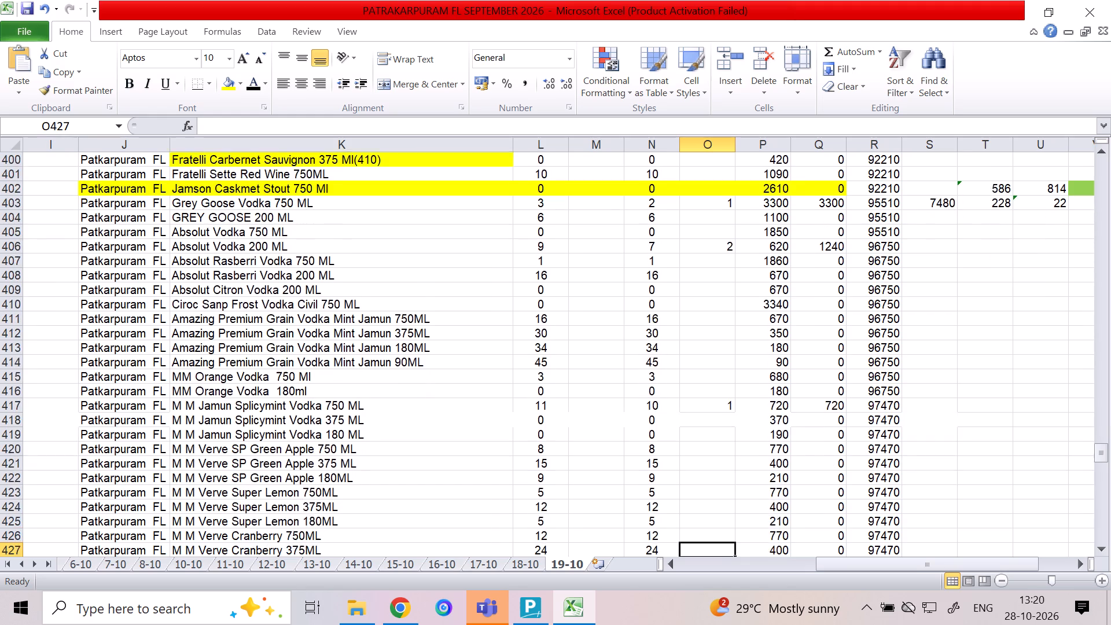
key("Down")
key("Down")
key("Down")
key("Down")
key("Down")
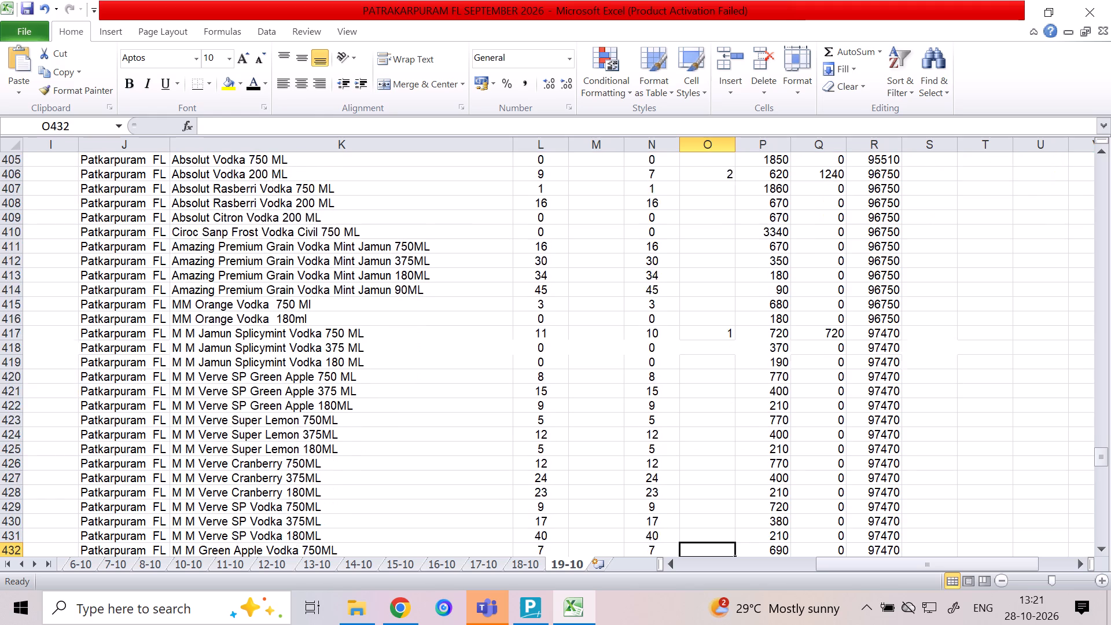
key("Down")
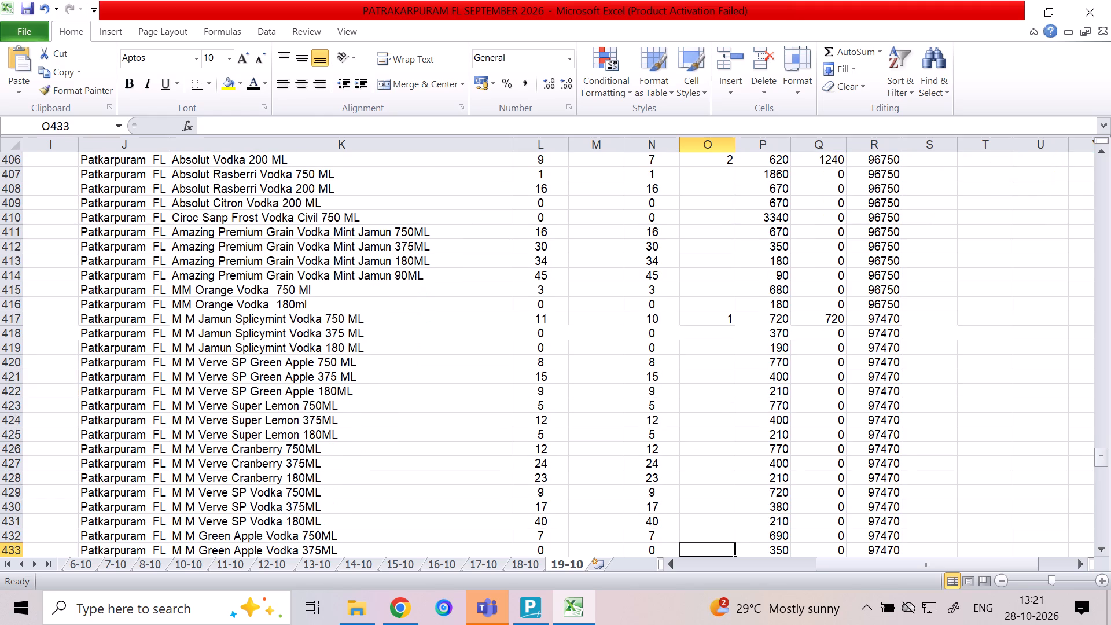
key("Down")
key("Down")
key("Down")
key("Down")
key("Down")
key("Down")
key("Down")
key("Down")
key("Down")
key("Down")
key("Down")
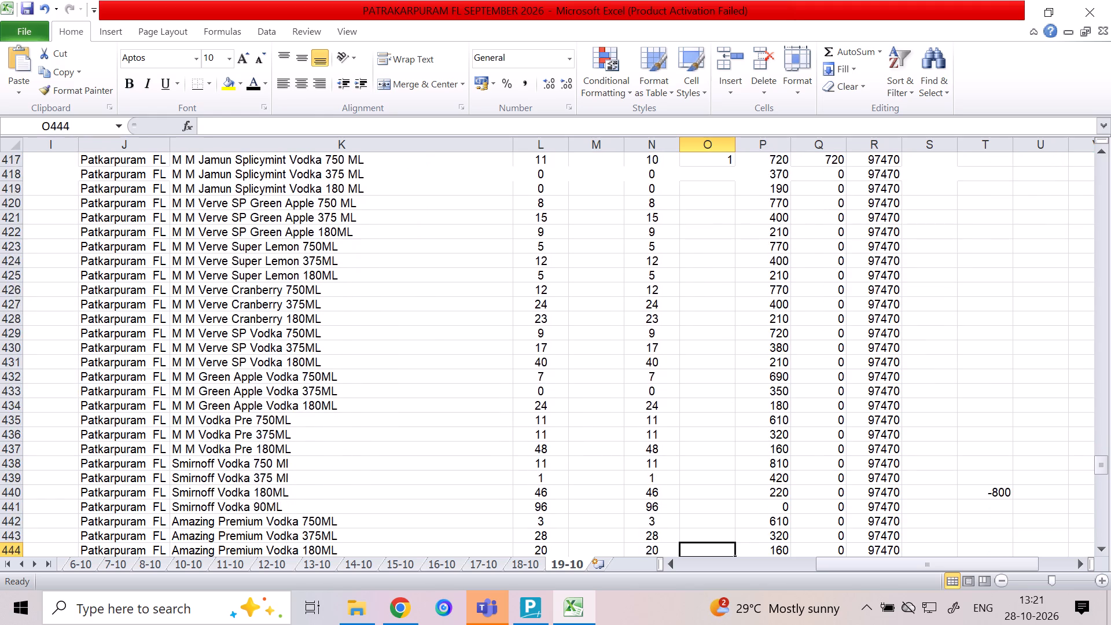
key("Down")
key("Down")
key("Down")
key("Down")
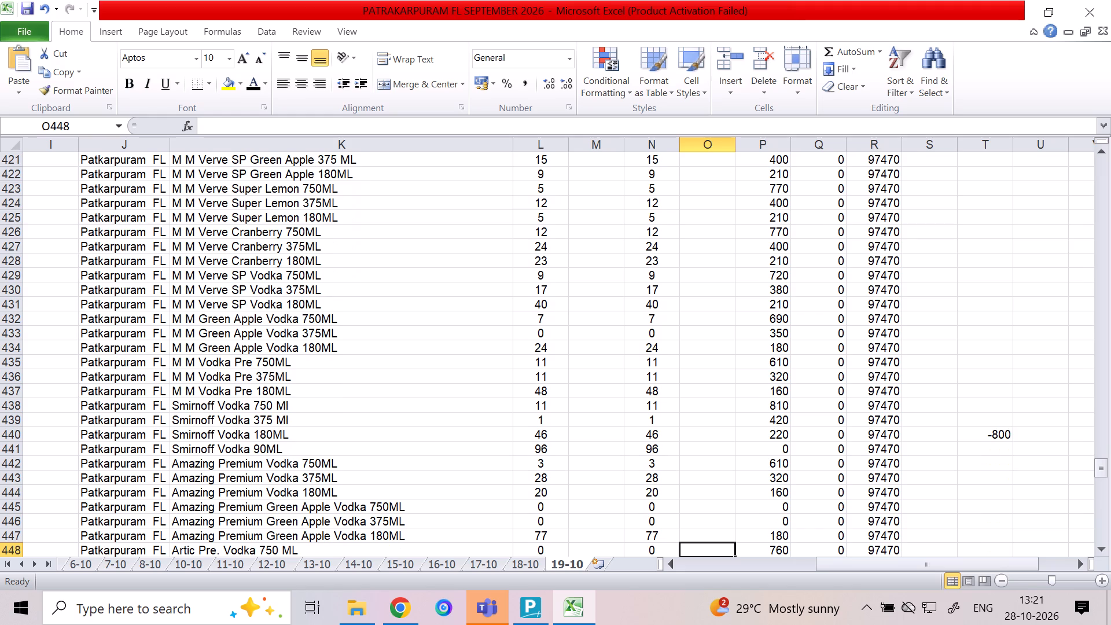
Recheck the rows from M M Green Apple Vodka 750ML onward, continuing to One More Orange Vodka 375 ML.
key("Up")
key("Up")
key("Up")
key("Up")
key("Up")
key("Up")
key("Up")
key("Up")
key("Up")
key("Up")
key("Up")
key("Up")
key("Up")
key("Up")
key("Up")
key("Up")
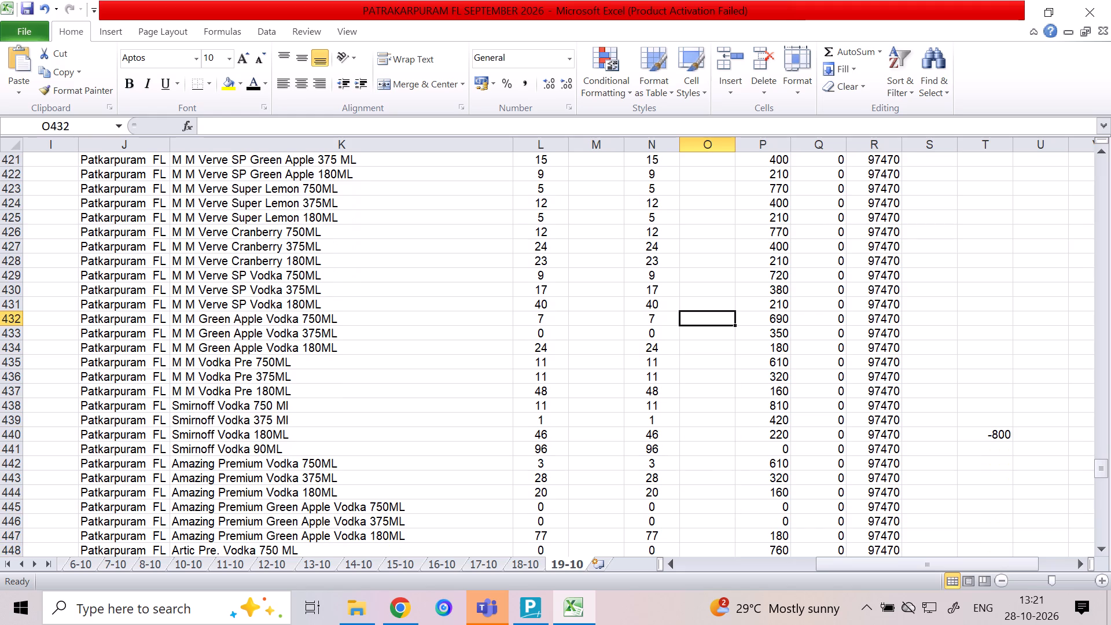
key("Down")
key("Down")
key("Down")
key("Down")
key("Down")
key("Down")
key("Down")
key("Down")
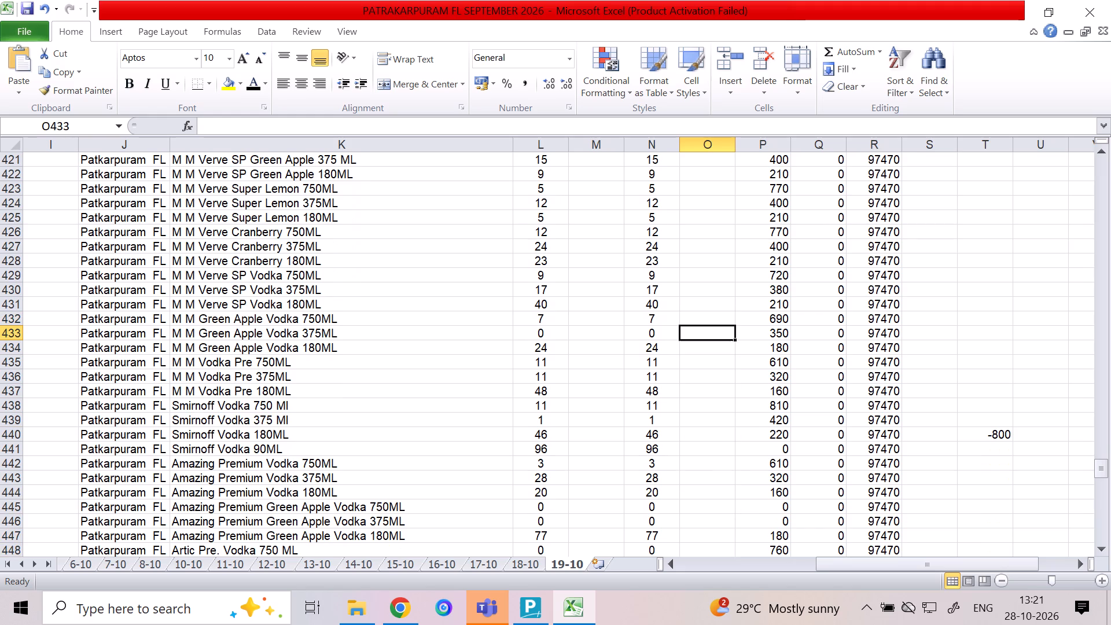
key("Down")
key("Down")
key("Down")
key("Down")
key("Down")
key("Down")
key("Down")
key("Down")
key("Down")
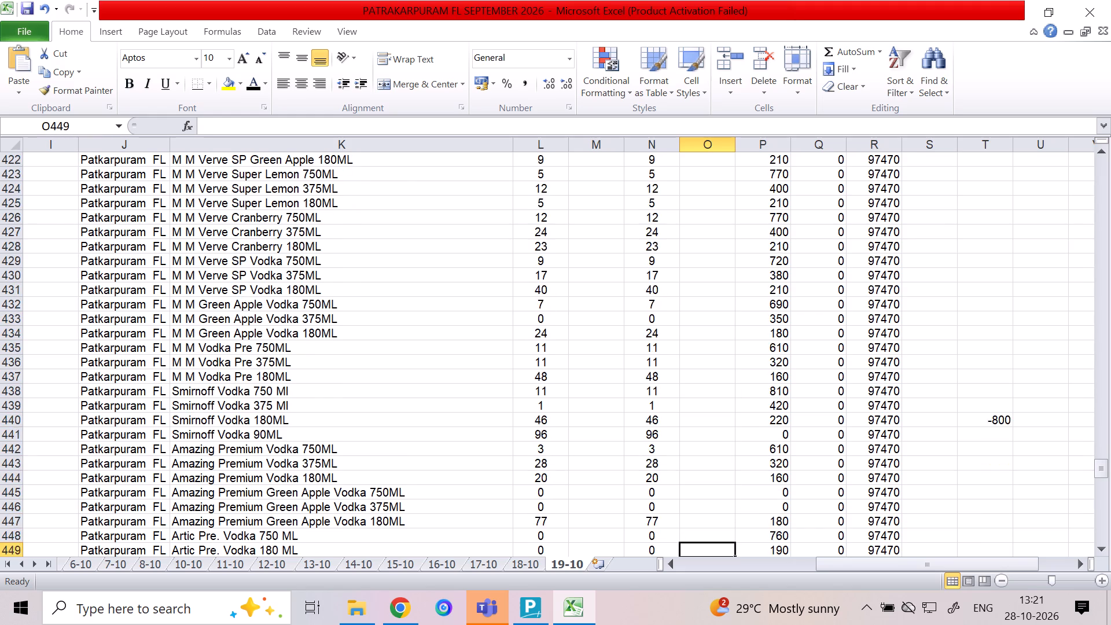
key("Down")
key("Down")
key("Down")
key("Down")
key("Down")
key("Down")
key("Down")
key("Down")
key("Down")
key("Down")
key("Down")
key("Down")
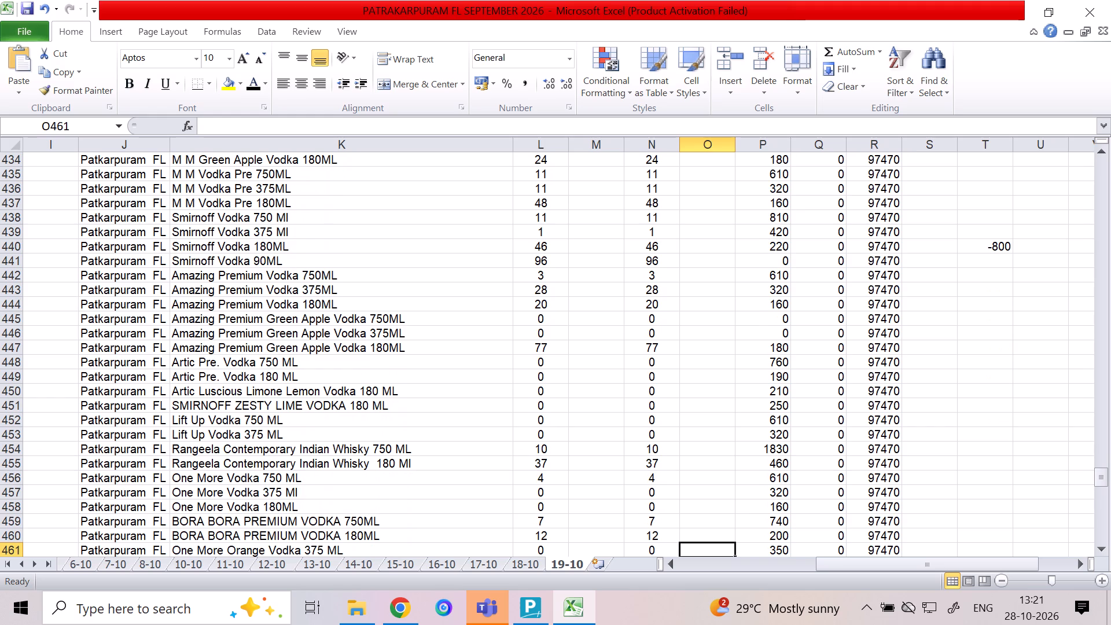
Look back through the vodka rows from One More Orange Vodka 375 ML up to the Amazing Premium Grain Vodka Mint Jamun rows.
key("Up")
key("Up")
key("Up")
key("Up")
key("Up")
key("Up")
key("Up")
key("Up")
key("Up")
key("Up")
key("Up")
key("Up")
key("Up")
key("Up")
key("Up")
key("Up")
key("Up")
key("Up")
key("Up")
key("Up")
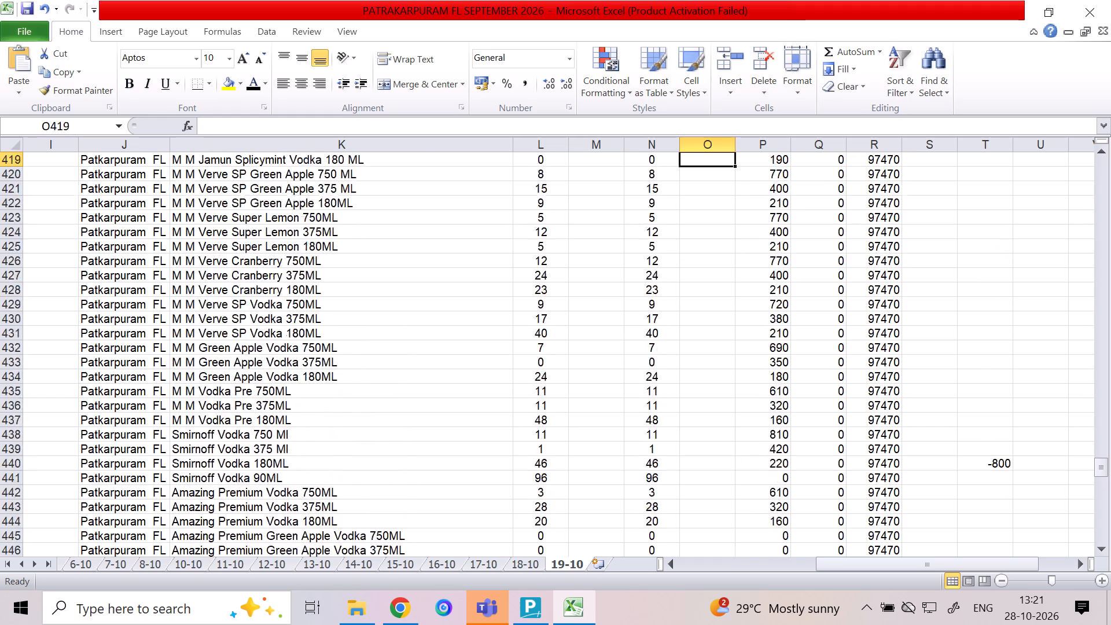
key("Down")
key("Down")
key("Down")
key("Down")
key("Down")
key("Down")
key("Down")
key("Down")
key("Down")
key("Down")
key("Down")
key("Down")
key("Down")
key("Down")
key("Down")
key("Down")
key("Down")
key("Down")
key("Down")
key("Down")
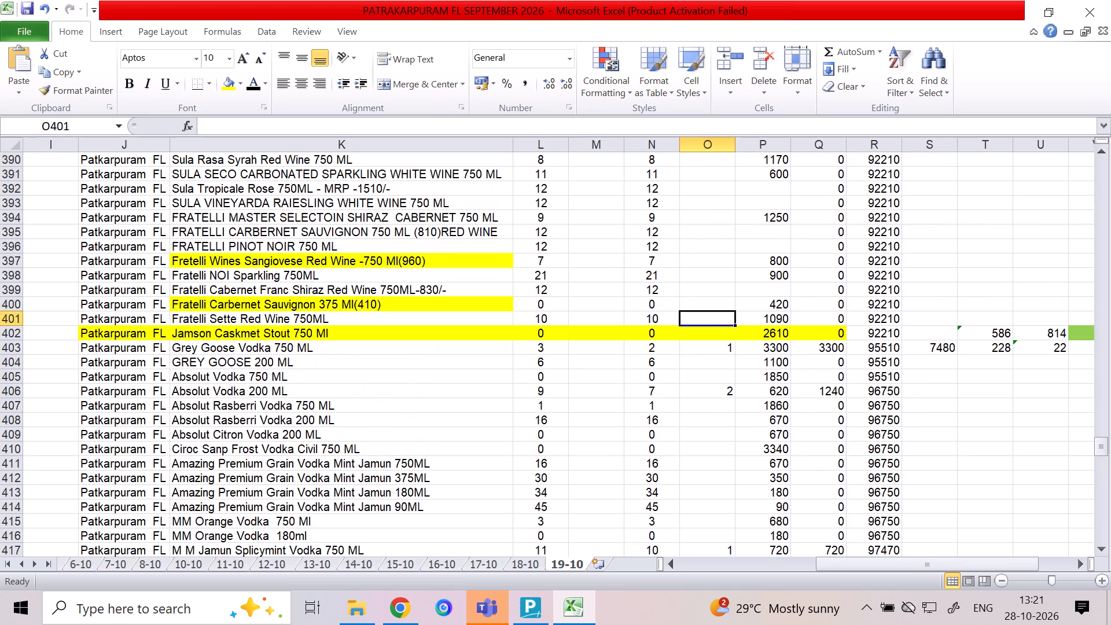
Enter stock additions for Amazing Premium Grain Vodka Mint Jamun: 48 for the 180ML and 96 for the 90ML.
key("Left")
key("Left")
key("Left")
key("Down")
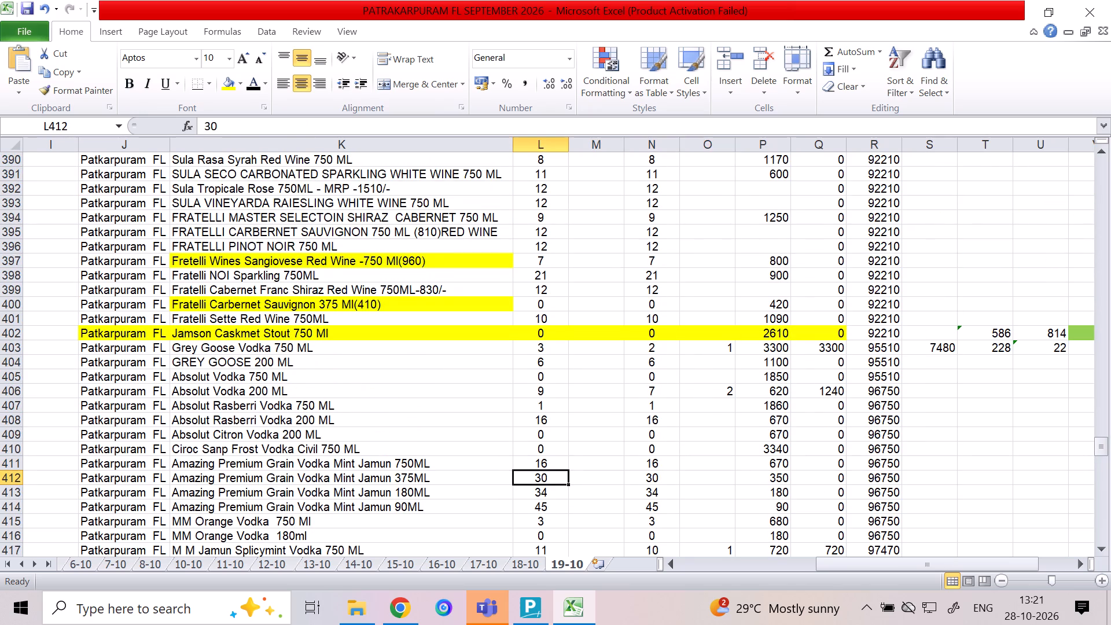
key("Right")
key("Right")
key("Right")
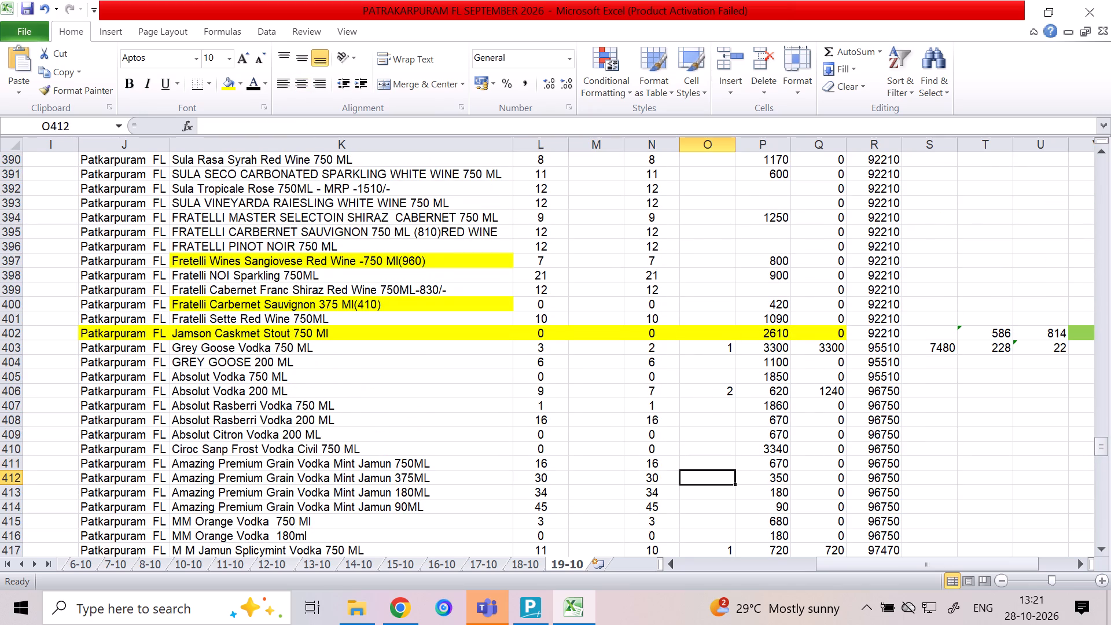
key("Down")
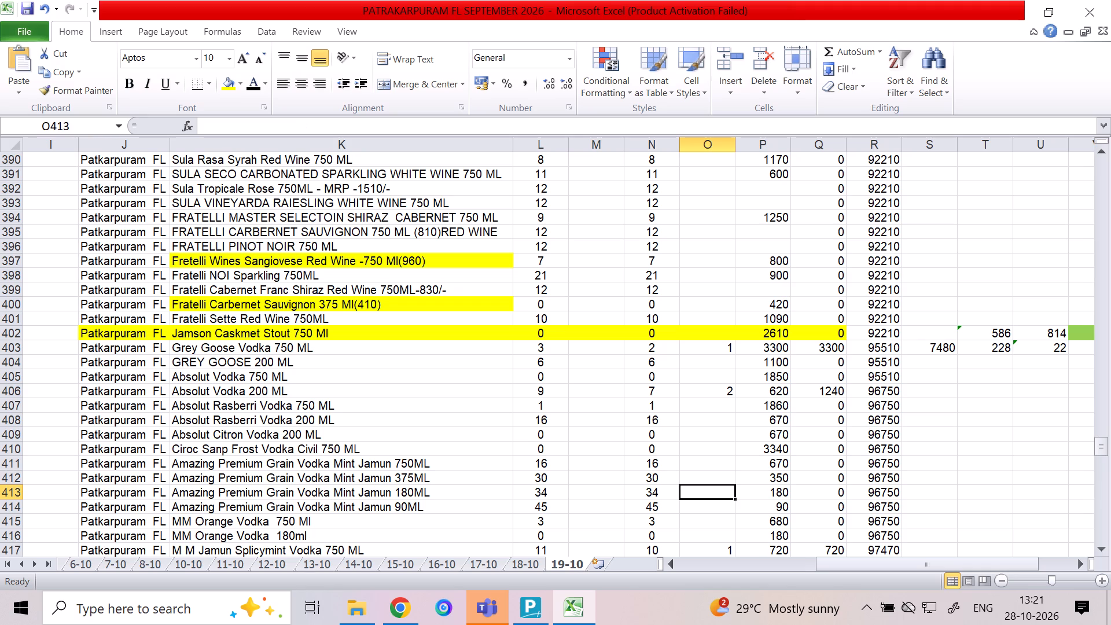
key("Left")
key("Left")
type("48")
key("Right")
key("Left")
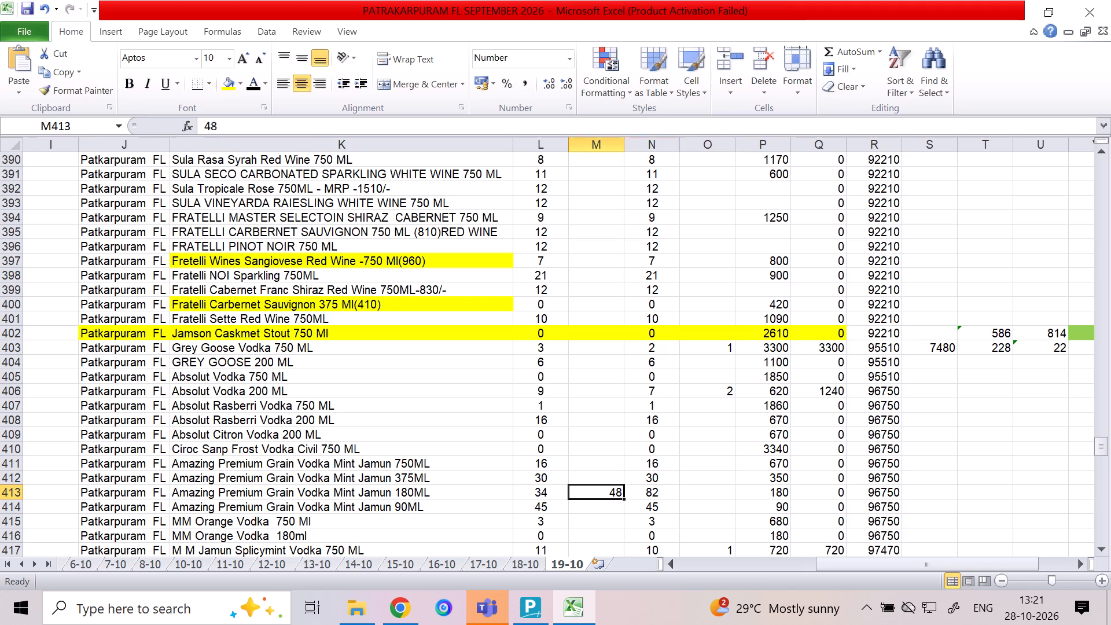
key("Down")
type("96")
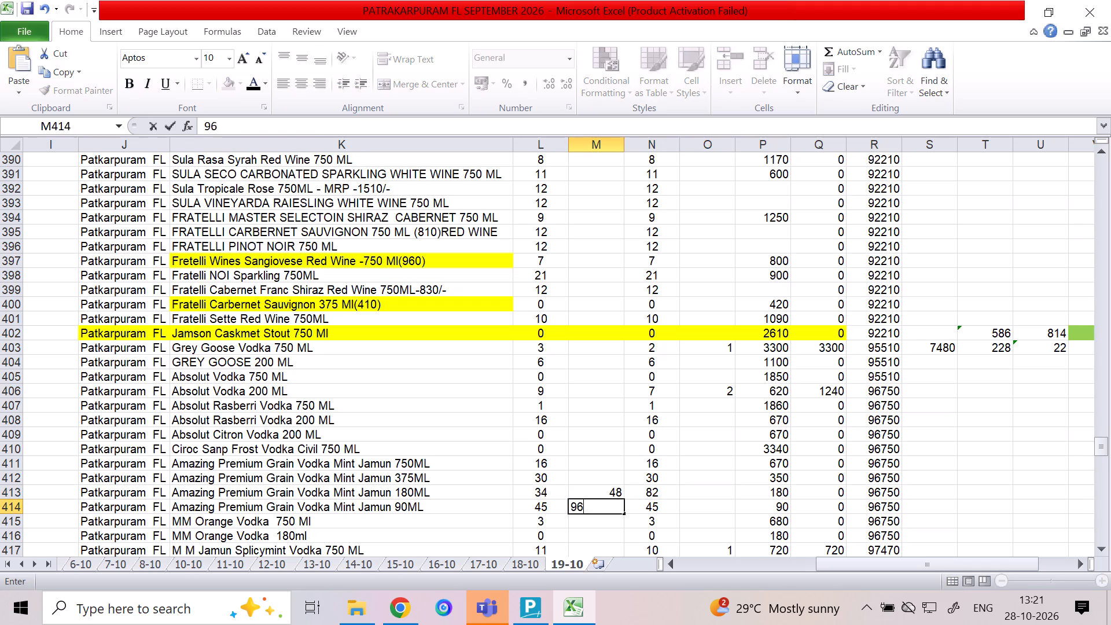
key("Right")
Enter sold quantities for Amazing Premium Grain Vodka Mint Jamun: 21 for the 180ML and 3 for the 90ML.
key("Up")
key("Right")
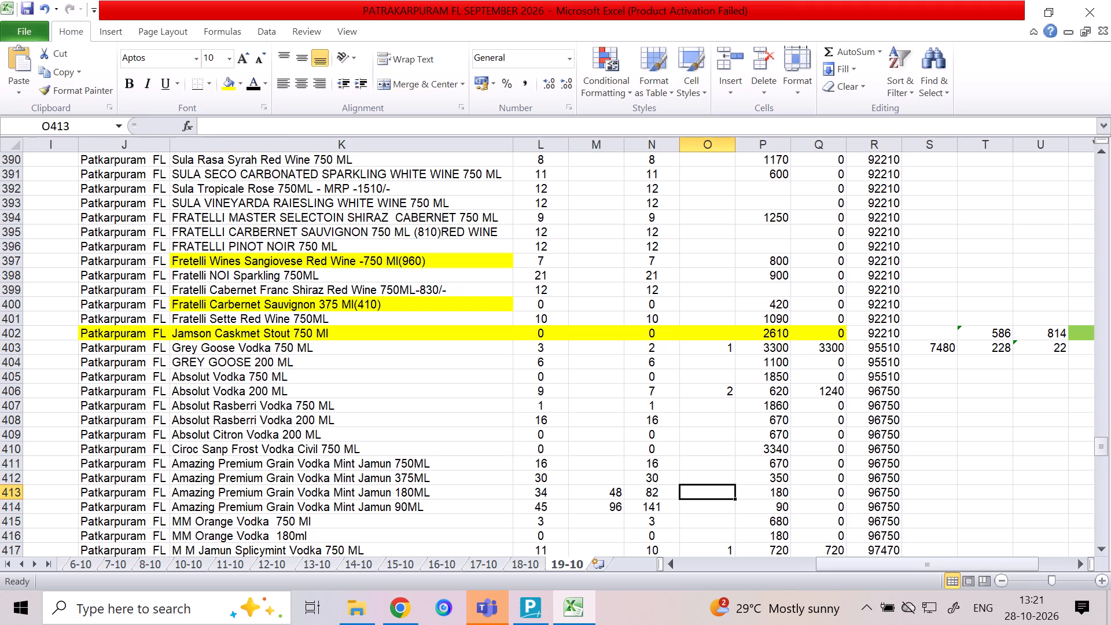
type("21")
key("Down")
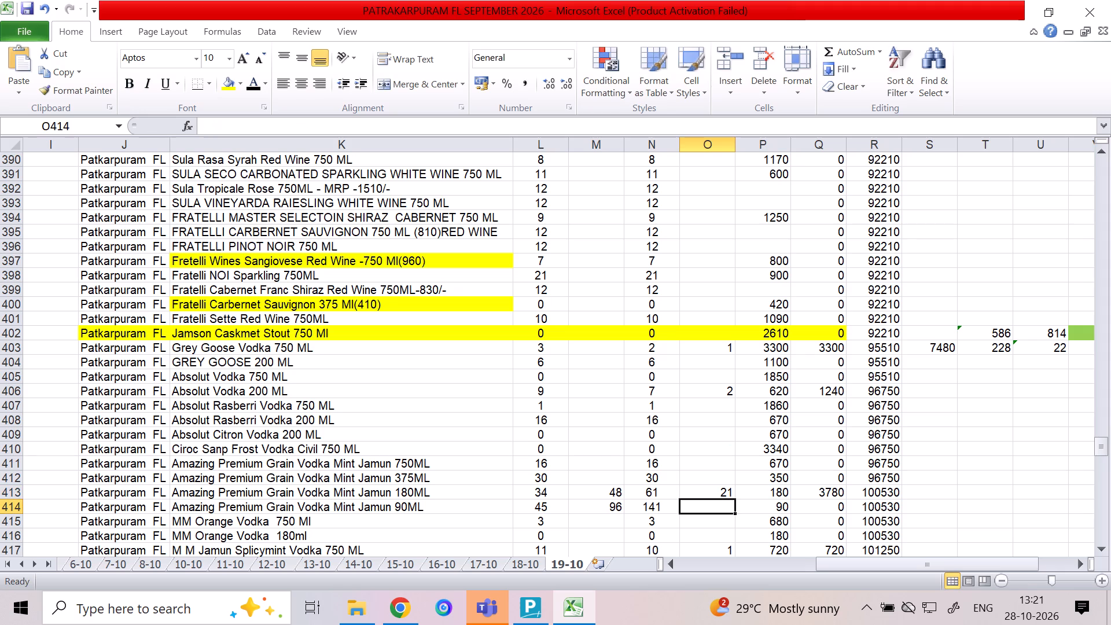
key("3")
key("Down")
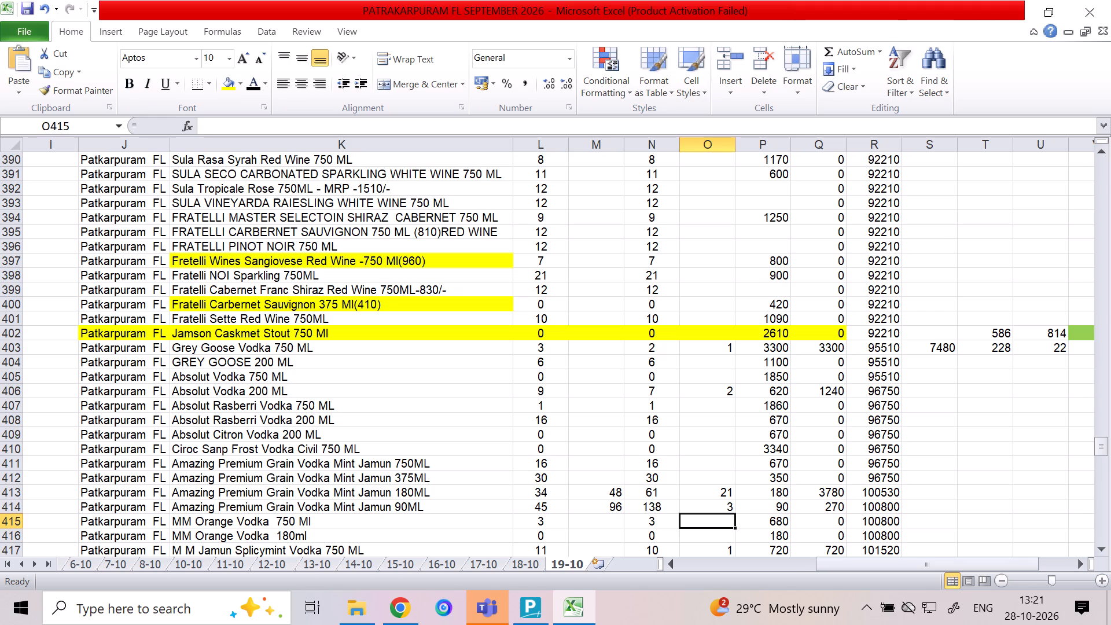
Enter a sold quantity of 1 for M M Verve Super Lemon 750ML.
key("Down")
key("Down")
key("Down")
key("Down")
key("Down")
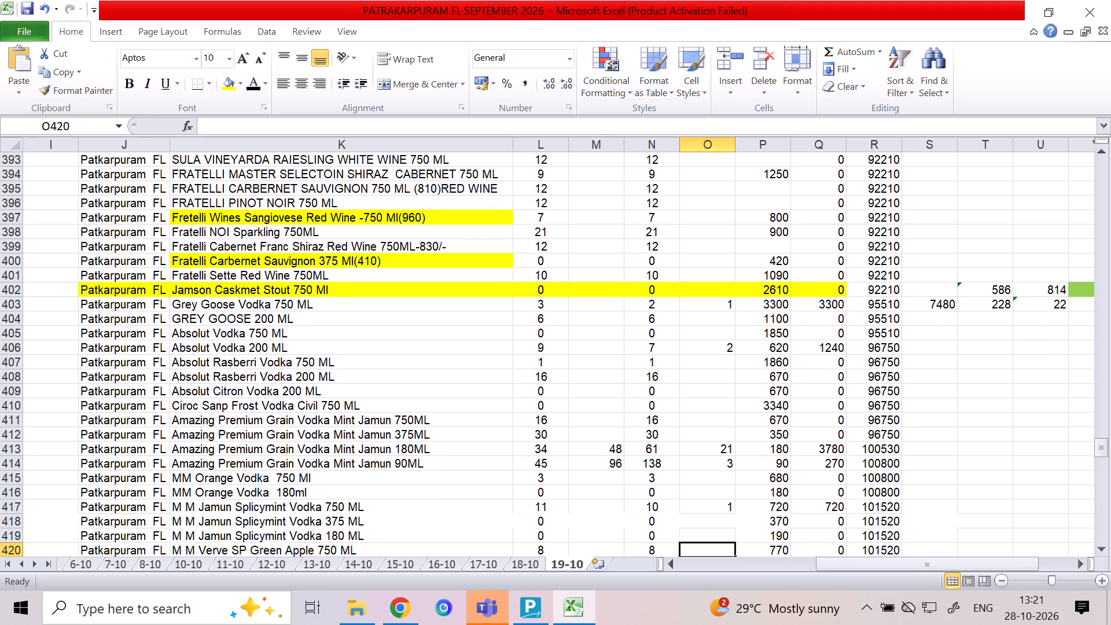
key("Up")
key("Up")
key("Up")
key("Down")
key("Down")
key("Down")
key("Down")
key("Up")
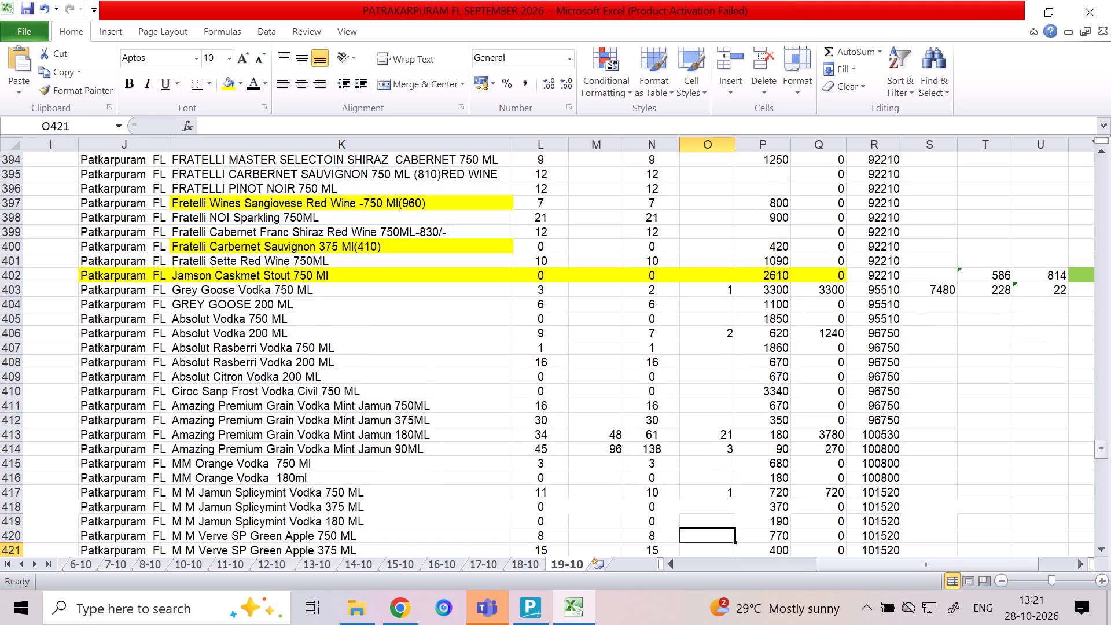
key("Down")
key("Down")
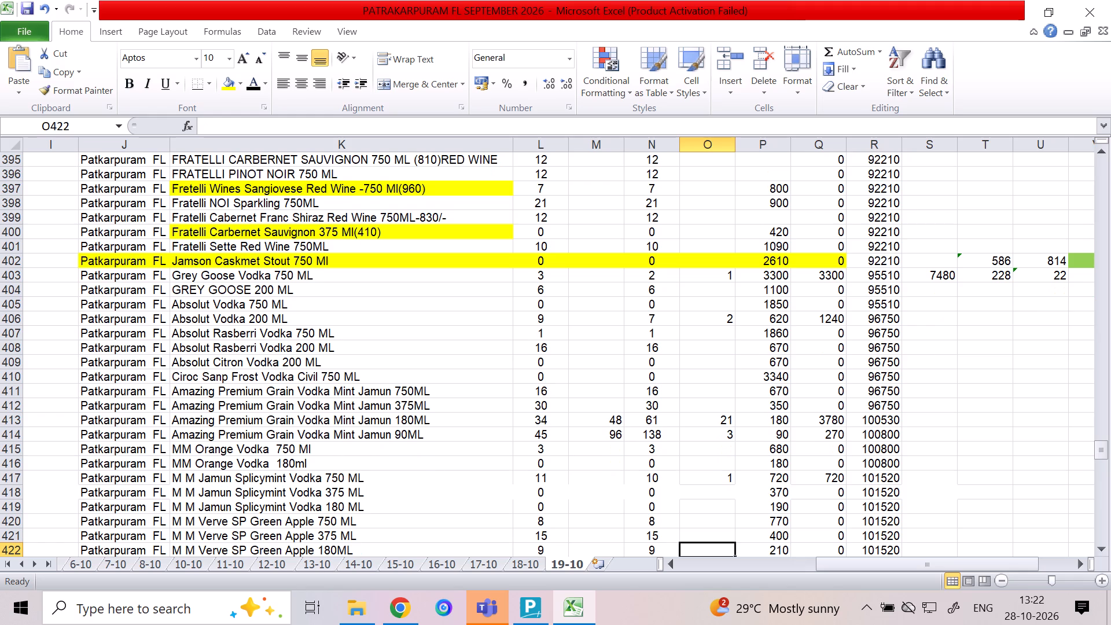
key("Down")
key("Down")
key("Up")
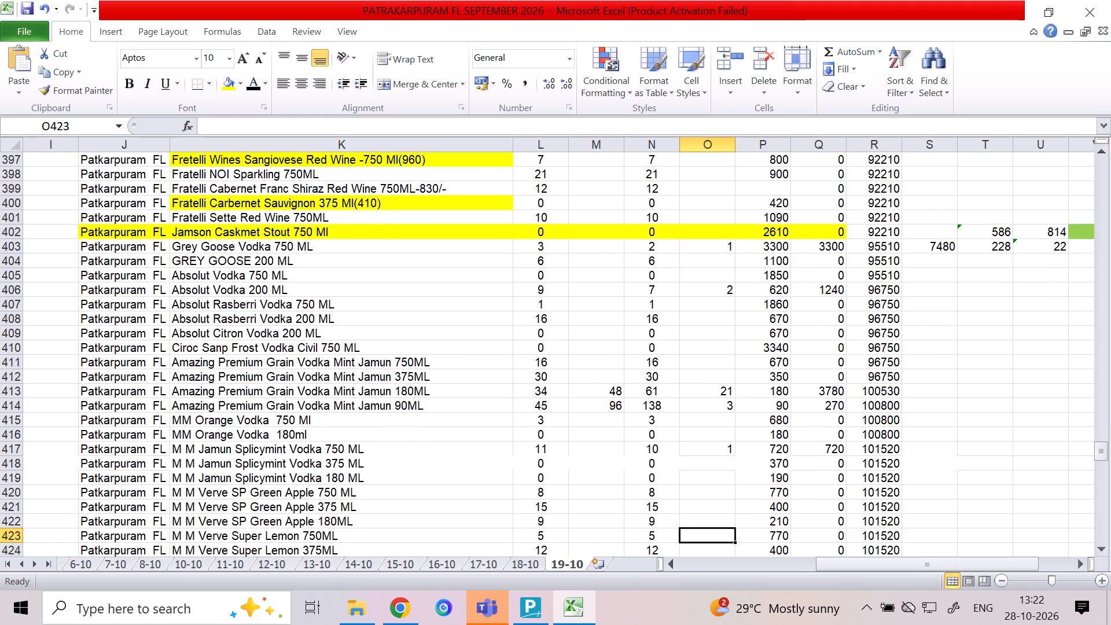
key("1")
key("Down")
Record a stock addition of 48 and a sold quantity of 2 for M M Verve Super Lemon 180ML.
key("Down")
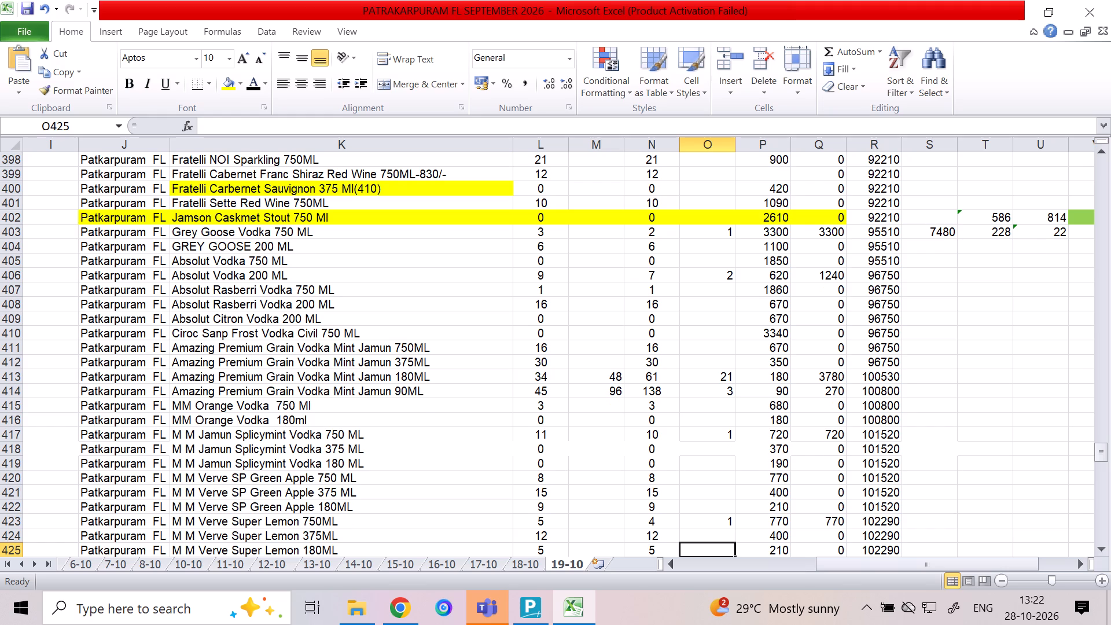
key("Left")
key("Left")
type("48")
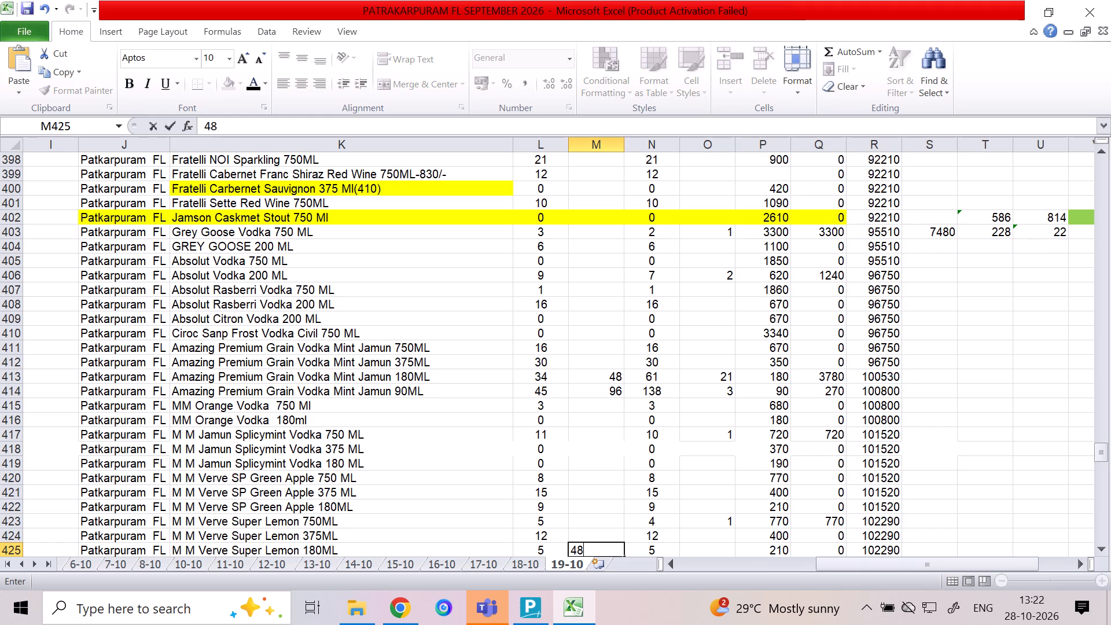
key("Right")
key("Right")
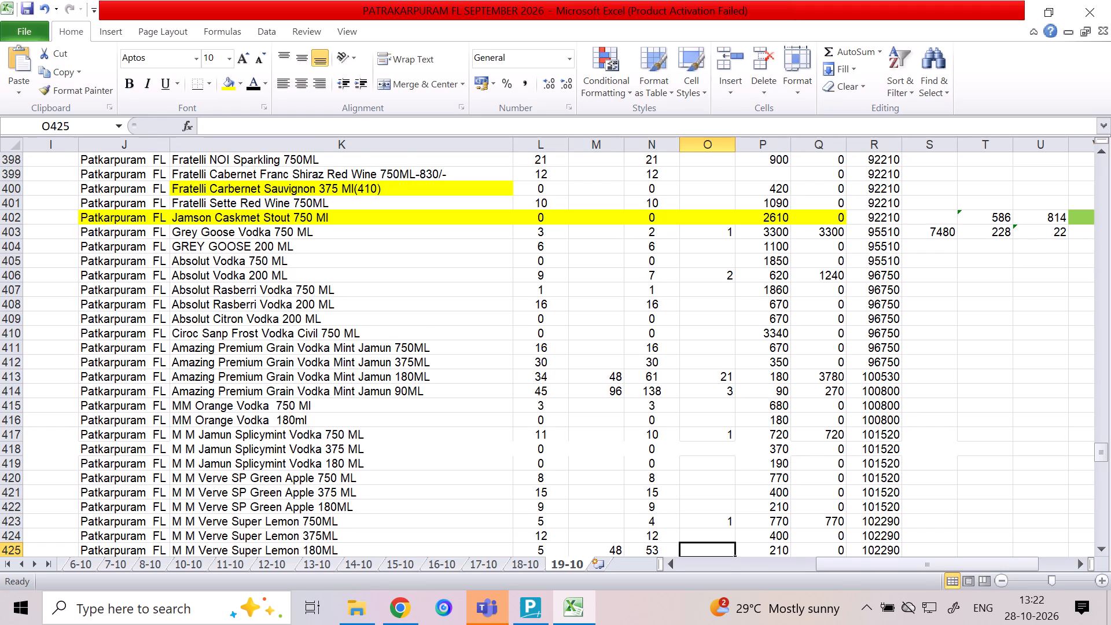
key("2")
key("Down")
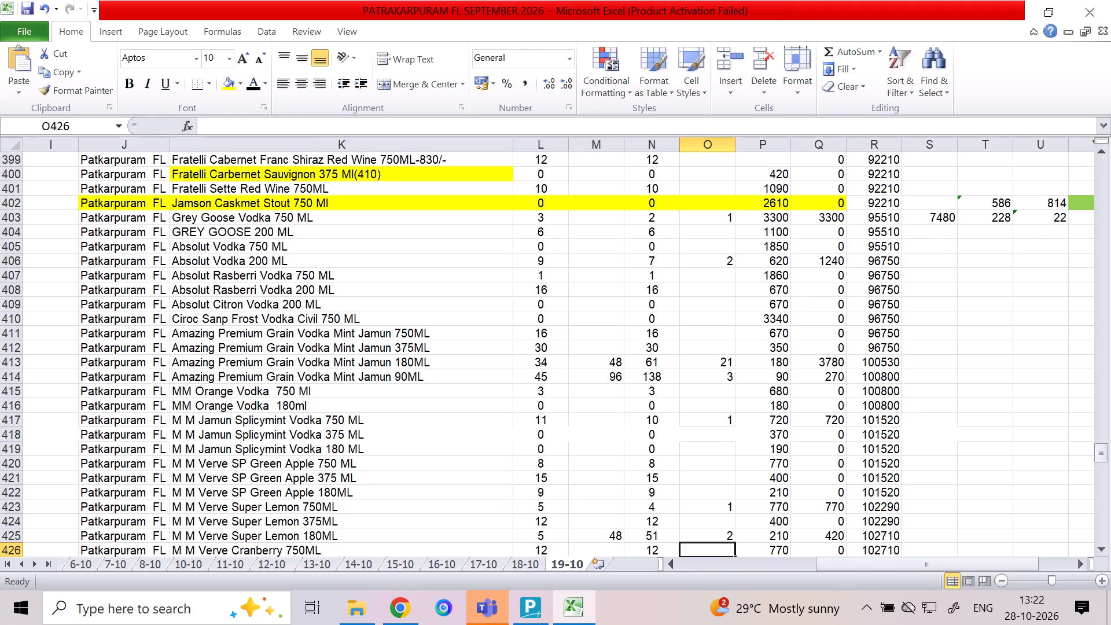
Enter sold quantities of 2 for M M Verve Cranberry 180ML and 1 for M M Verve SP Vodka 180ML.
key("Down")
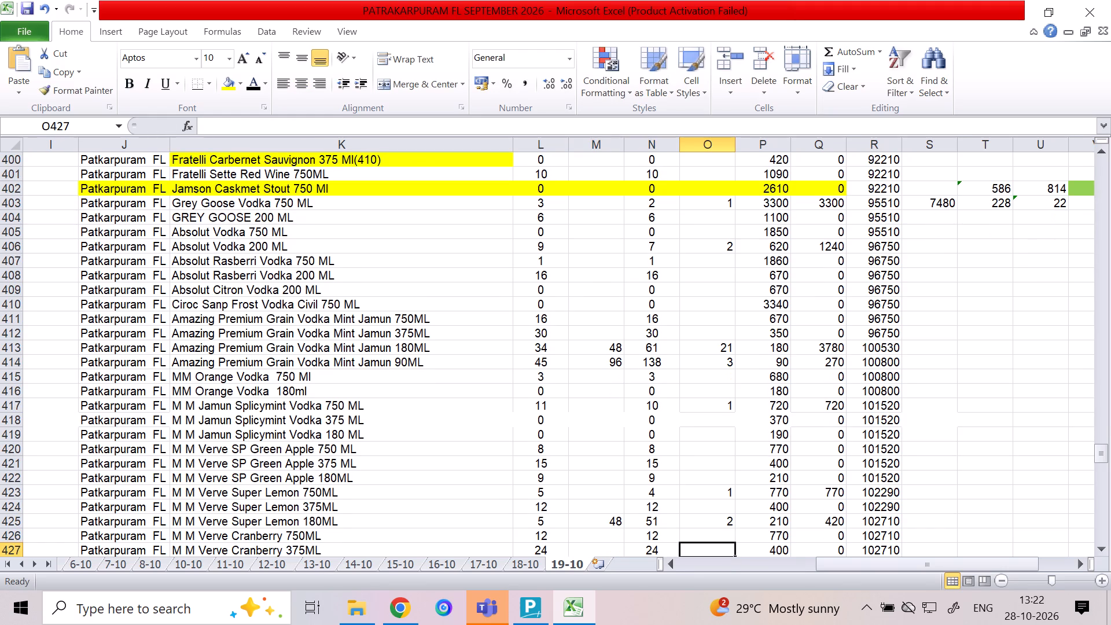
key("Down")
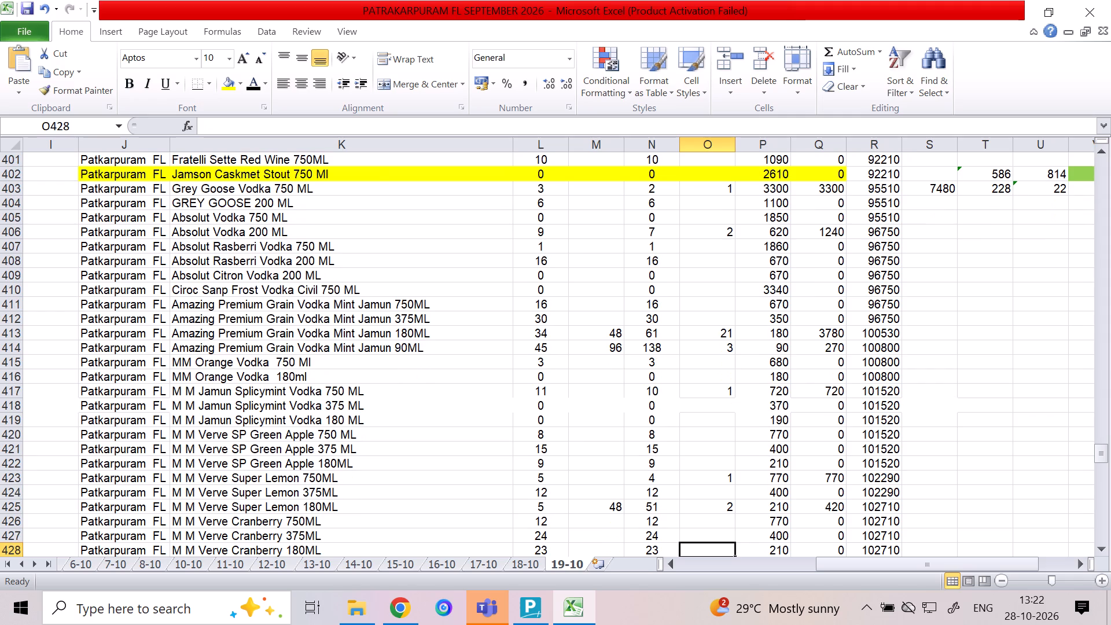
key("2")
key("Down")
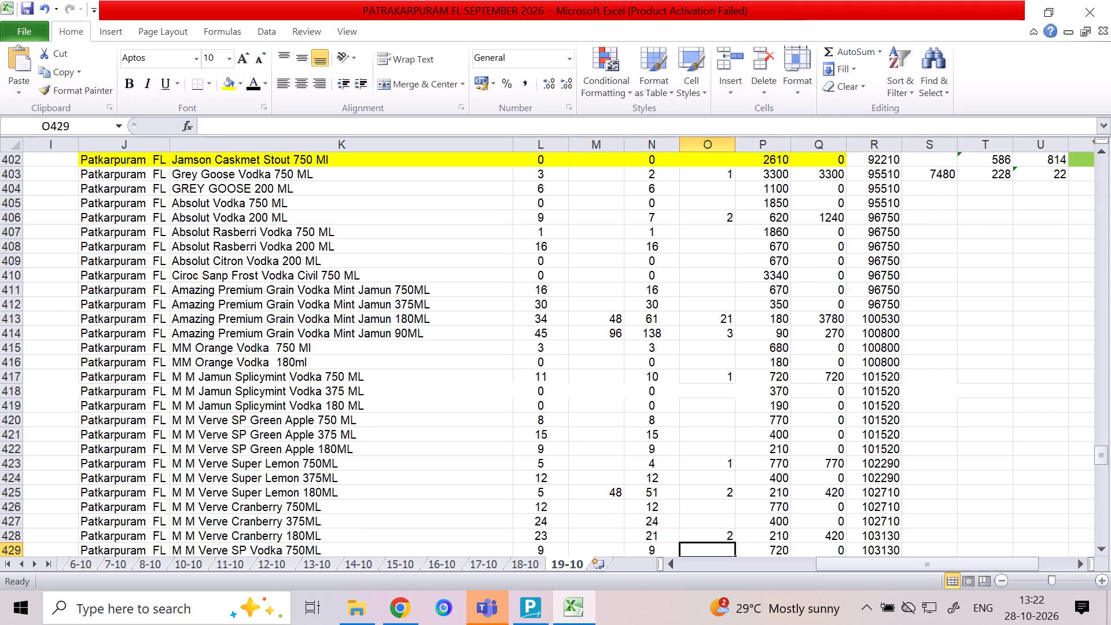
key("Down")
key("Down")
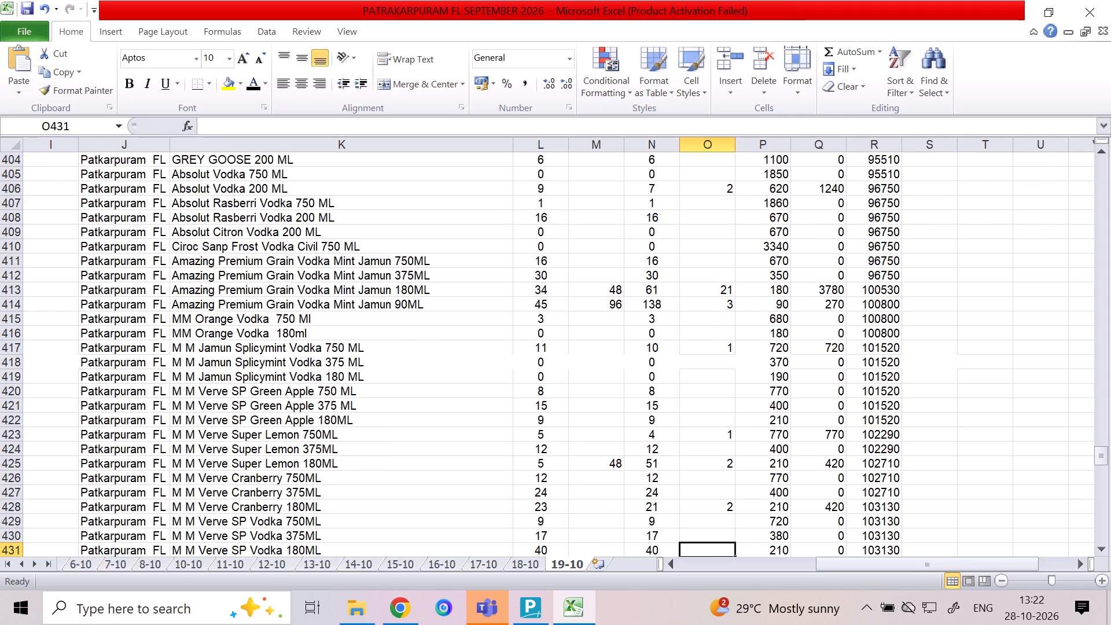
key("1")
key("Down")
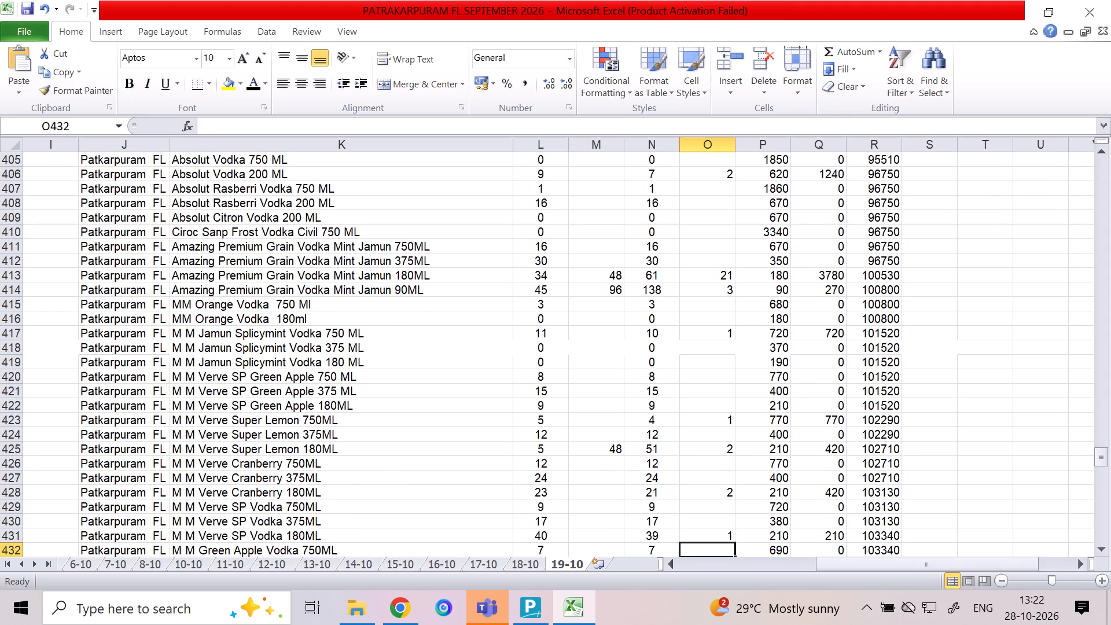
Enter sold quantities for M M Vodka Pre: 2 for the 375ML and 3 for the 180ML.
key("Down")
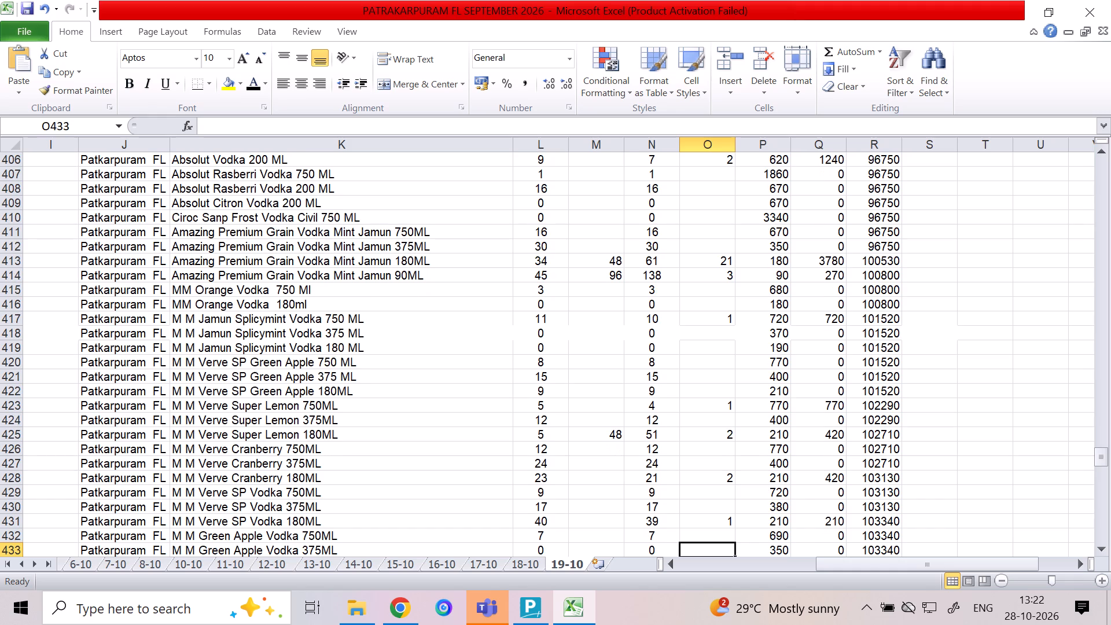
key("Down")
key("Down")
key("Up")
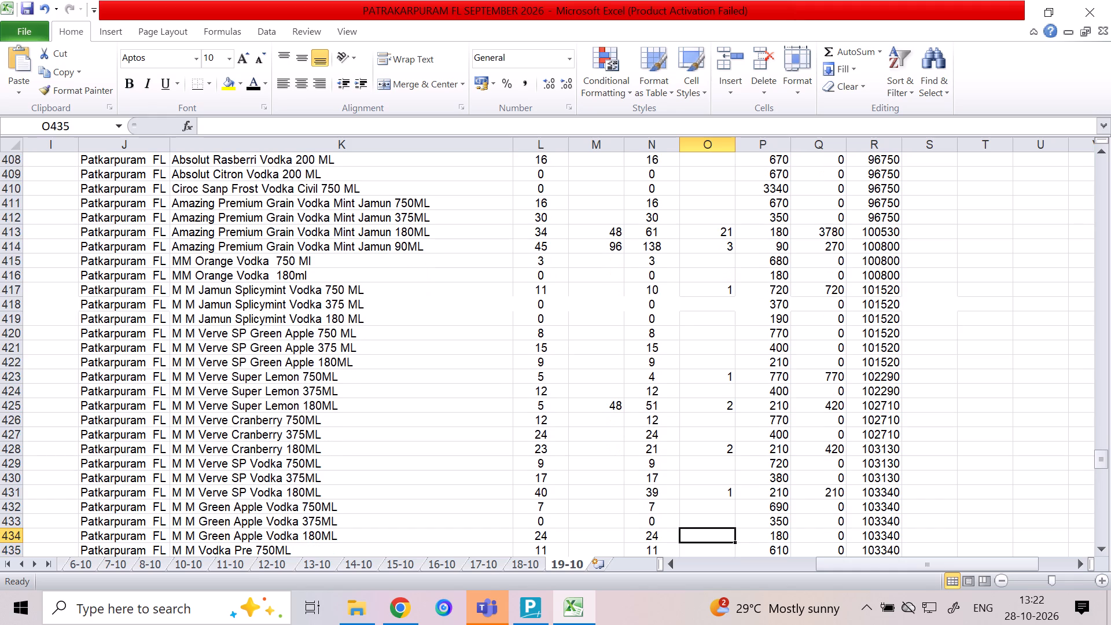
key("Down")
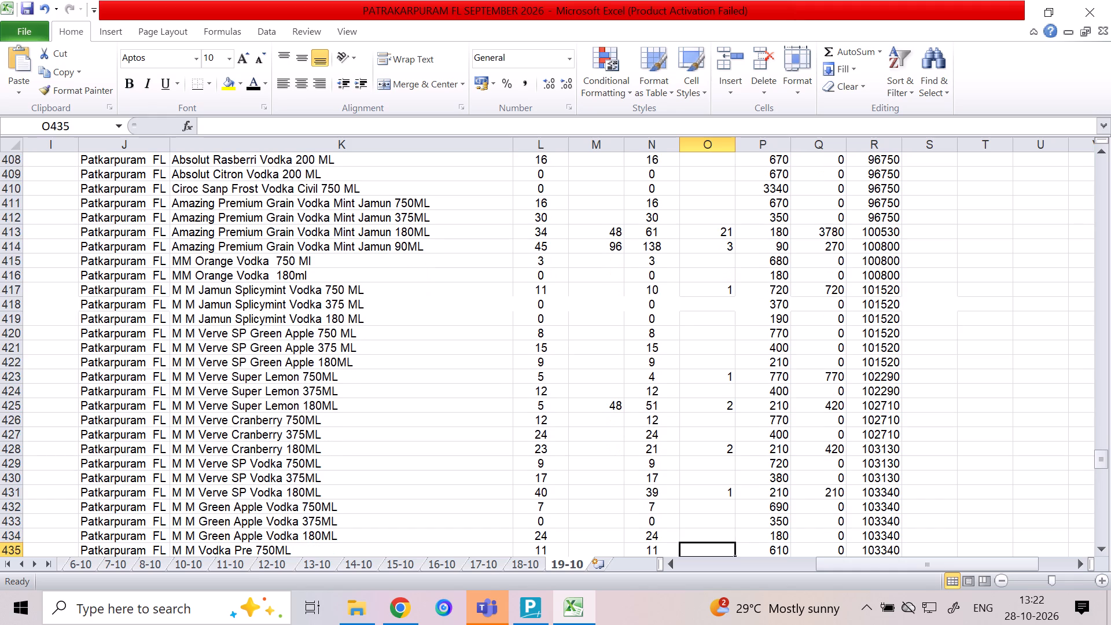
key("Down")
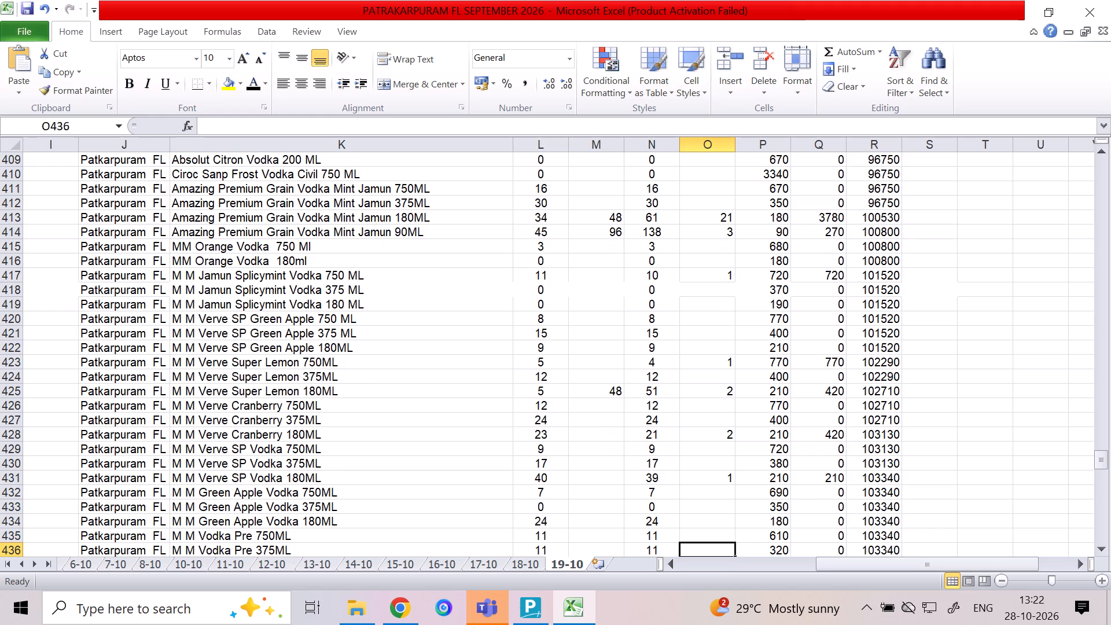
key("2")
key("Down")
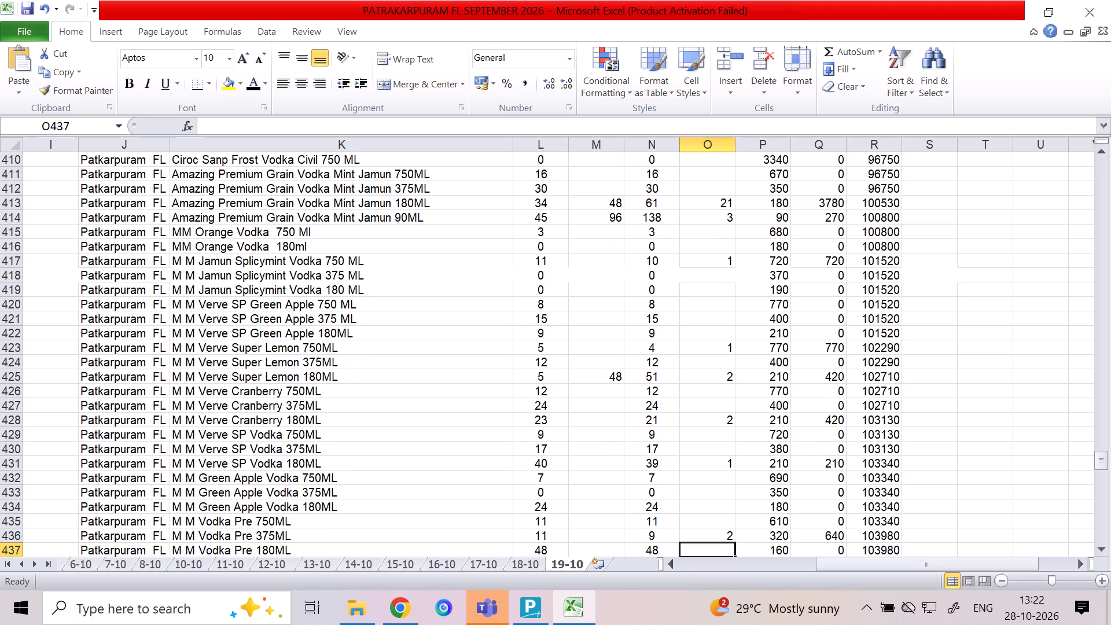
key("3")
key("Right")
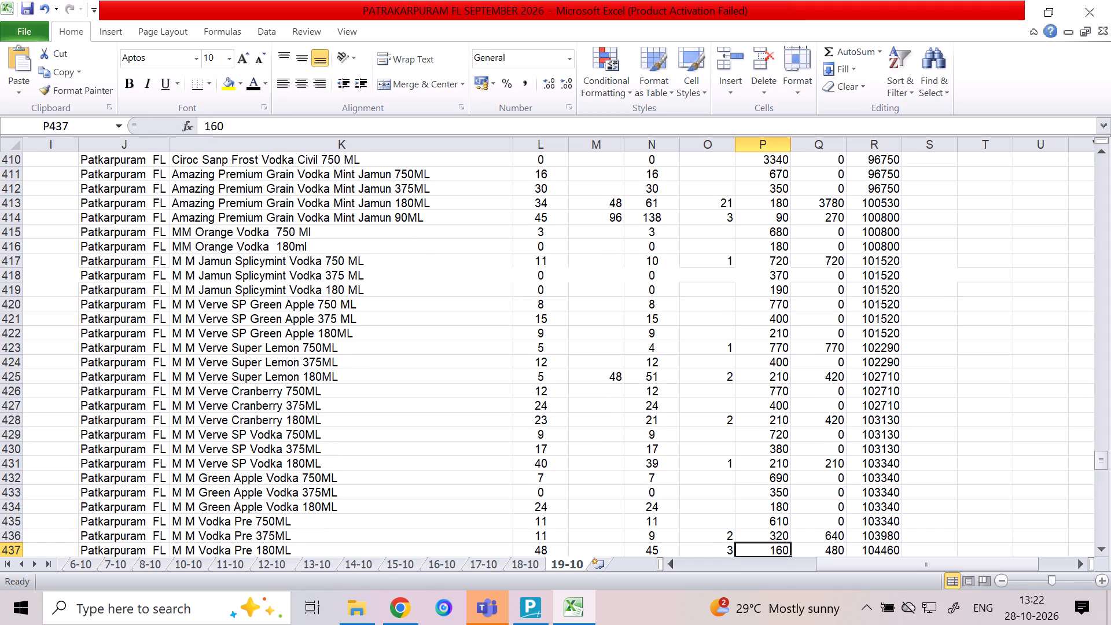
key("Left")
Enter a stock addition of 24 for M M Green Apple Vodka 375ML.
key("Down")
key("Down")
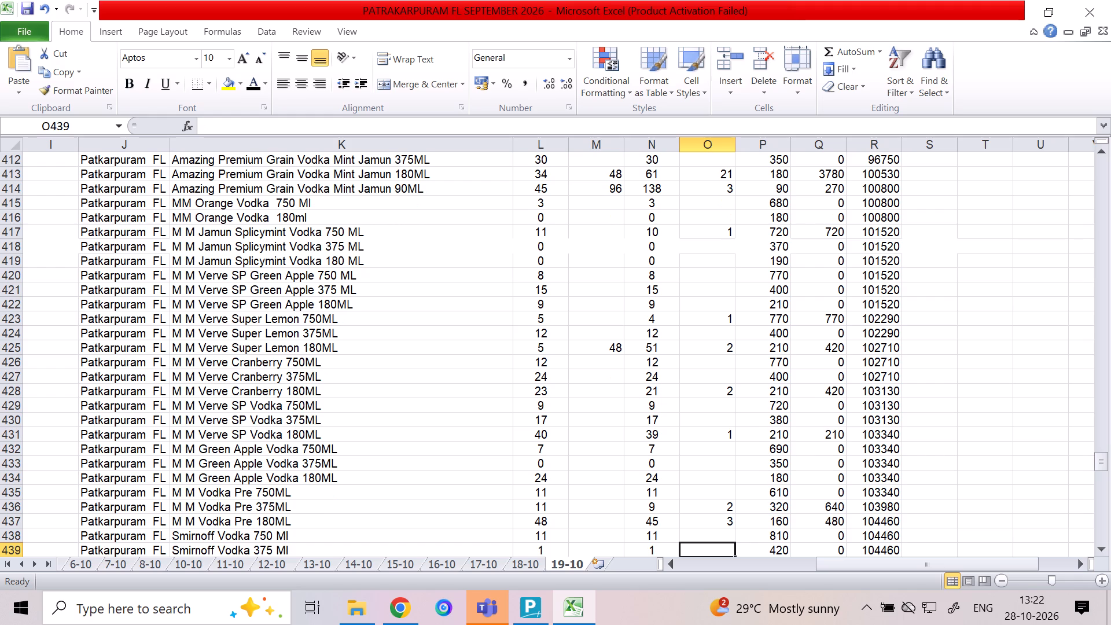
key("Up")
key("Up")
key("Up")
key("Up")
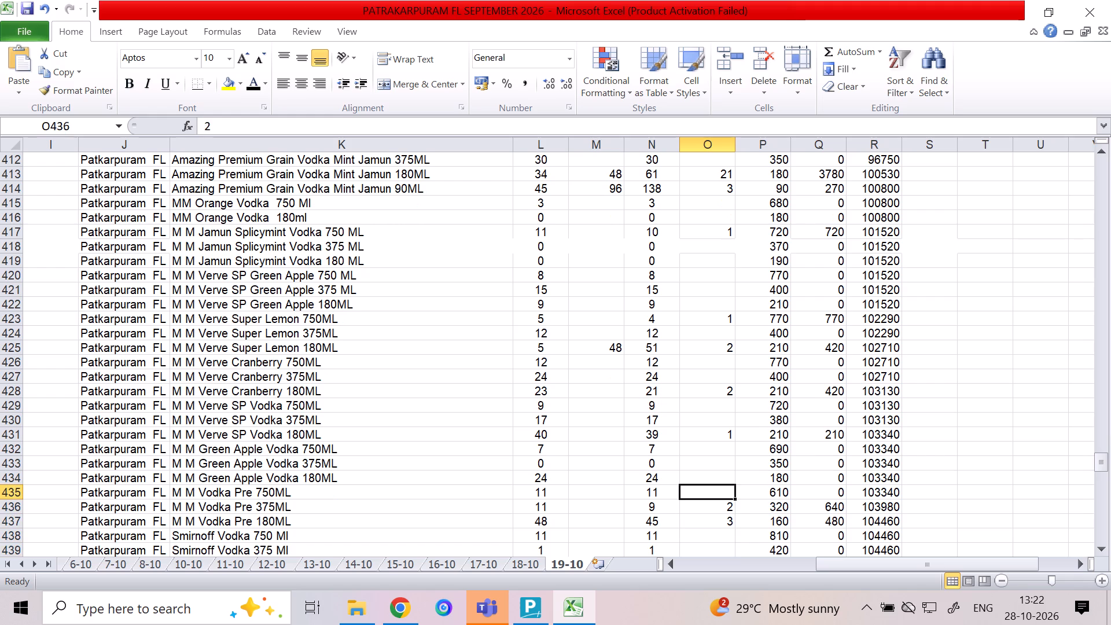
key("Up")
key("Up")
key("Left")
key("Left")
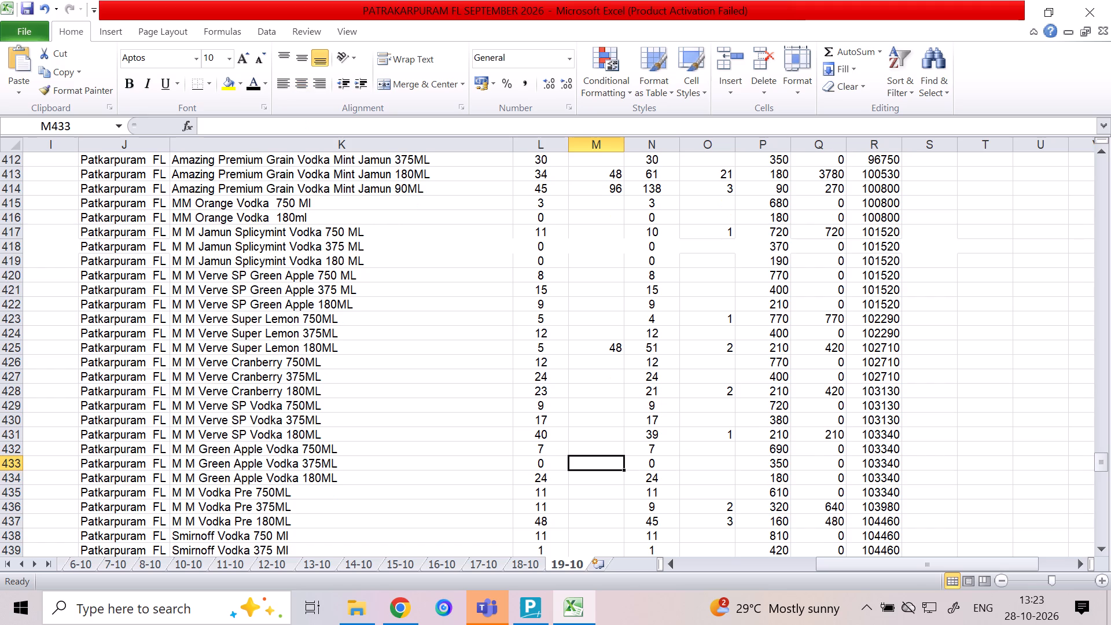
type("24")
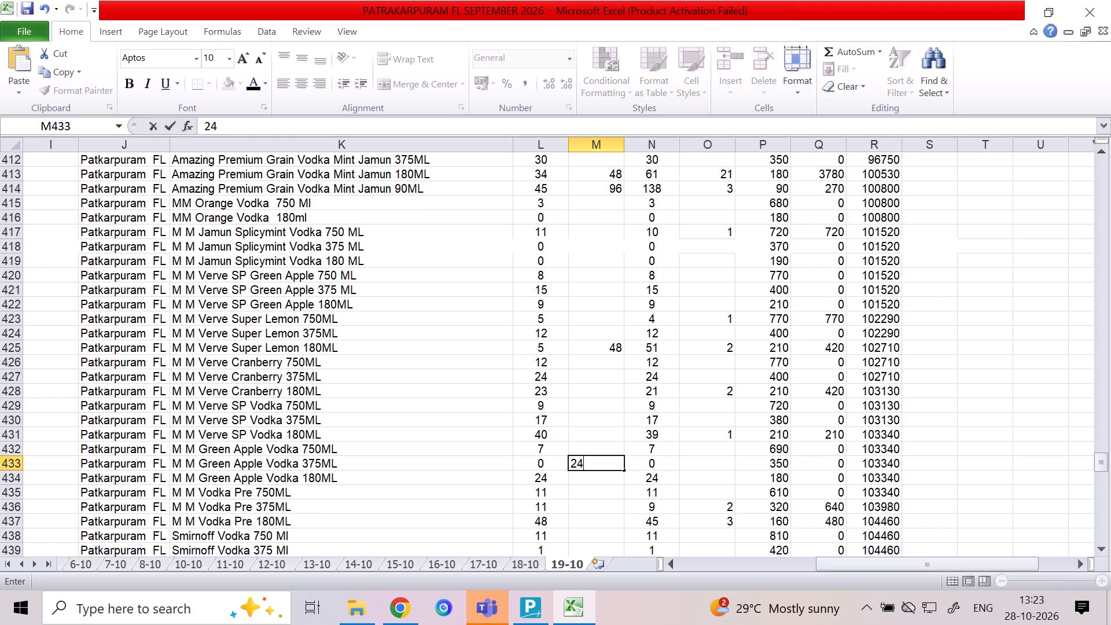
key("Right")
key("Right")
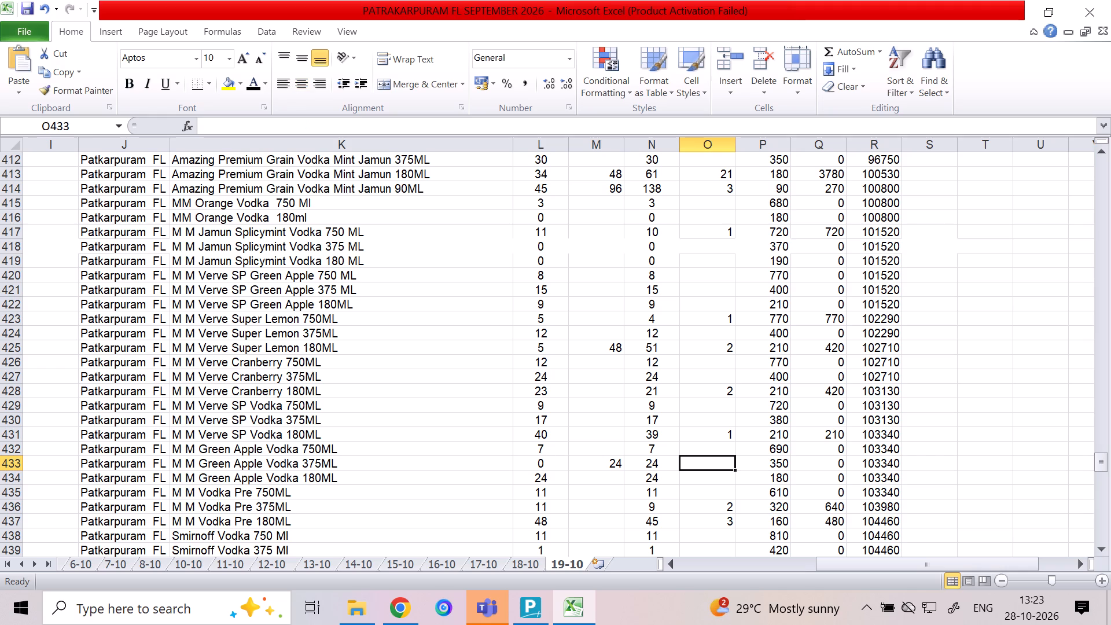
Enter a sold quantity of 3 for M M Green Apple Vodka 180ML.
key("Down")
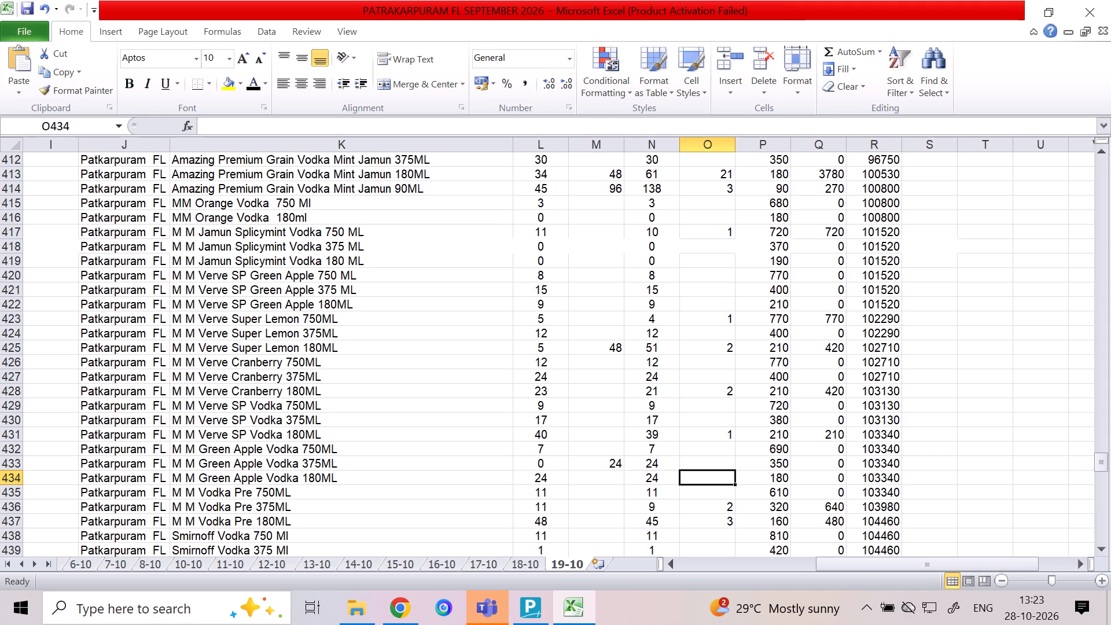
key("3")
key("Down")
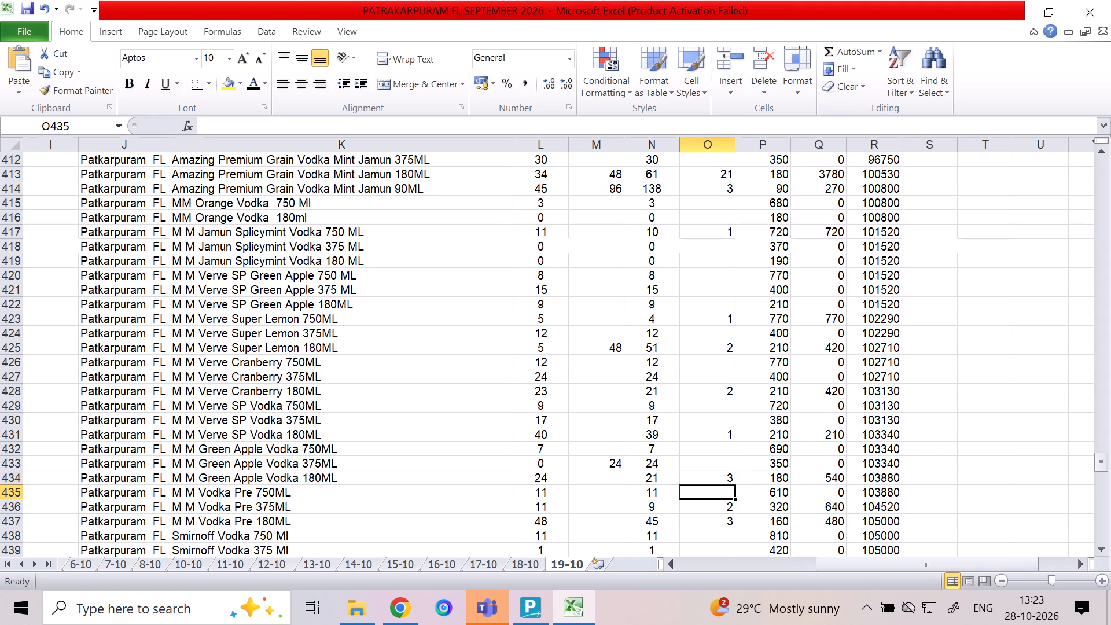
Enter a stock addition of 24 for Smirnoff Vodka 375 Ml.
key("Down")
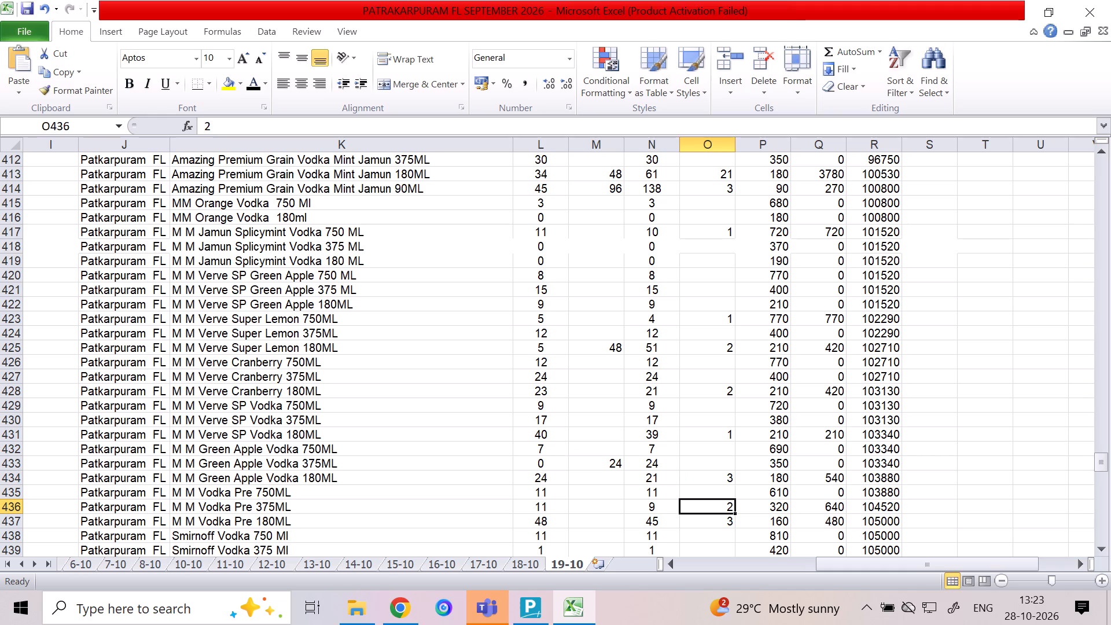
key("Down")
key("Down")
key("Down")
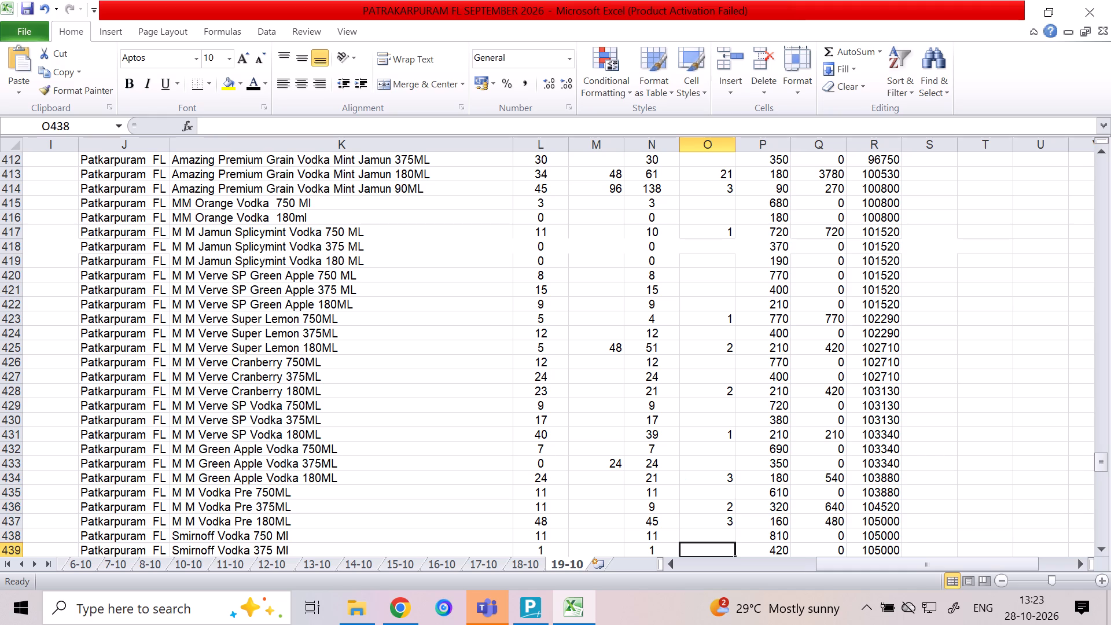
key("Up")
key("Down")
key("Left")
key("Left")
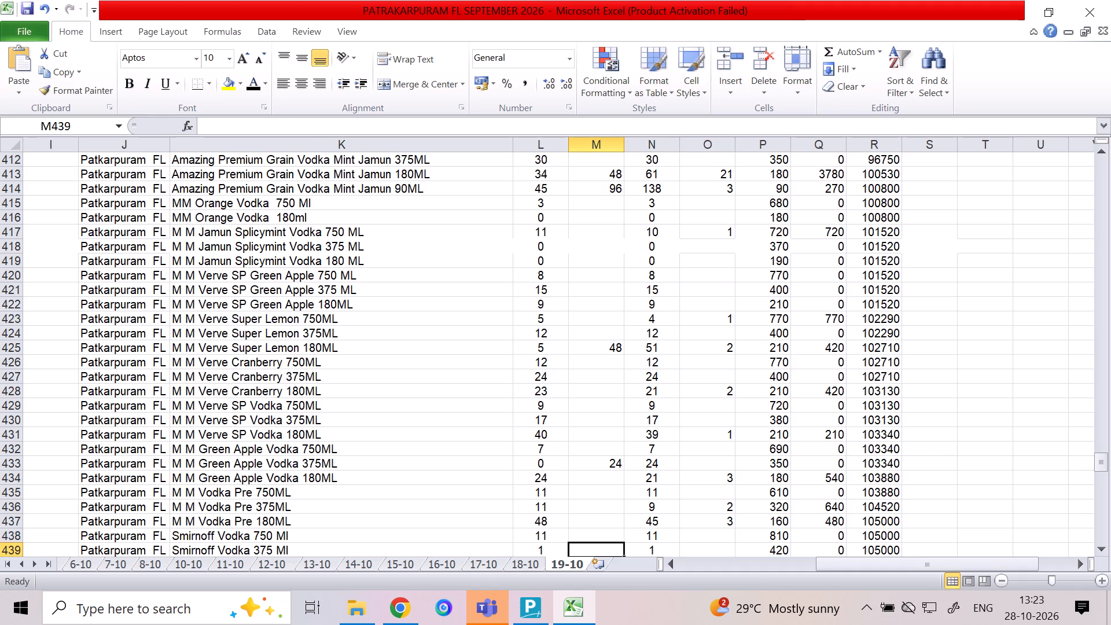
type("24")
key("Right")
Enter a sold quantity of 1 for Smirnoff Vodka 180ML.
key("Right")
key("Down")
key("Down")
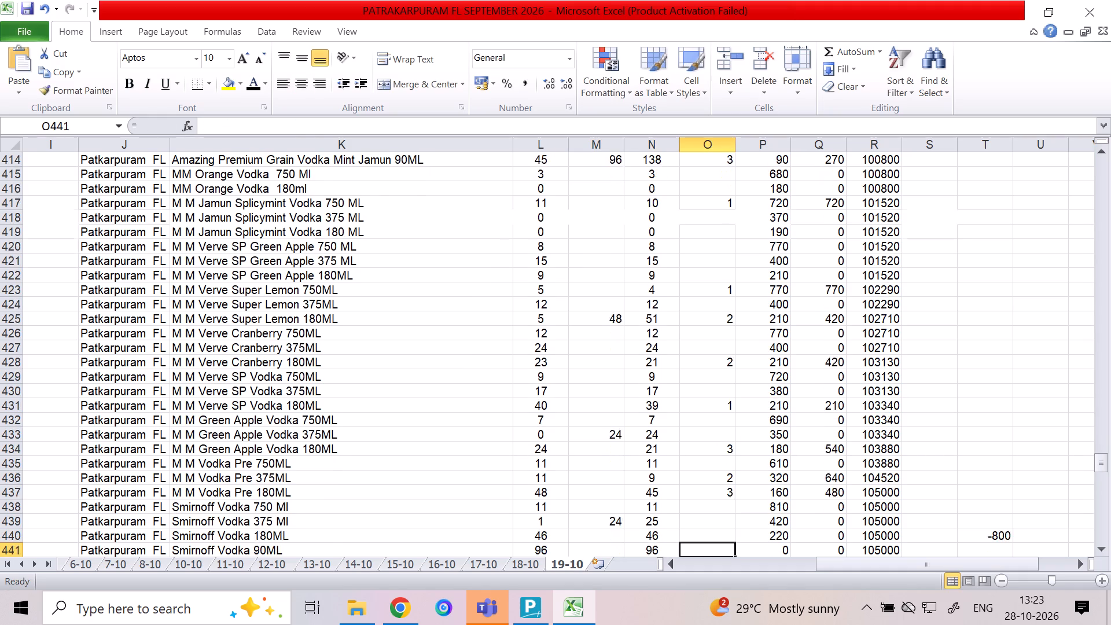
key("Down")
key("Up")
key("Up")
key("Up")
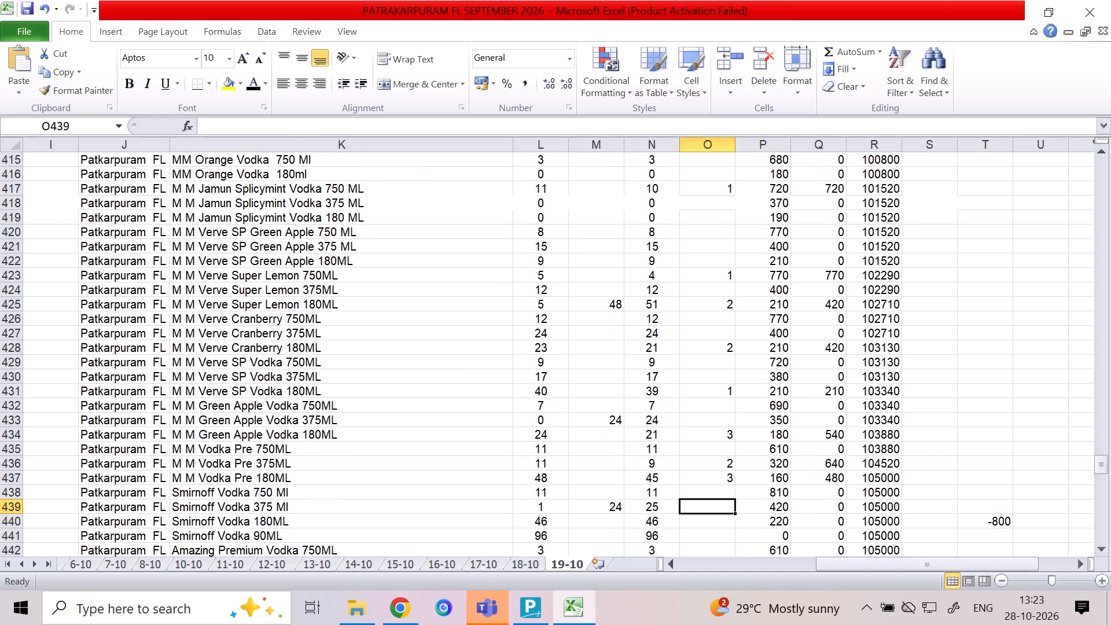
key("Down")
key("1")
key("Down")
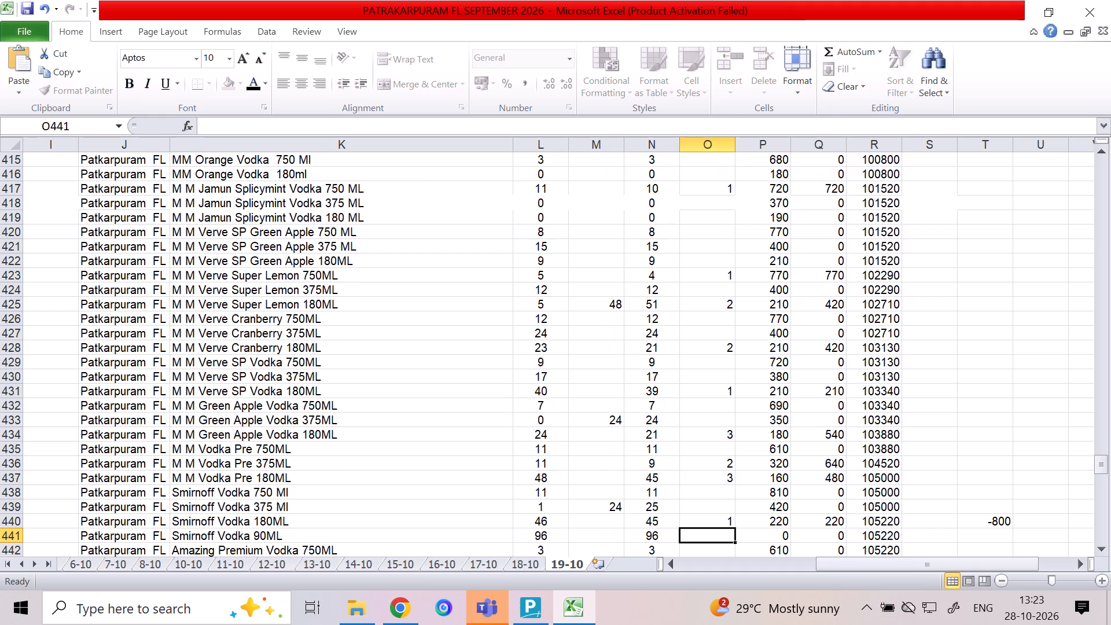
Record a stock addition of 48 and a sold quantity of 8 for Amazing Premium Vodka 180ML.
key("Down")
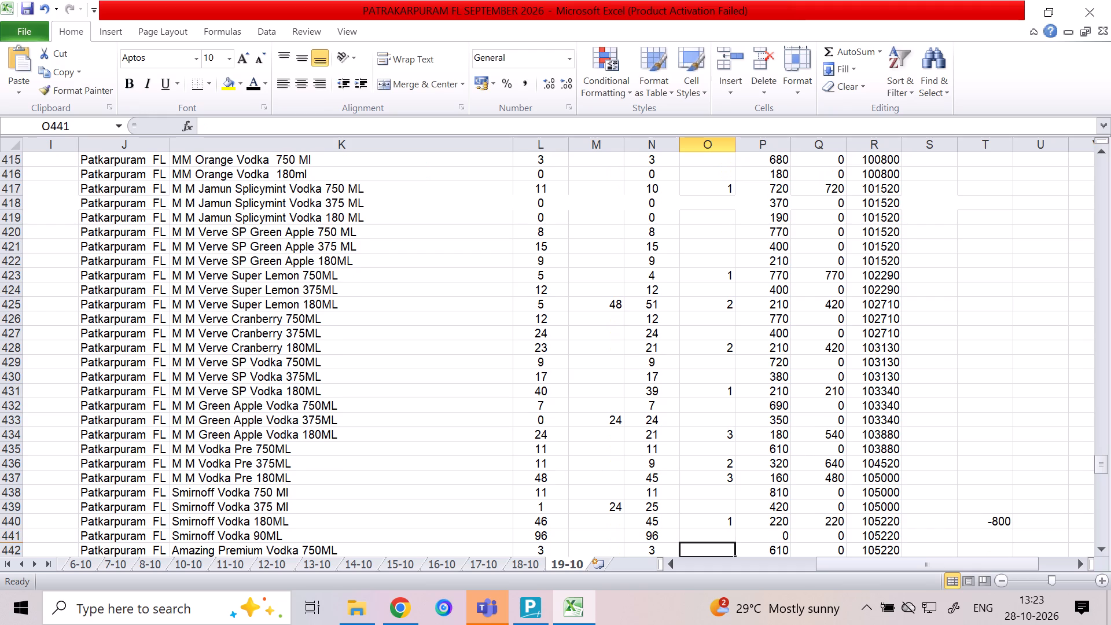
key("Down")
key("Down")
key("Up")
key("Down")
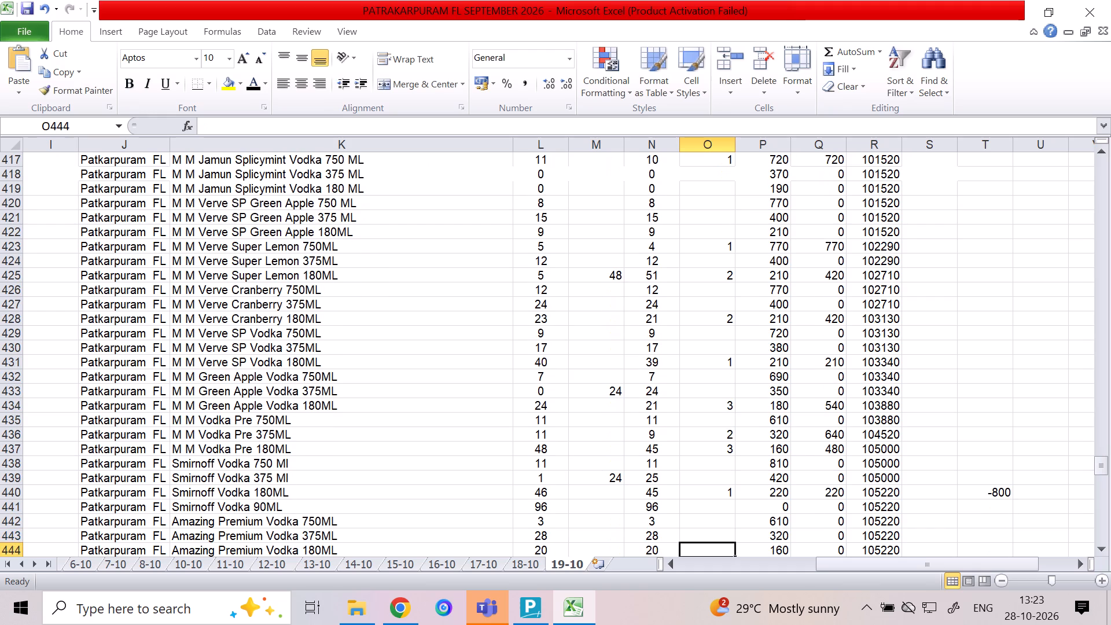
key("Down")
key("Up")
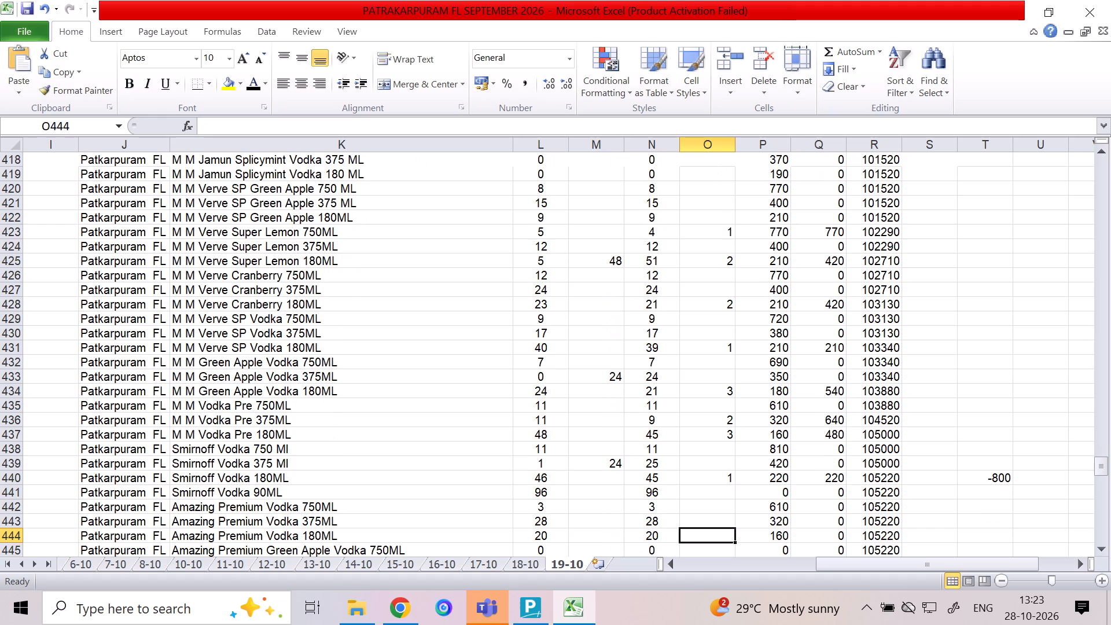
key("Up")
key("Down")
key("Left")
key("Left")
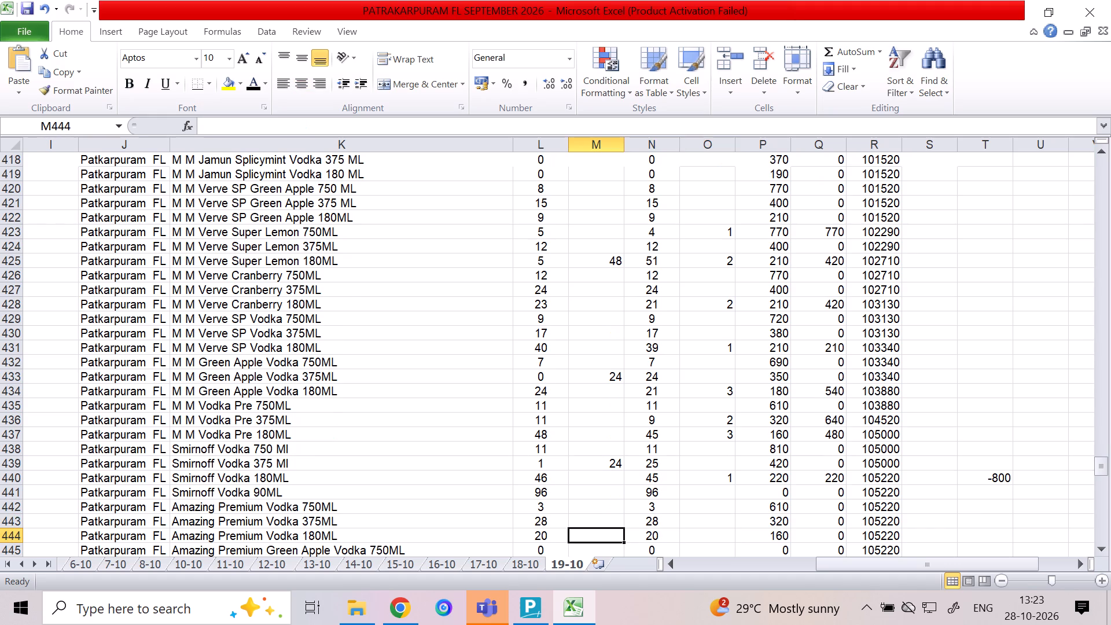
type("48")
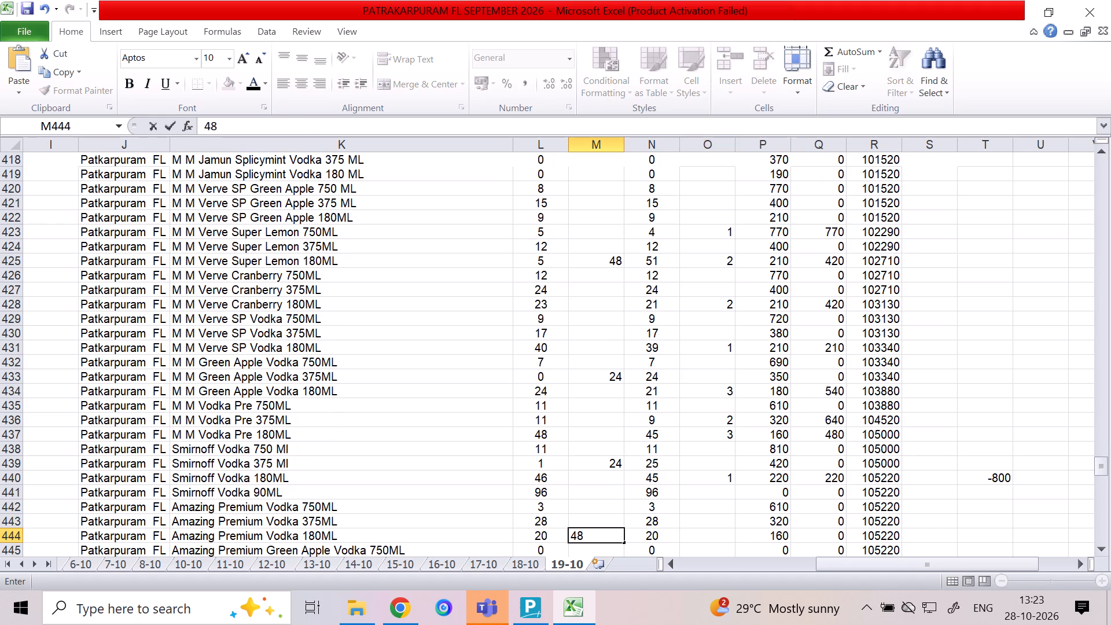
key("Right")
key("Right")
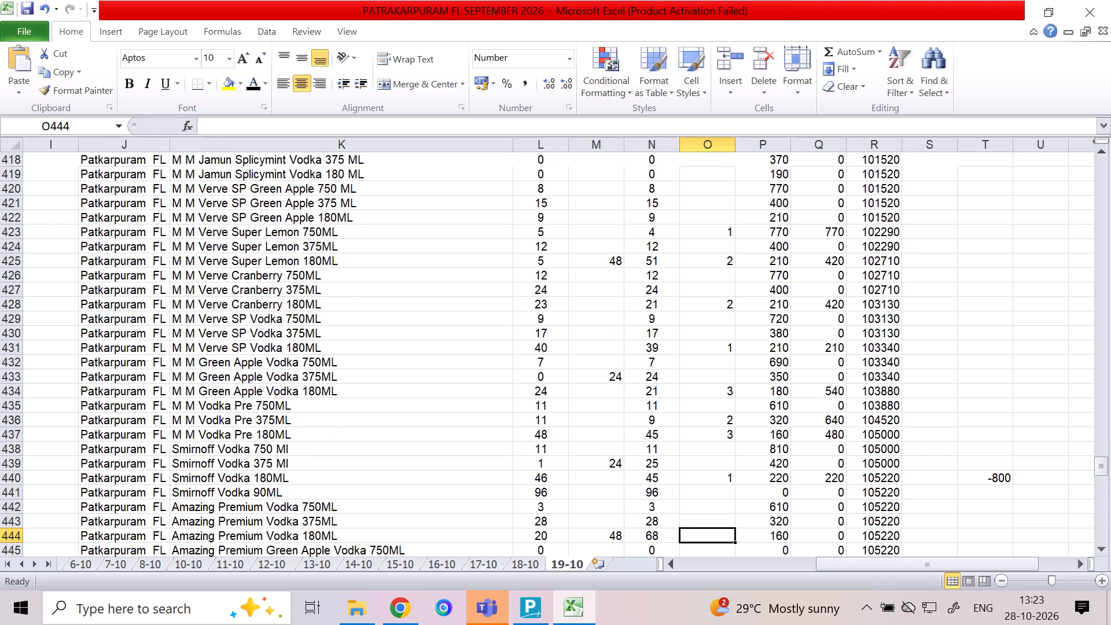
key("8")
key("Down")
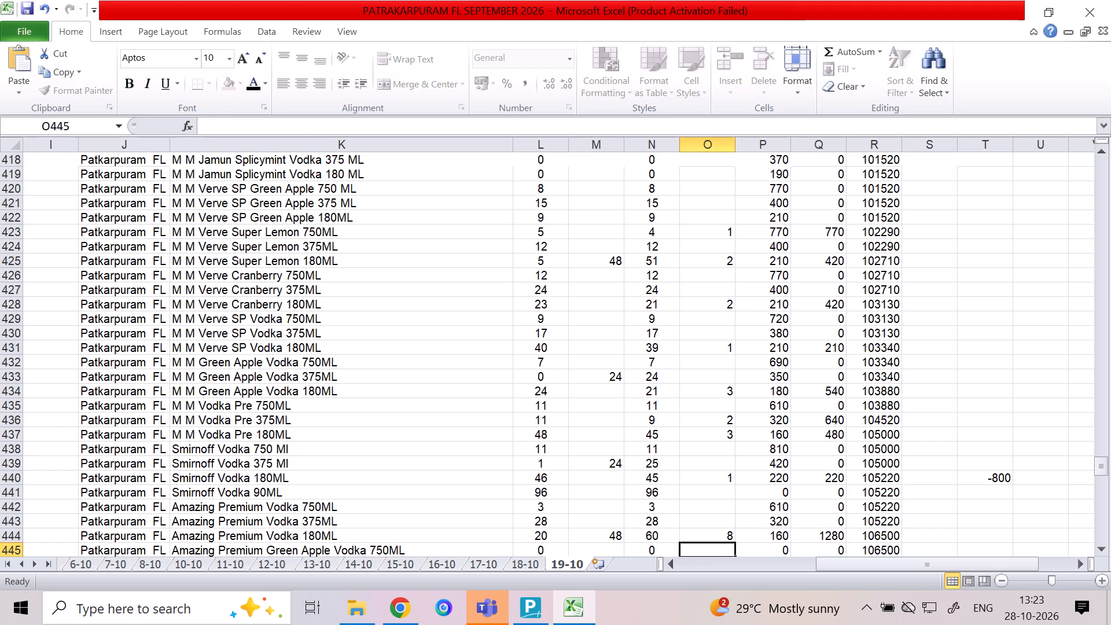
Enter a stock addition of 48 for Snoski Classic Crafted Vodka 180 Ml.
key("Down")
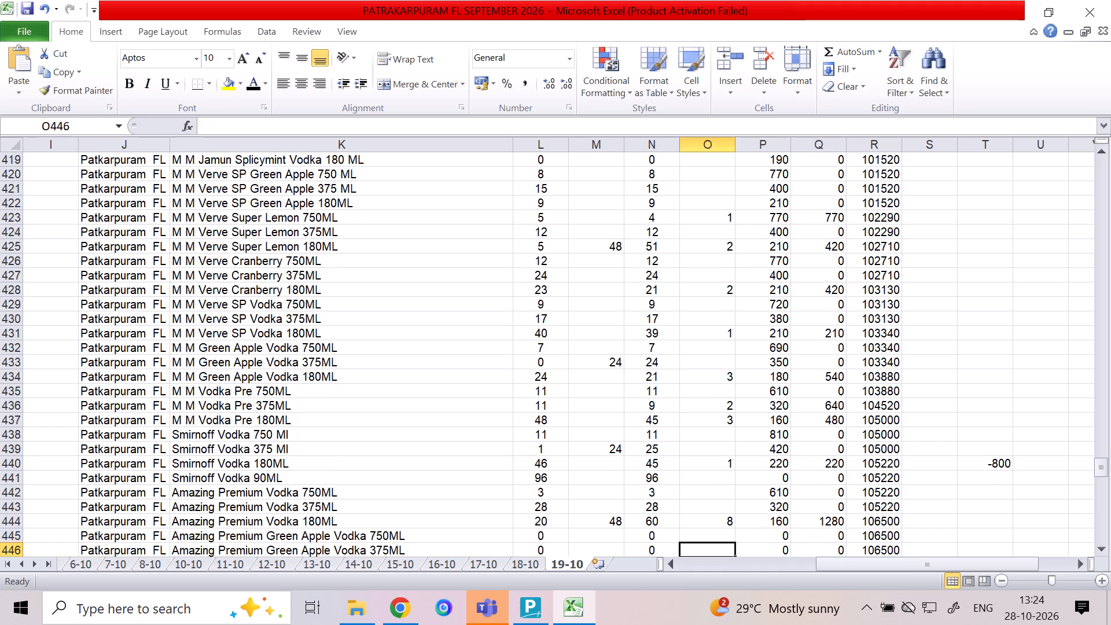
key("Down")
key("Down")
key("Down")
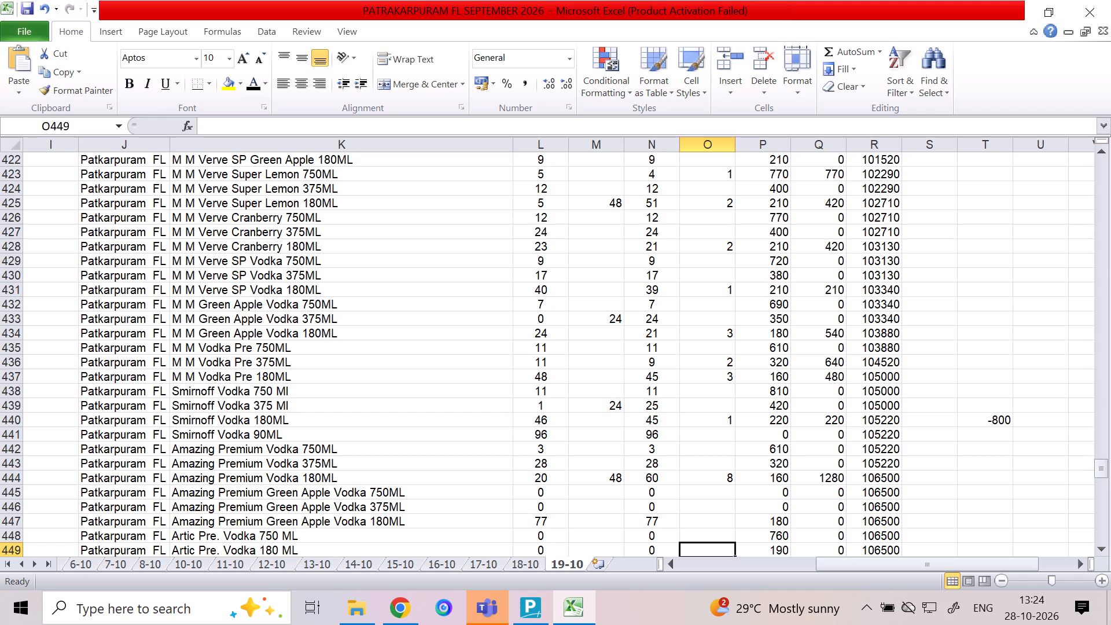
key("Down")
key("Down")
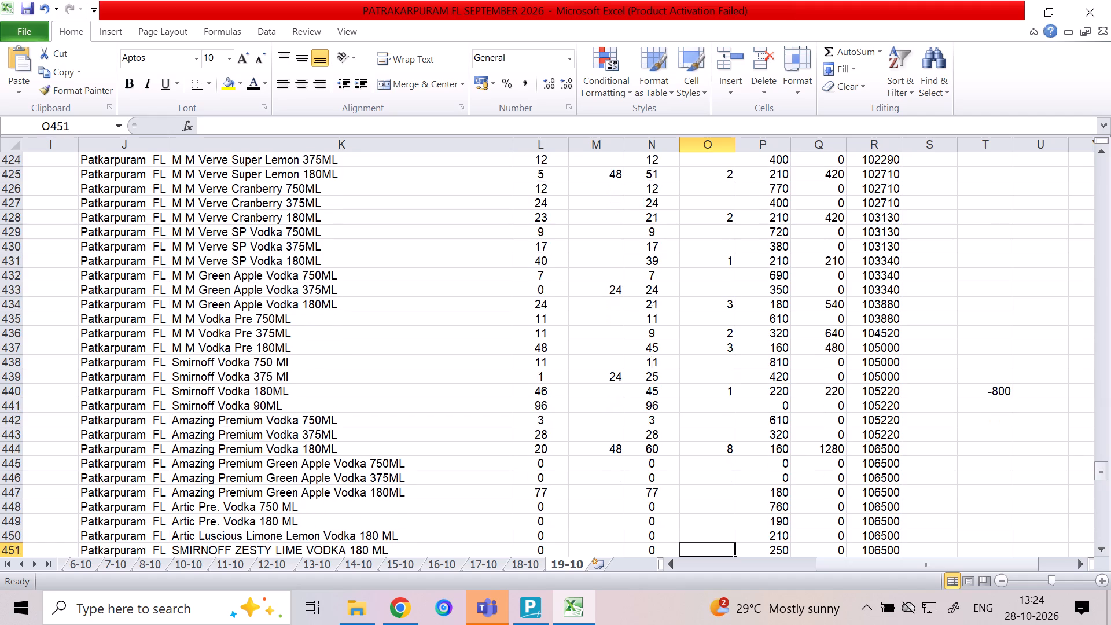
key("Down")
key("Down")
key("Down")
key("Down")
key("Down")
key("Down")
key("Down")
key("Down")
key("Down")
key("Down")
key("Down")
key("Down")
key("Down")
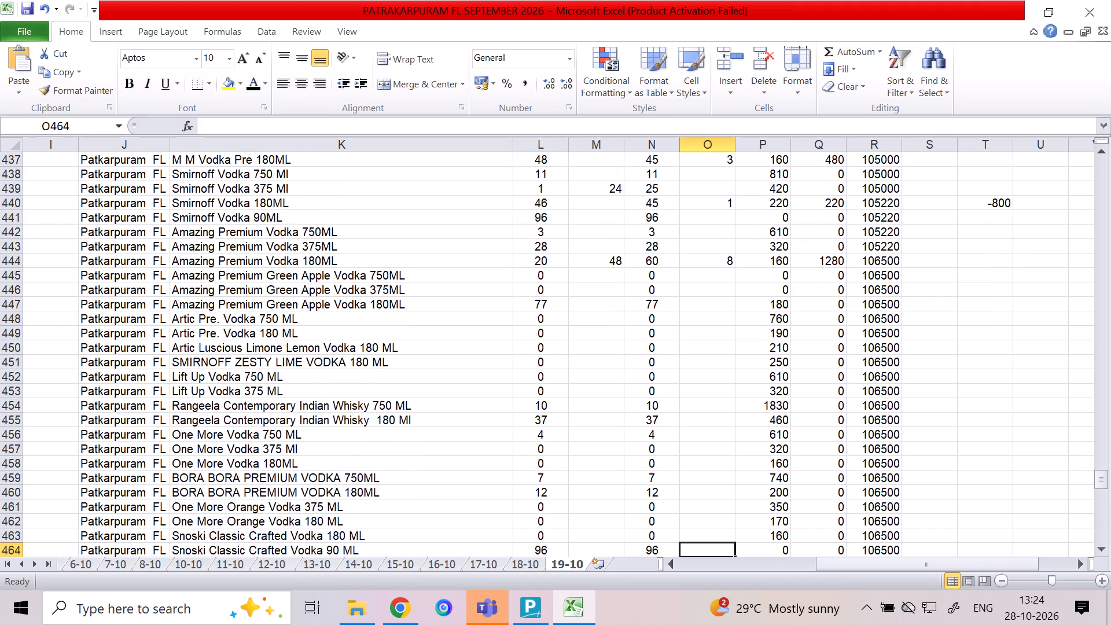
key("Down")
key("Down")
key("Down")
key("Down")
key("Down")
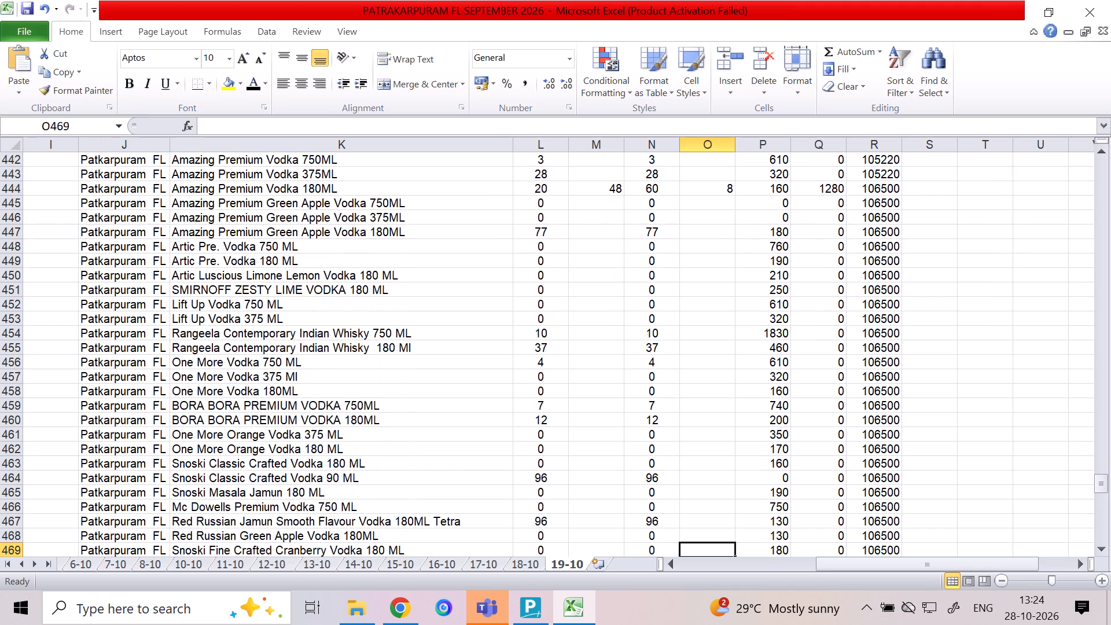
key("Up")
key("Up")
key("Up")
key("Up")
key("Up")
key("Left")
key("Up")
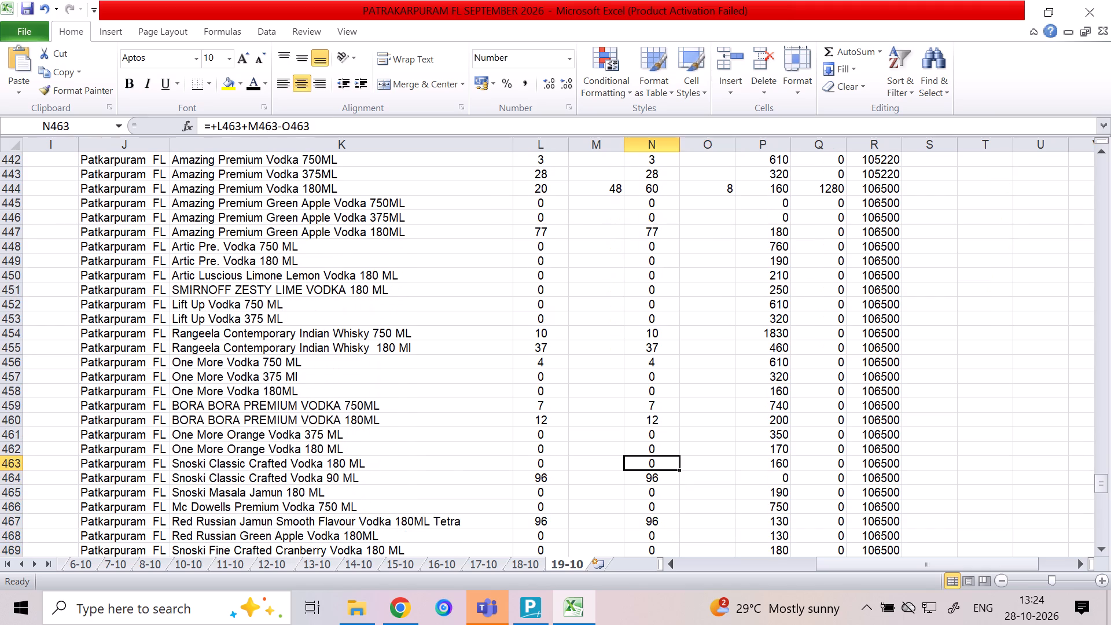
key("Left")
type("48")
key("Right")
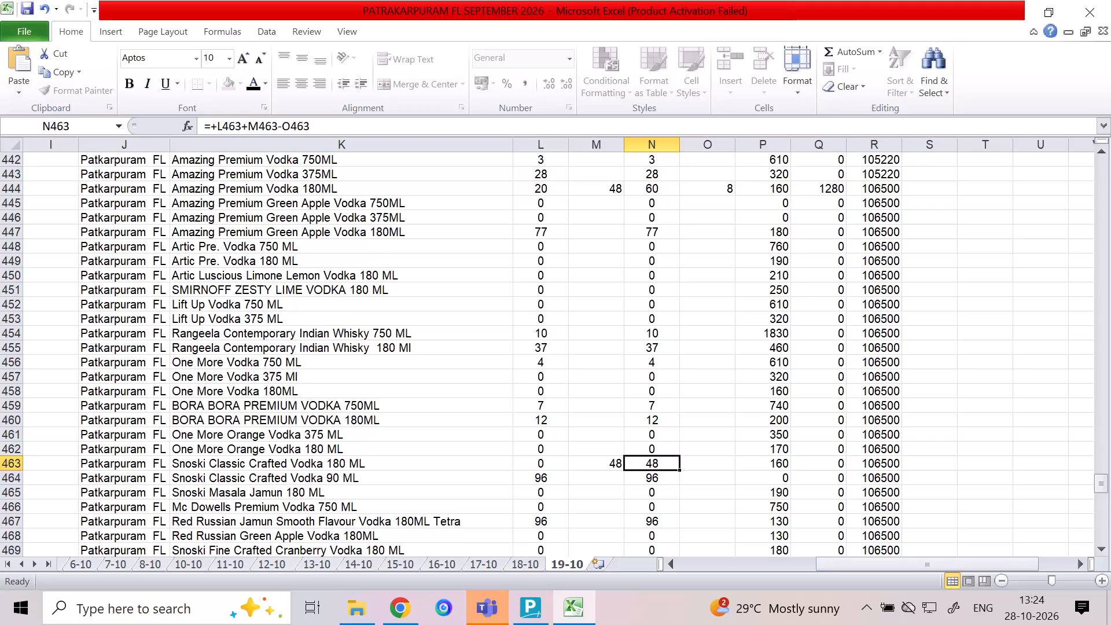
Look through the sold-quantity entries from Snoski Classic Crafted Vodka 90 ML down past Greater Than London Dry Gin 750 Ml.
key("Right")
key("Down")
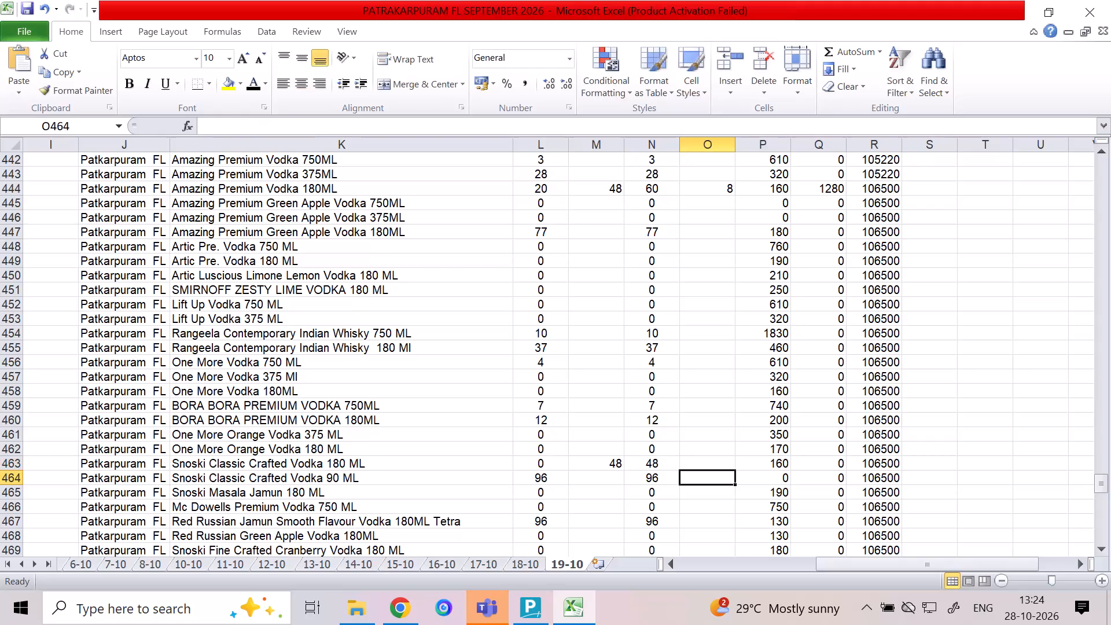
key("Down")
key("Down")
key("Down")
key("Down")
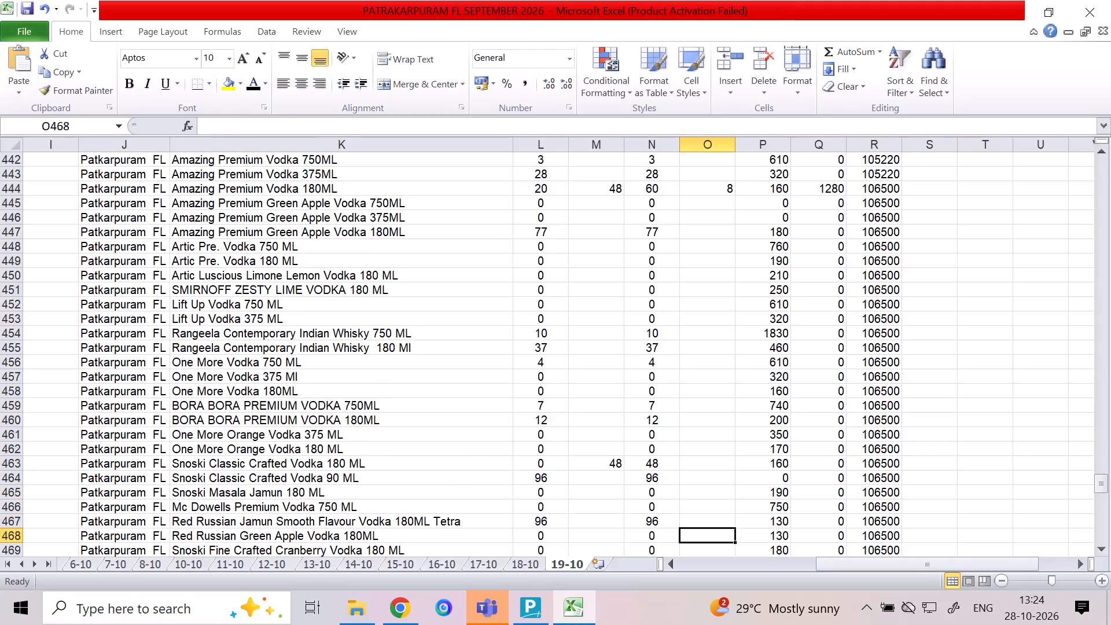
key("Down")
key("Down")
key("Down")
key("Down")
key("Down")
key("Down")
key("Down")
key("Down")
key("Down")
key("Down")
key("Down")
key("Down")
key("Down")
key("Down")
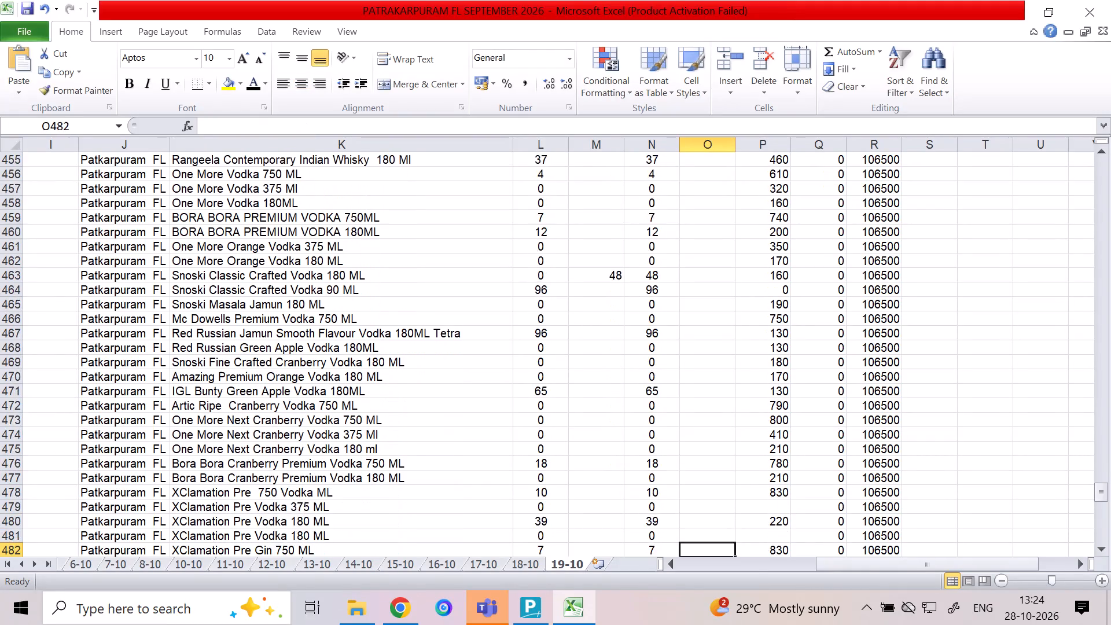
key("Down")
key("Down")
key("Down")
key("Down")
key("Down")
key("Down")
key("Down")
key("Down")
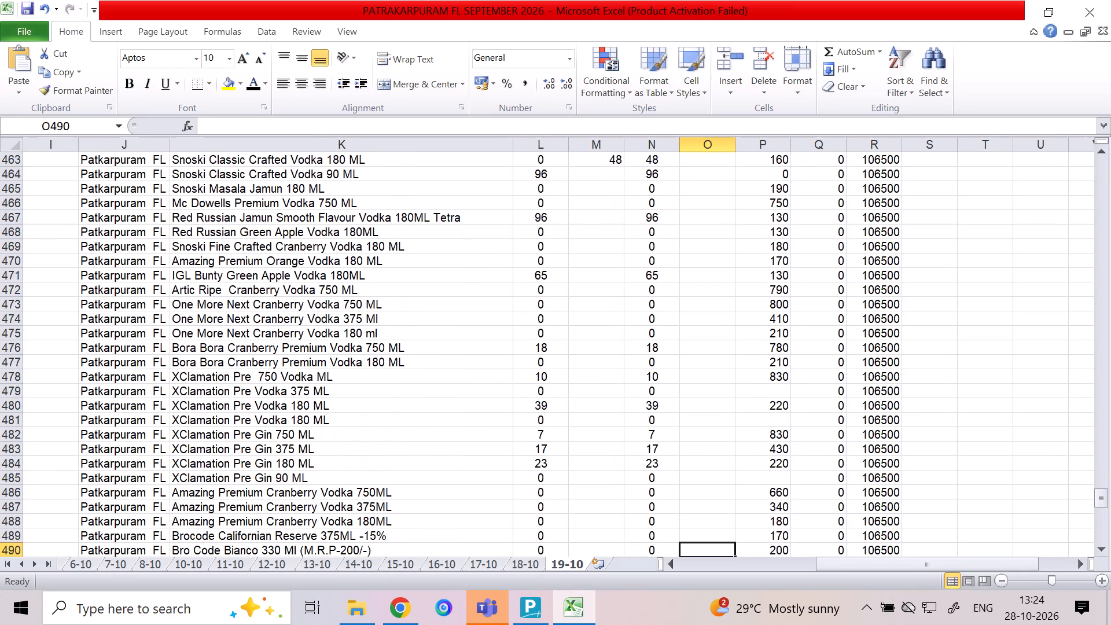
key("Down")
key("Down")
key("Down")
key("Down")
key("Down")
key("Down")
key("Down")
key("Down")
key("Down")
key("Down")
key("Down")
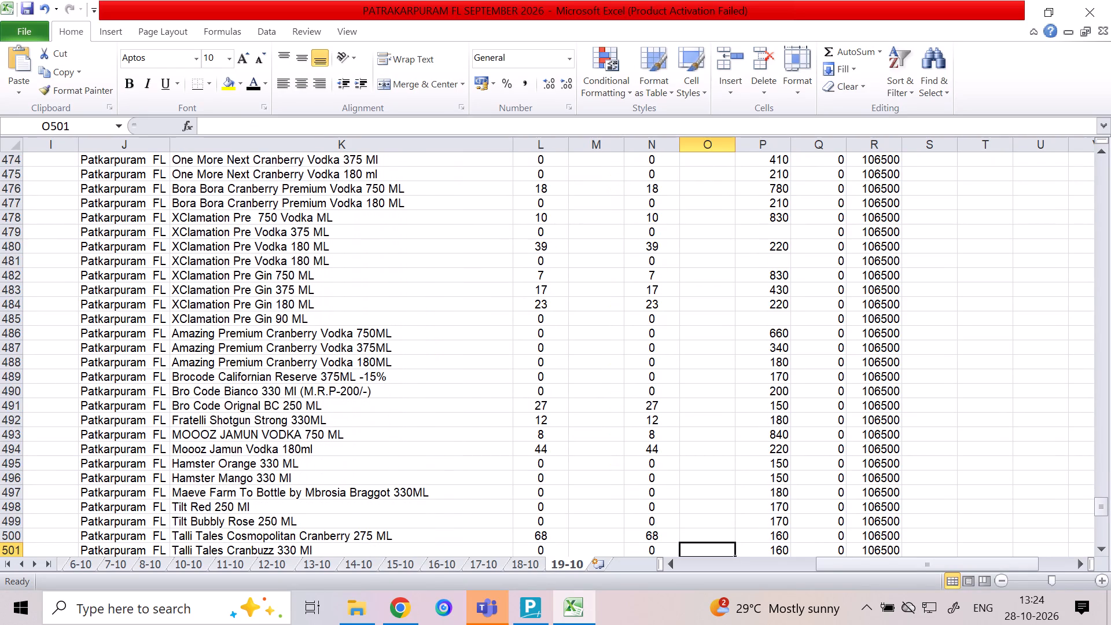
key("Down")
key("Down")
key("Down")
key("Down")
key("Down")
key("Down")
key("Down")
key("Down")
key("Down")
key("Down")
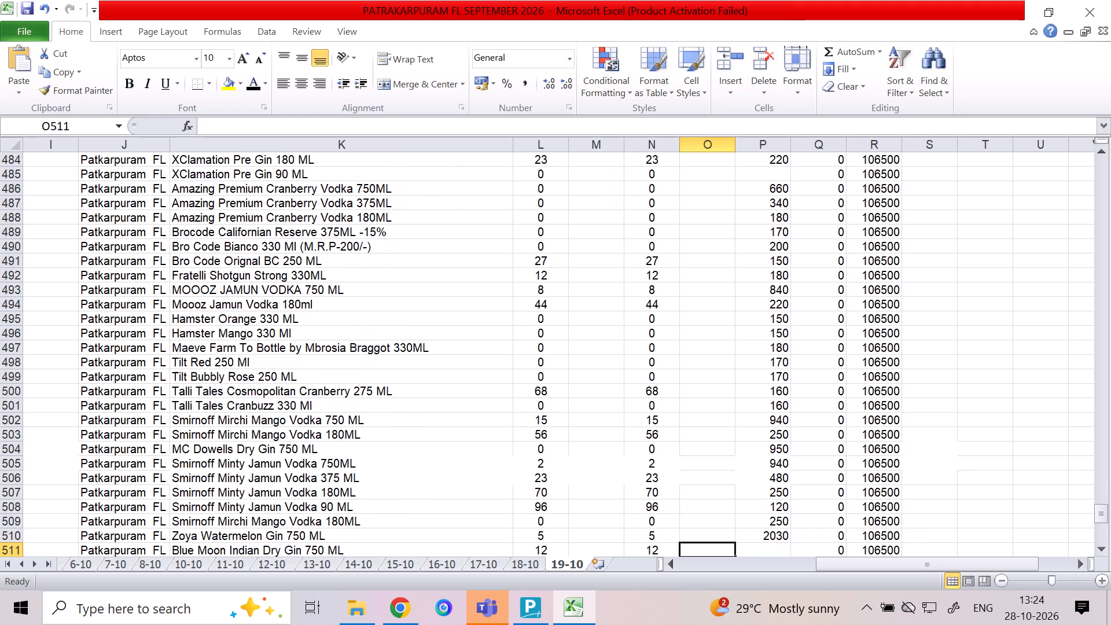
key("Down")
key("Down")
key("Down")
key("Down")
key("Down")
key("Down")
key("Down")
key("Down")
key("Down")
key("Down")
key("Down")
key("Down")
key("Down")
key("Down")
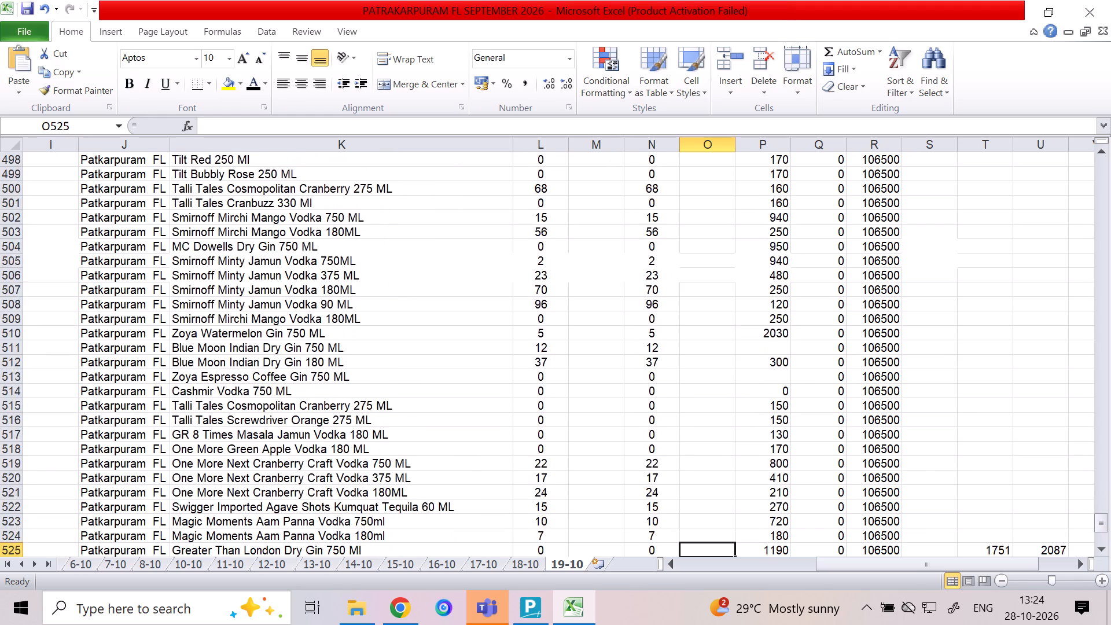
key("Down")
key("Down")
key("Down")
key("Down")
key("Down")
key("Down")
key("Down")
Look back over the sold-quantity entries from the last gin rows up to Snoski Classic Crafted Vodka 180 ML.
key("Up")
key("Up")
key("Up")
key("Up")
key("Up")
key("Up")
key("Up")
key("Up")
key("Up")
key("Up")
key("Up")
key("Up")
key("Up")
key("Up")
key("Up")
key("Up")
key("Up")
key("Up")
key("Up")
key("Up")
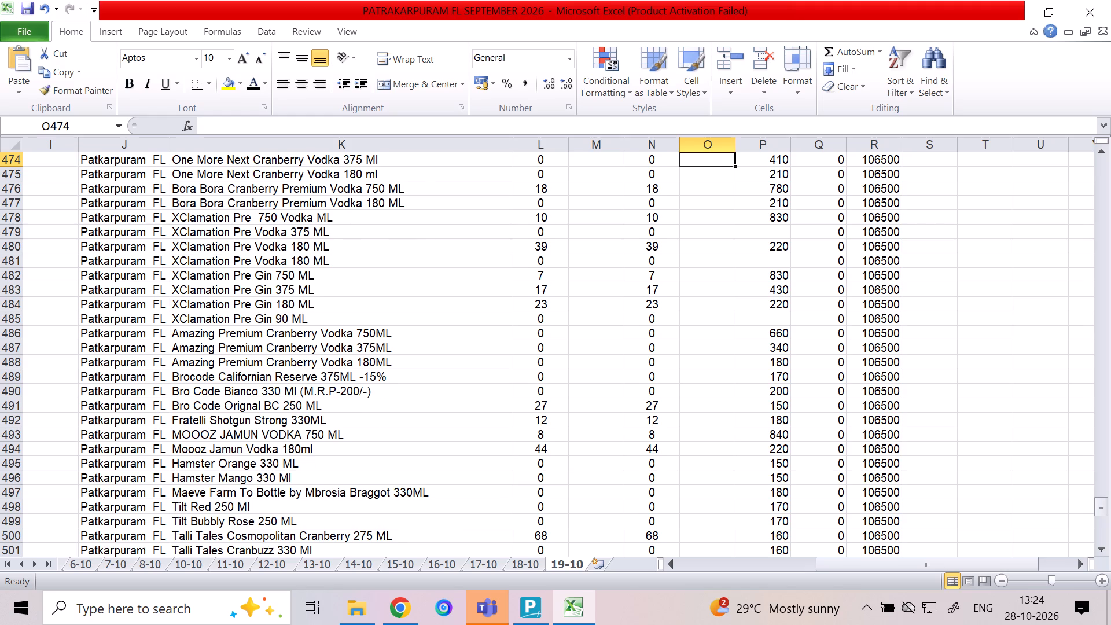
key("Up")
key("Up")
key("Up")
key("Up")
key("Up")
key("Up")
key("Up")
key("Up")
key("Up")
key("Up")
key("Up")
key("Up")
key("Down")
key("Down")
key("Down")
key("Down")
key("Down")
key("Down")
key("Down")
key("Down")
key("Down")
key("Down")
key("Down")
key("Down")
key("Down")
key("Down")
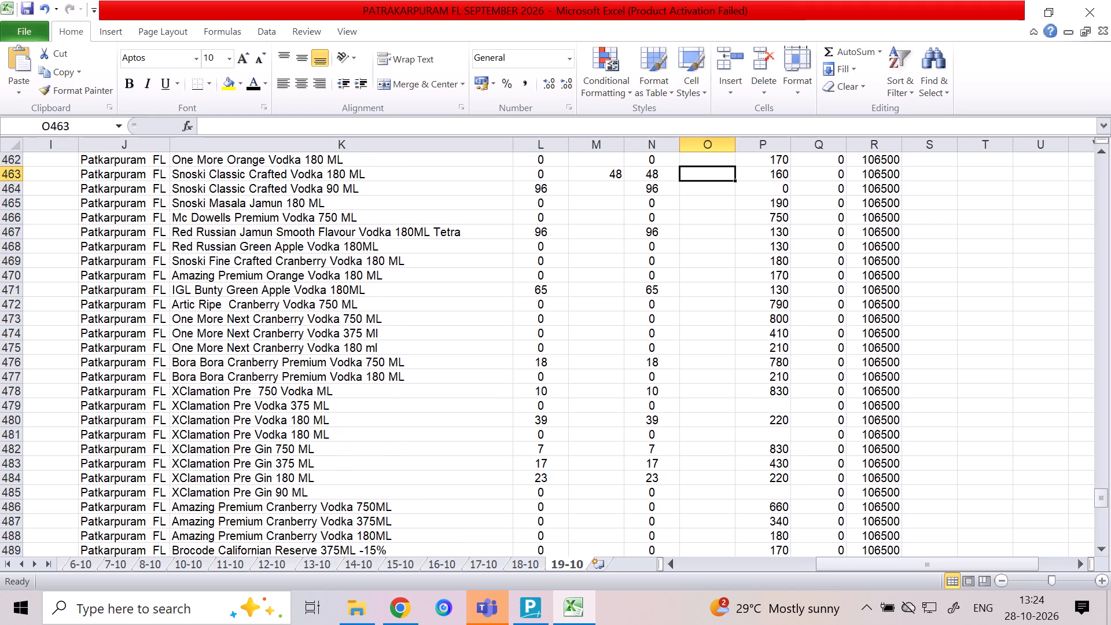
Look back over the closing-stock column from Snoski Classic Crafted Vodka 180 ML up to Fratelli Pinot Noir 750 ML.
key("Left")
key("Up")
key("Up")
key("Up")
key("Up")
key("Up")
key("Up")
key("Up")
key("Up")
key("Up")
key("Up")
key("Up")
key("Up")
key("Up")
key("Up")
key("Up")
key("Up")
key("Up")
key("Up")
key("Up")
key("Up")
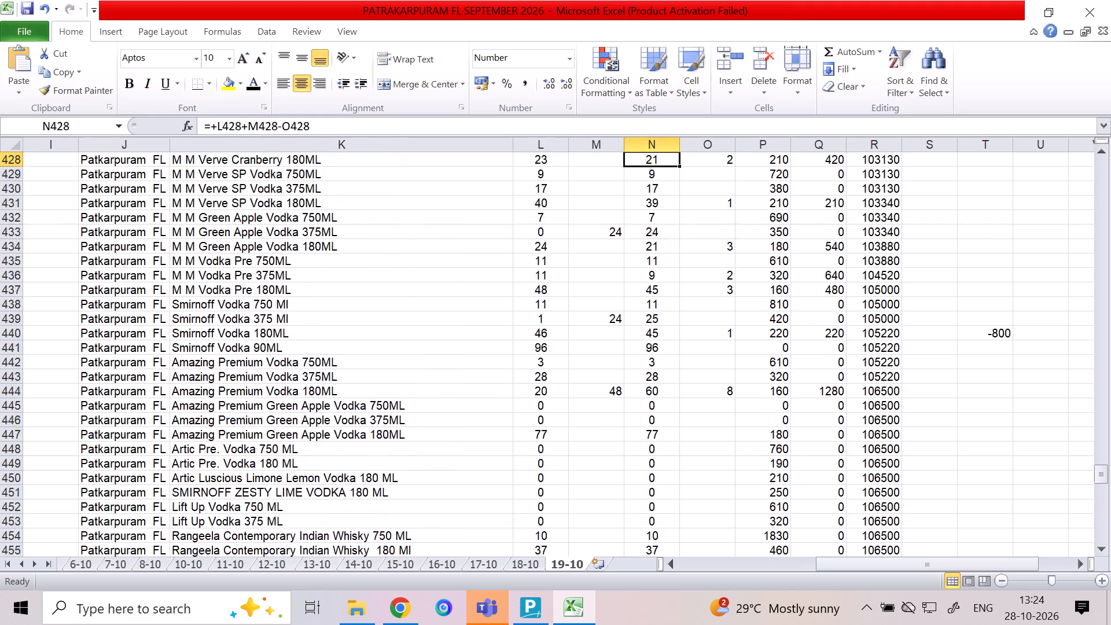
key("Up")
key("Up")
key("Up")
key("Up")
key("Up")
key("Up")
key("Up")
key("Up")
key("Up")
key("Up")
key("Up")
key("Up")
key("Up")
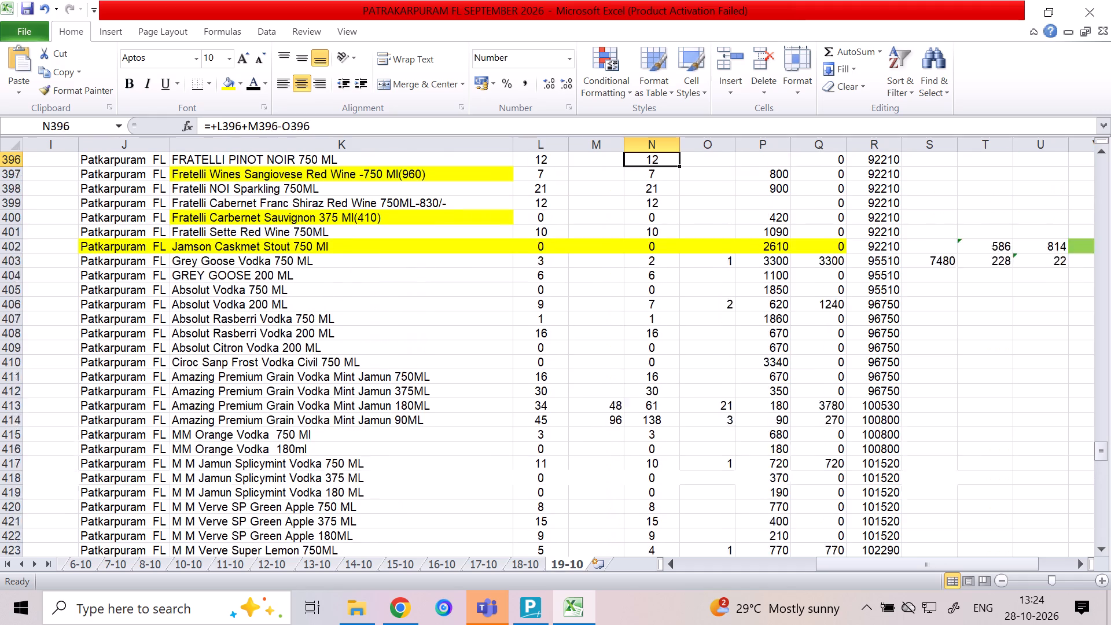
Review the closing-stock and sold-quantity columns from the Fratelli wines down to XClamation Pre 750 Vodka.
key("Down")
key("Down")
key("Down")
key("Down")
key("Down")
key("Down")
key("Down")
key("Down")
key("Down")
key("Down")
key("Down")
key("Down")
key("Down")
key("Down")
key("Down")
key("Down")
key("Down")
key("Down")
key("Down")
key("Down")
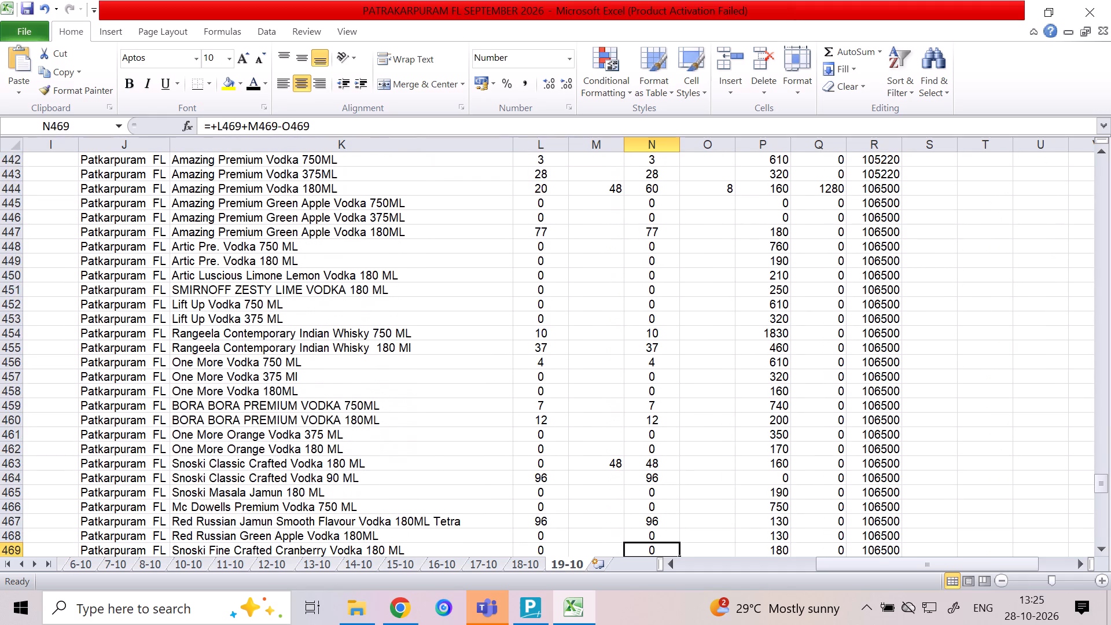
key("Down")
key("Right")
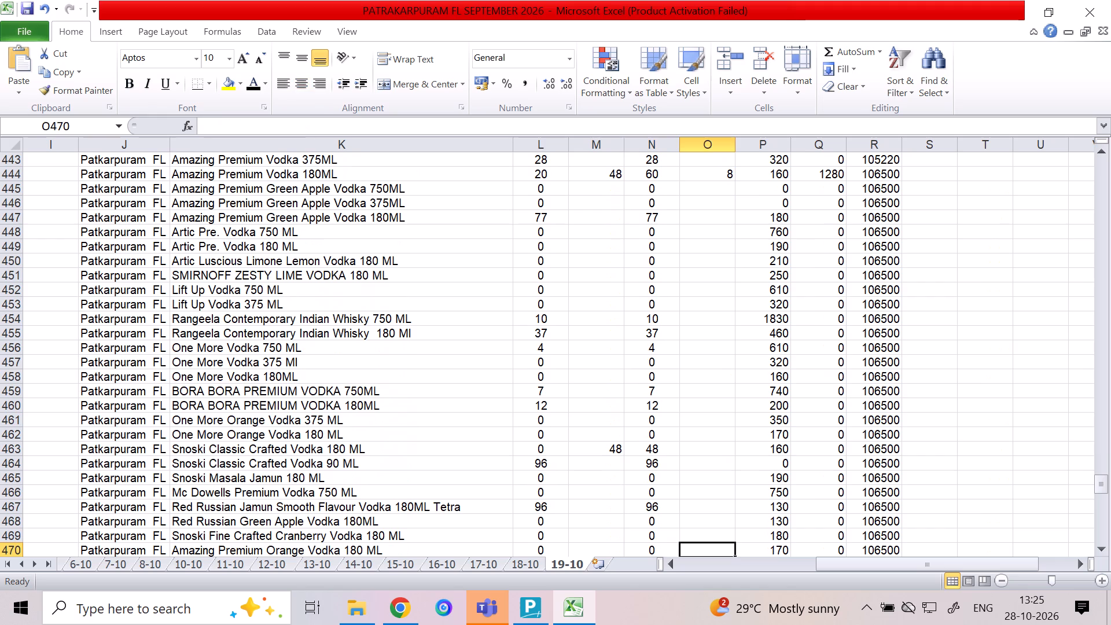
key("Down")
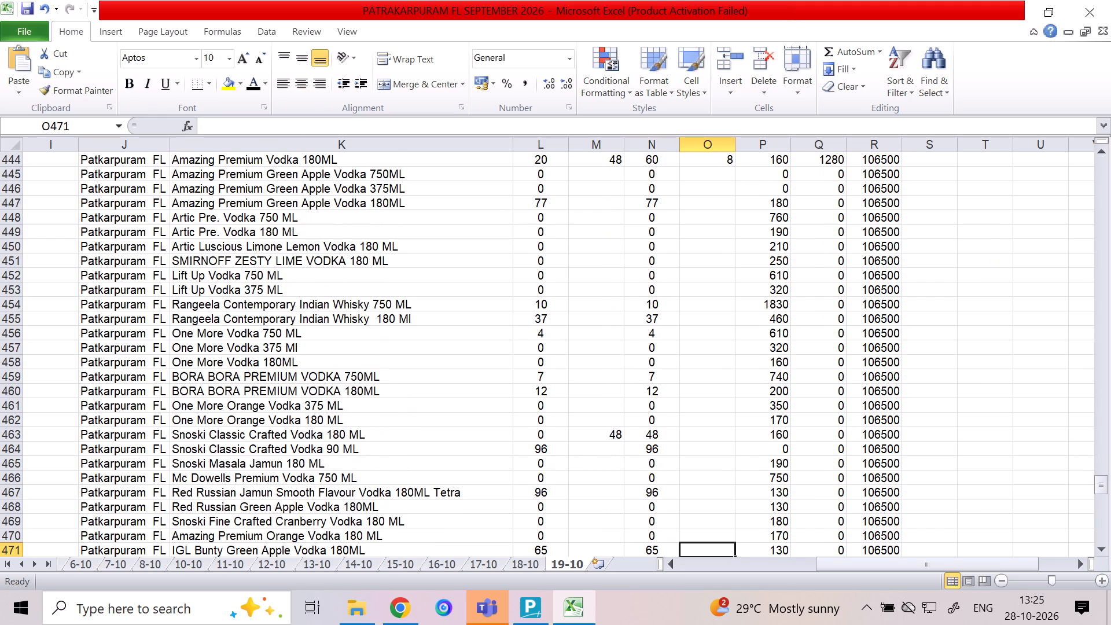
key("Down")
key("Down")
key("Down")
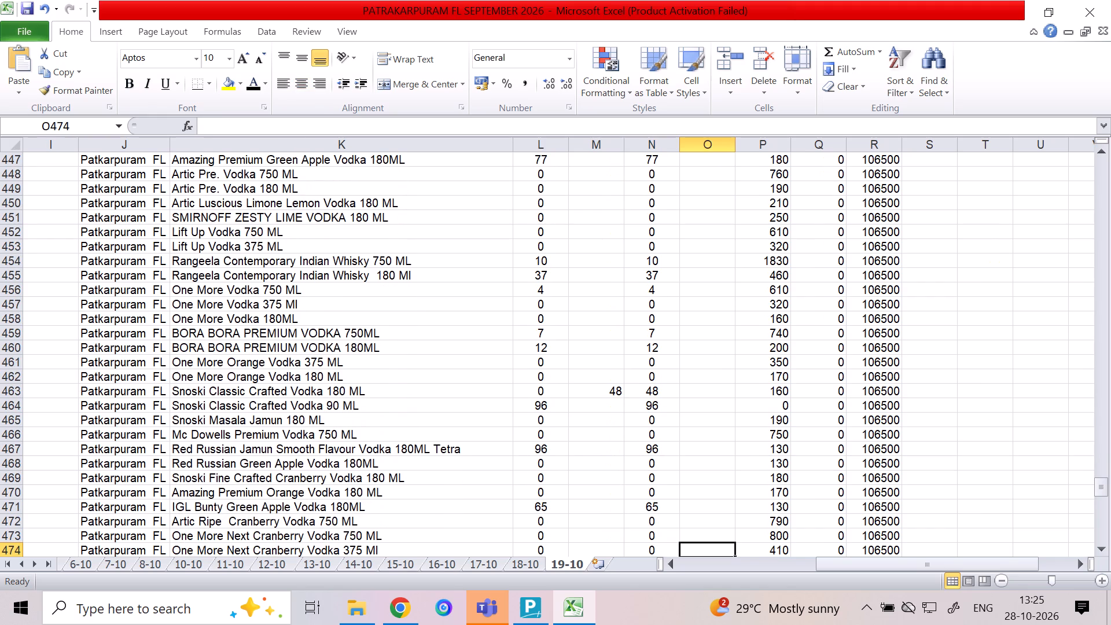
key("Down")
key("Down")
key("Down")
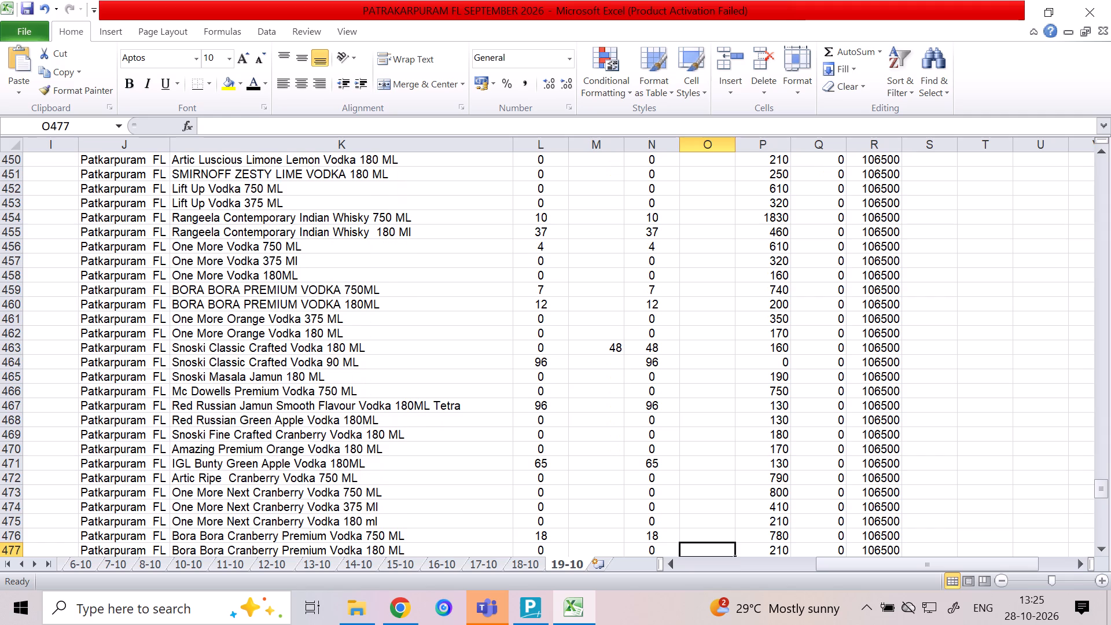
key("Left")
key("Up")
key("Down")
key("Down")
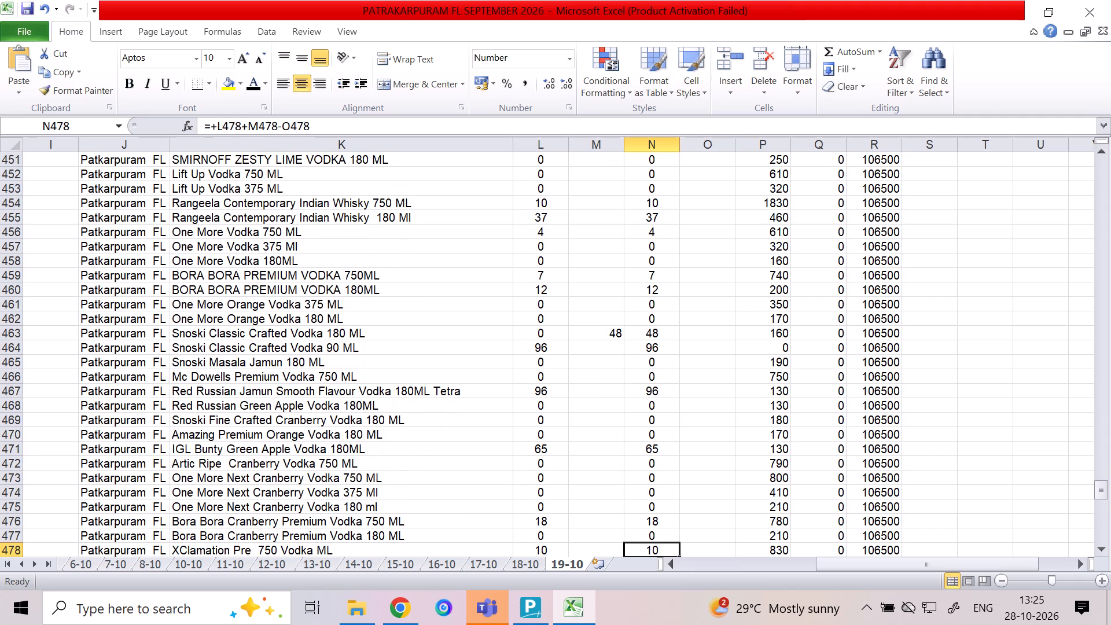
key("Right")
key("Up")
key("Up")
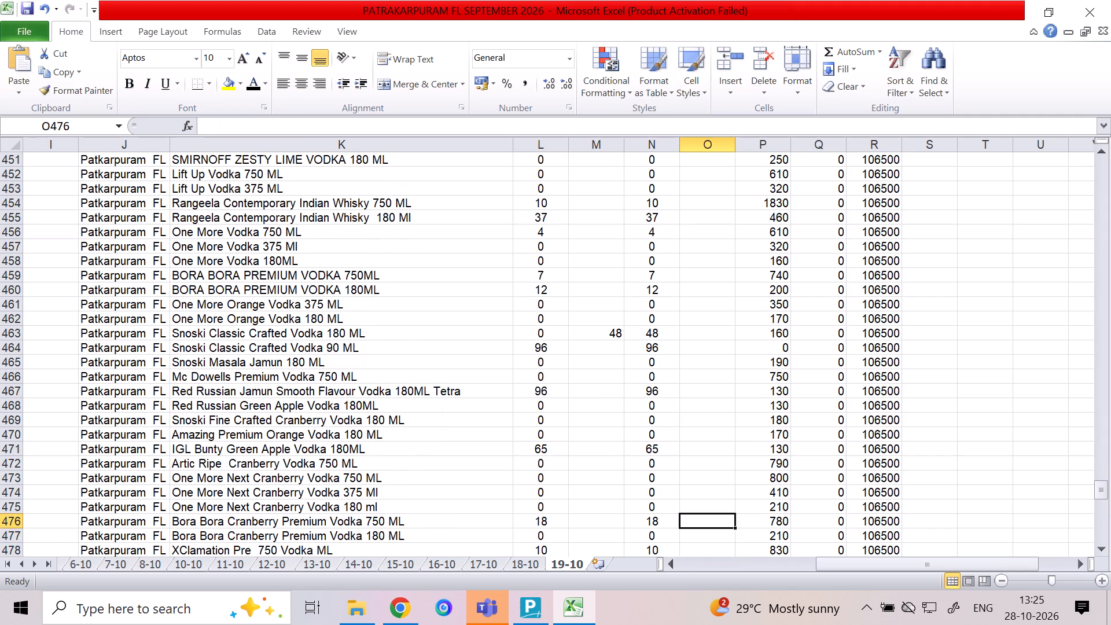
Look back over the sold-quantity entries from Bora Bora Cranberry Premium Vodka 750 ML up to M M Vodka Pre 180ML.
key("Up")
key("Up")
key("Up")
key("Up")
key("Up")
key("Up")
key("Up")
key("Up")
key("Up")
key("Up")
key("Up")
key("Up")
key("Up")
key("Up")
key("Up")
key("Up")
key("Up")
key("Up")
key("Up")
key("Up")
key("Up")
key("Up")
key("Up")
key("Up")
key("Up")
key("Up")
key("Up")
key("Up")
key("Up")
key("Up")
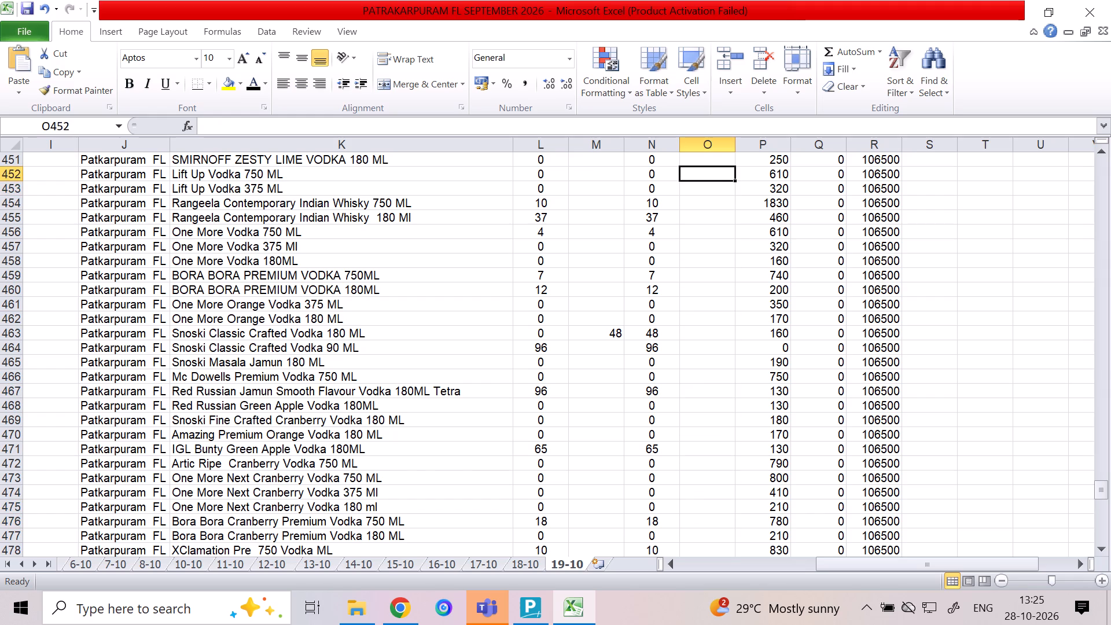
key("Up")
key("Up")
key("Up")
key("Up")
key("Up")
key("Up")
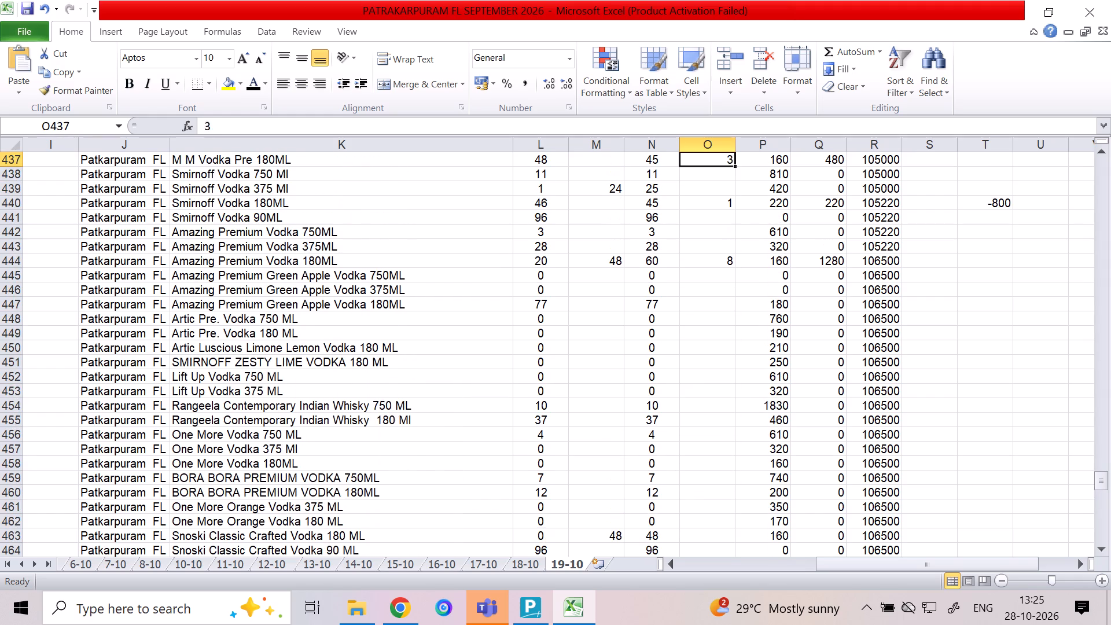
Enter a sold quantity of 1 for Bora Bora Premium Vodka 180ML.
key("Down")
key("Down")
key("Down")
key("Down")
key("Down")
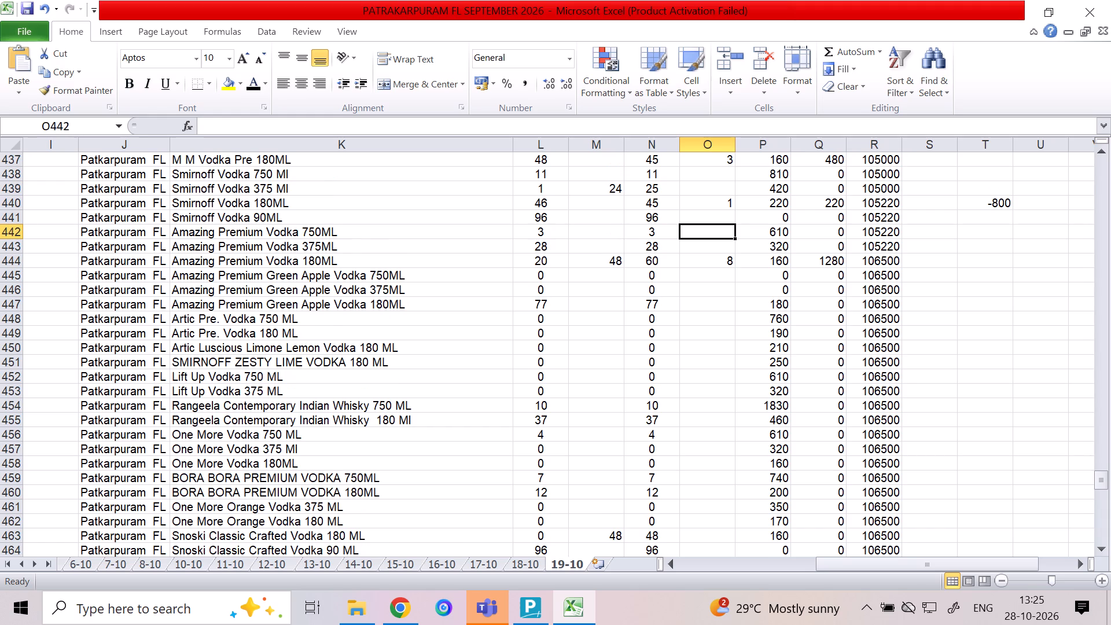
key("Down")
key("Left")
key("Down")
key("Down")
key("Down")
key("Down")
key("Down")
key("Down")
key("Down")
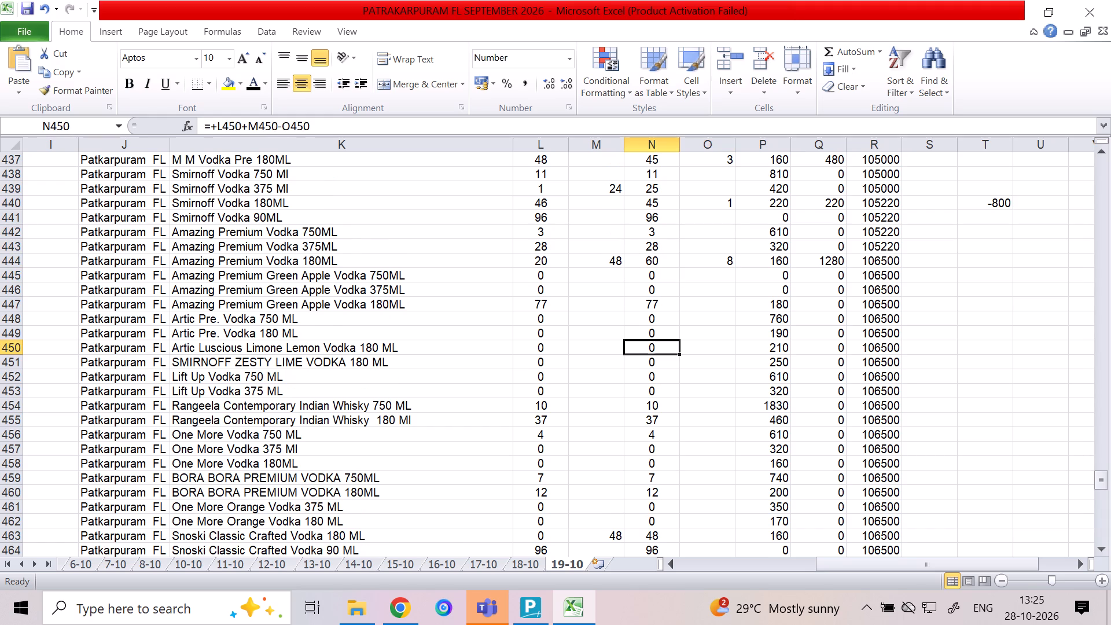
key("Down")
key("Down")
key("Down")
key("Down")
key("Down")
key("Left")
key("Left")
key("Left")
key("Left")
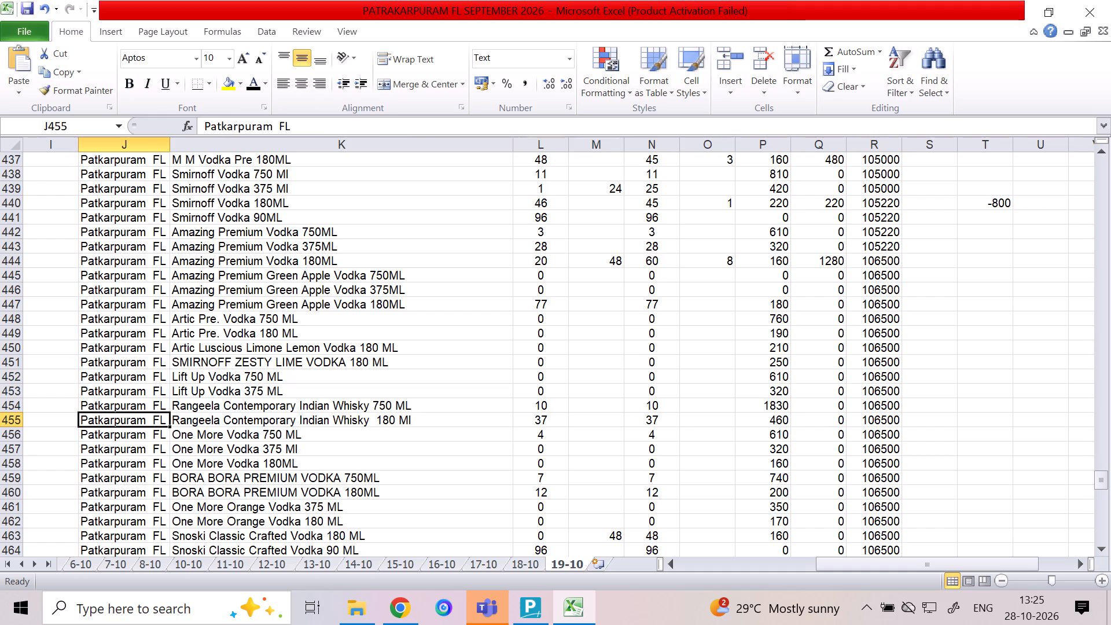
key("Right")
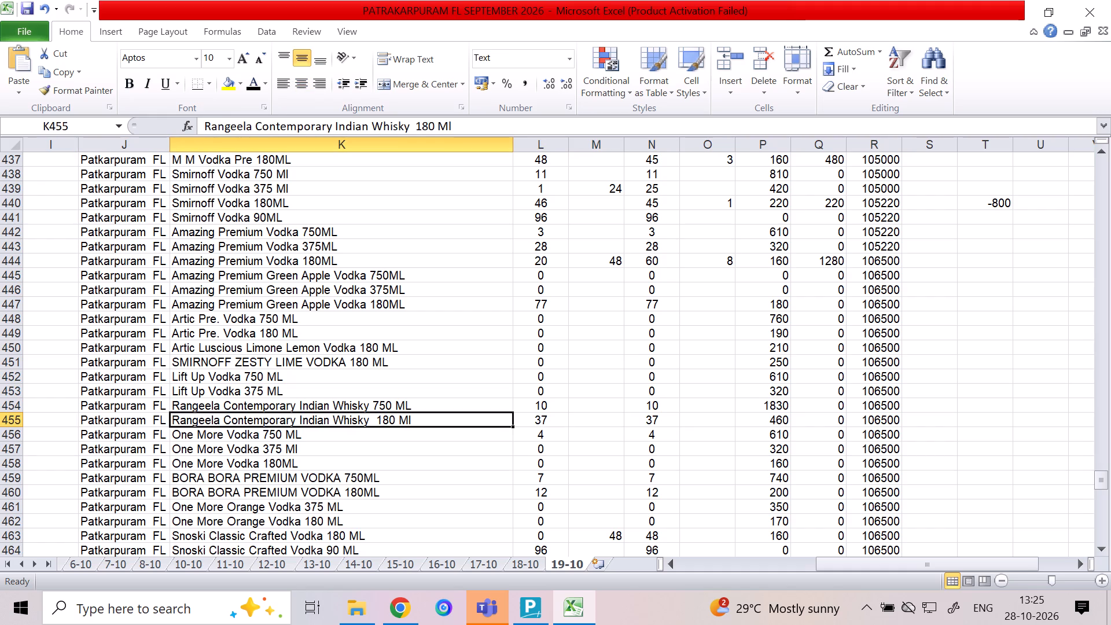
key("Down")
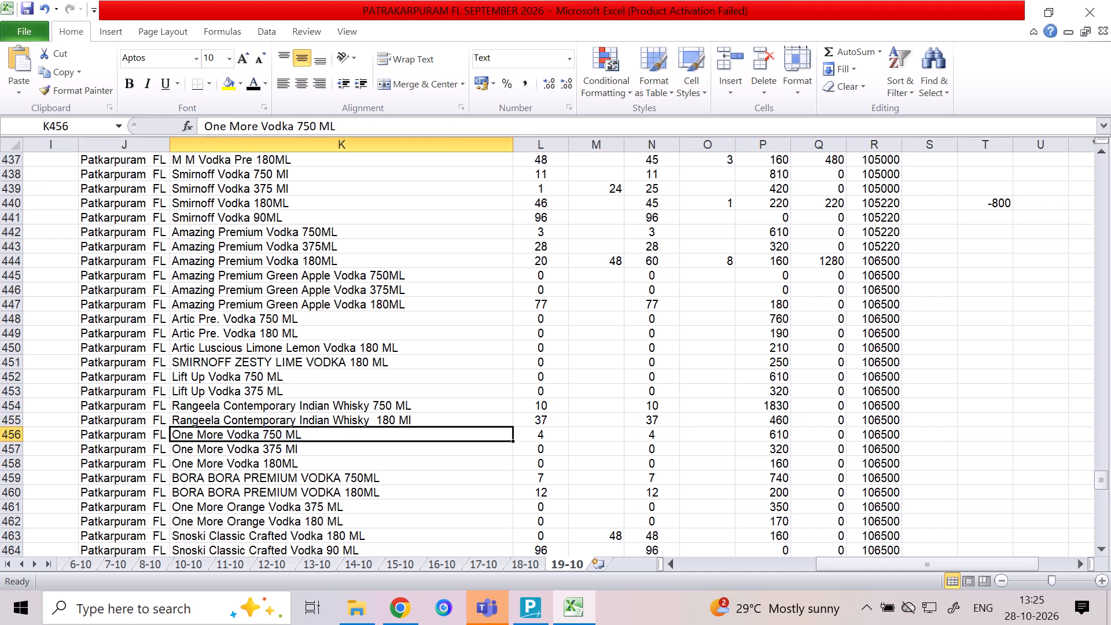
key("Down")
key("Down")
key("Down")
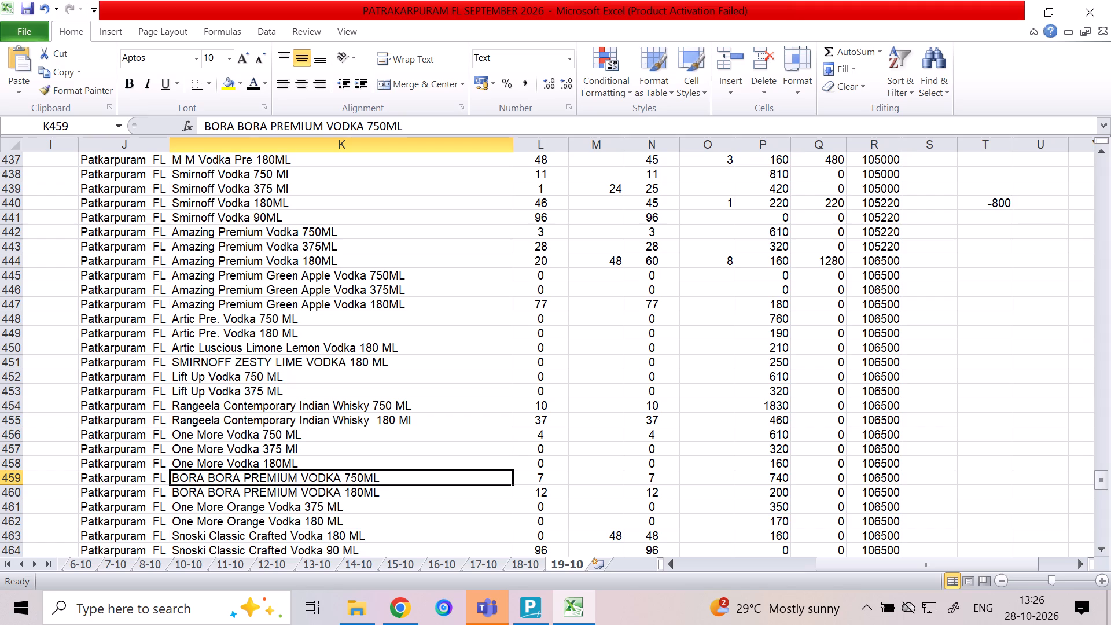
key("Right")
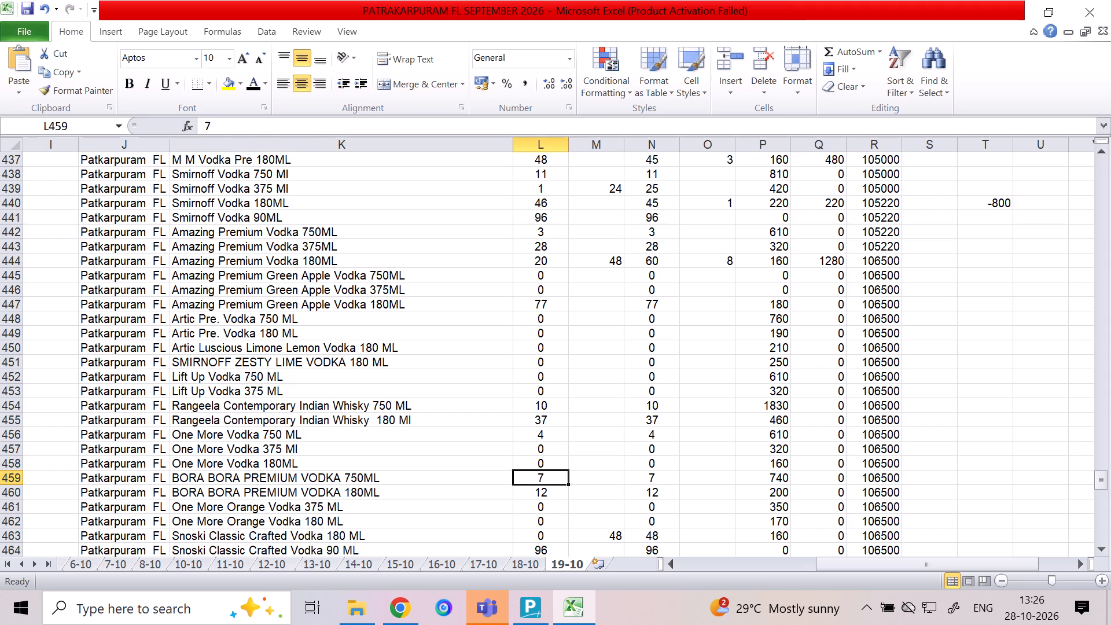
key("Right")
key("Right")
key("Right")
key("Down")
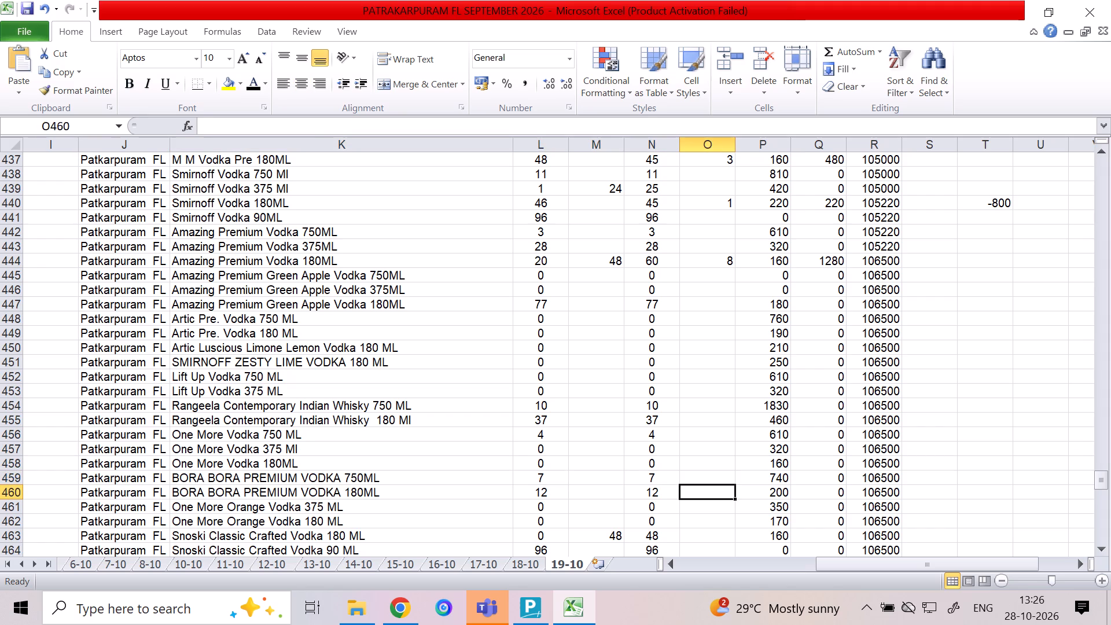
key("1")
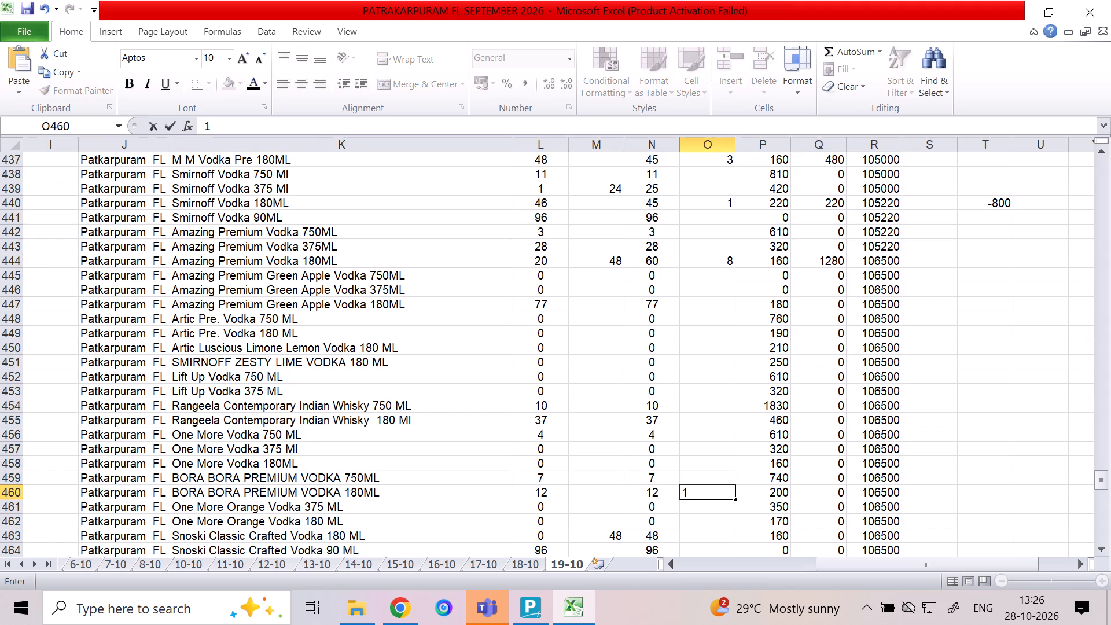
key("Down")
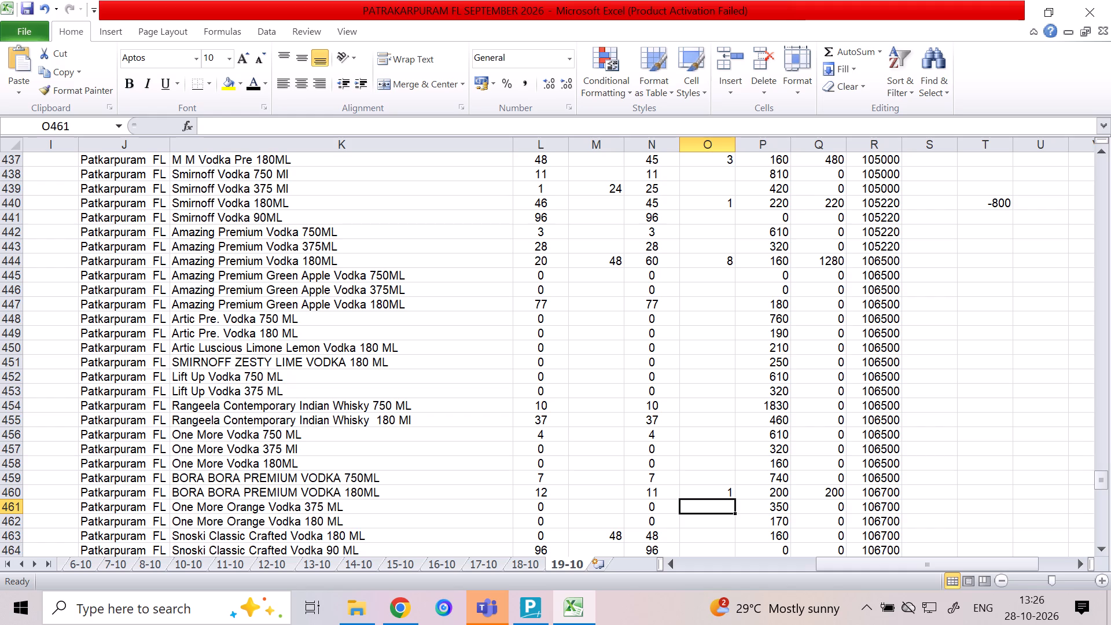
Check the sold-quantity entries and item names around the Snoski Classic Crafted Vodka 180 ML and 90 ML rows.
key("Down")
key("Down")
key("Down")
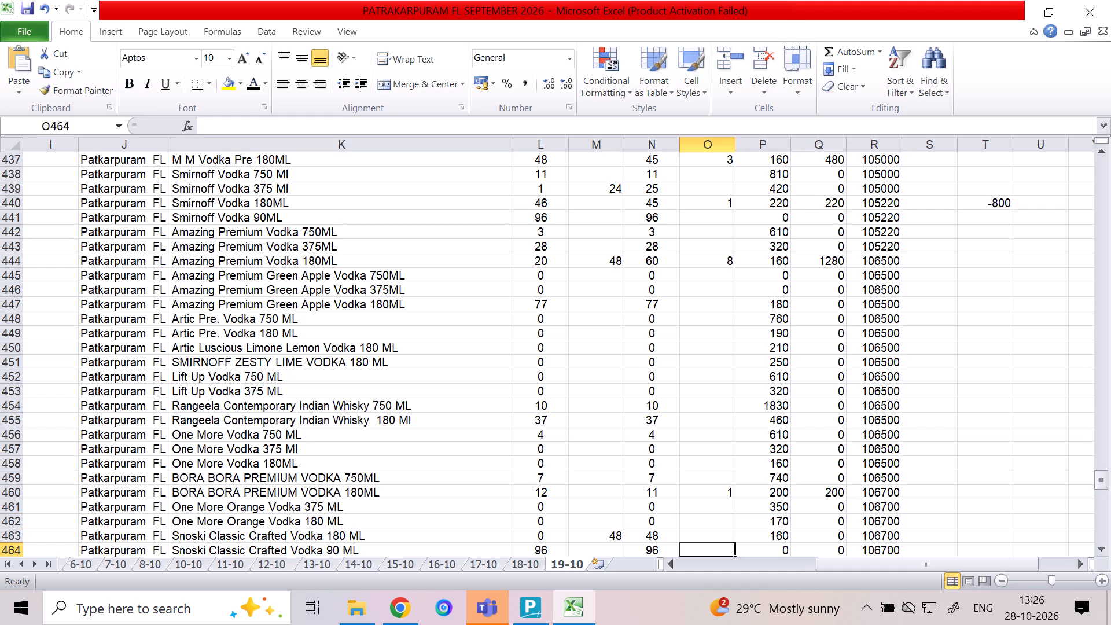
key("Up")
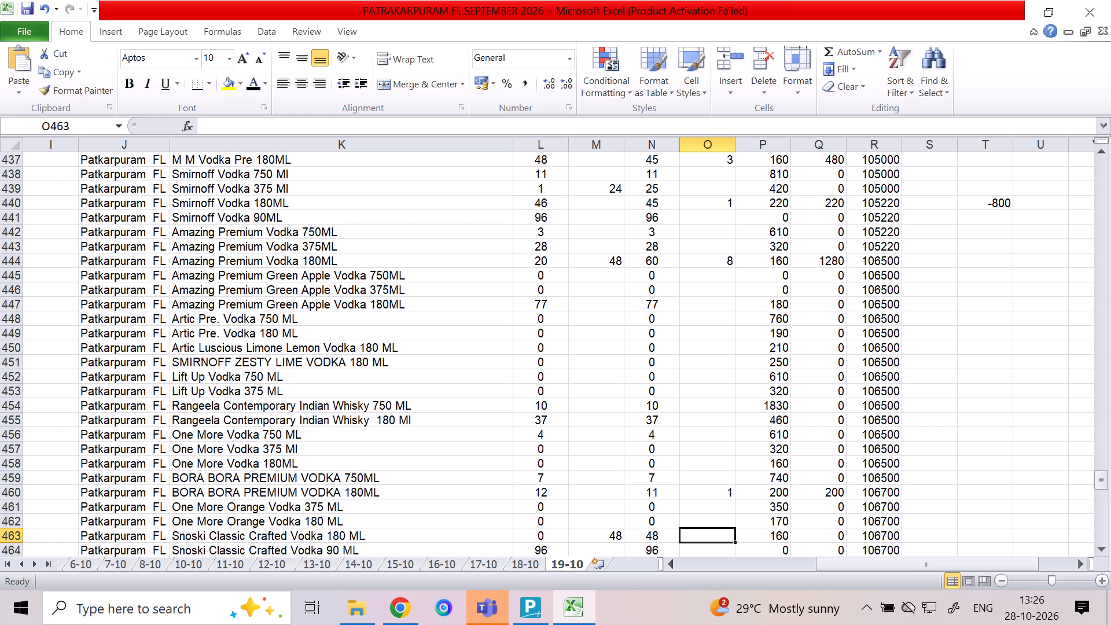
key("Down")
key("Down")
key("Down")
key("Up")
key("Up")
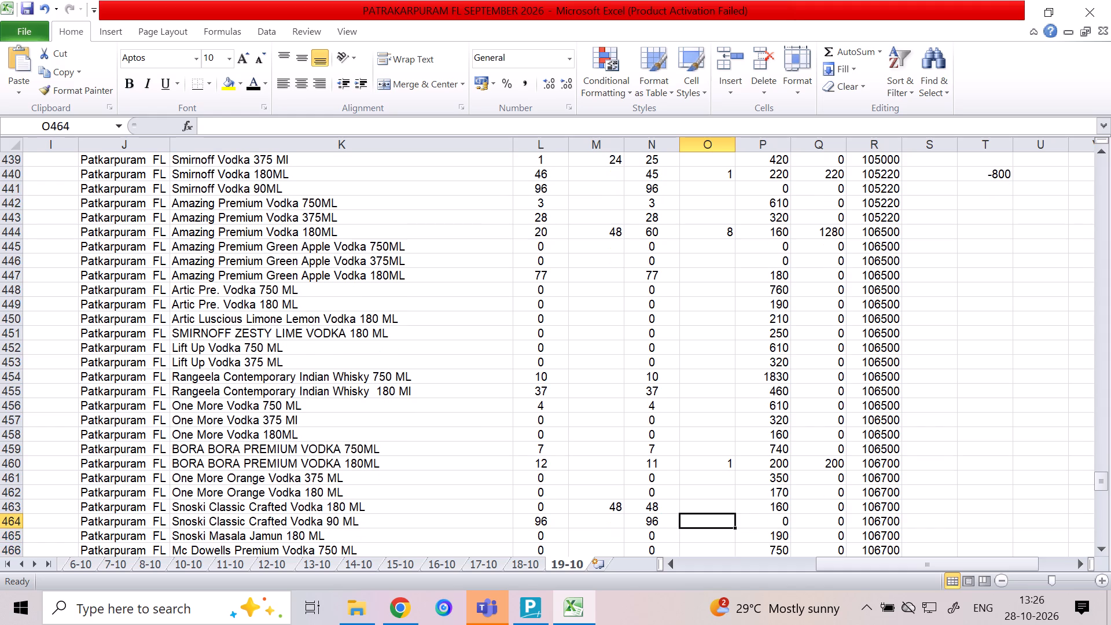
key("Left")
key("Left")
key("Left")
key("Left")
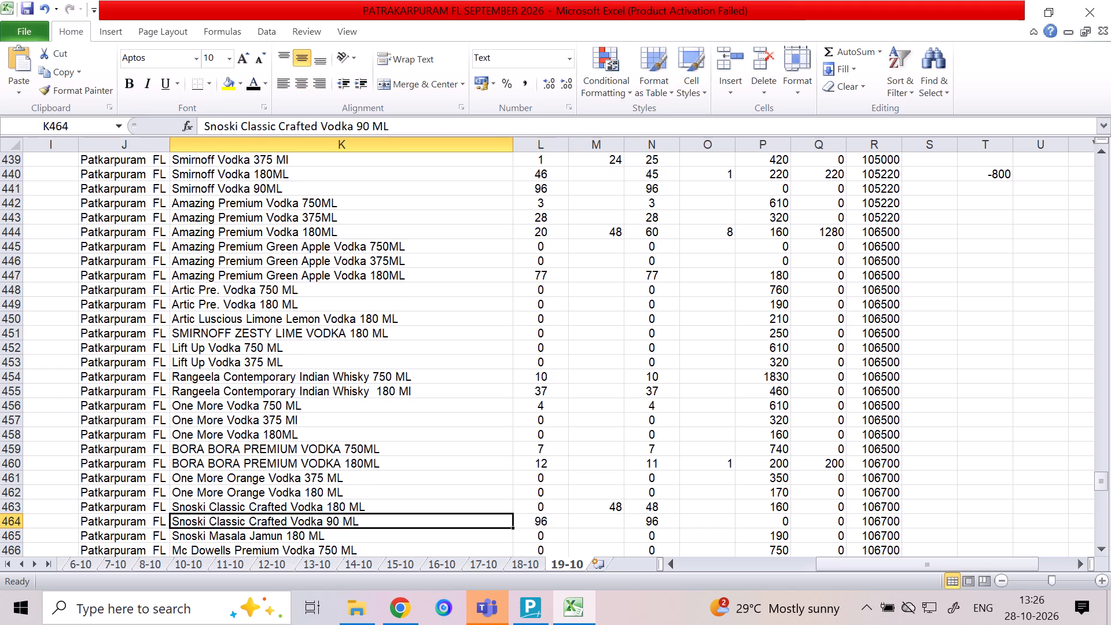
Enter a sold quantity of 6 for Red Russian Jamun Smooth Flavour Vodka 180ML Tetra.
key("Down")
key("Right")
key("Right")
key("Right")
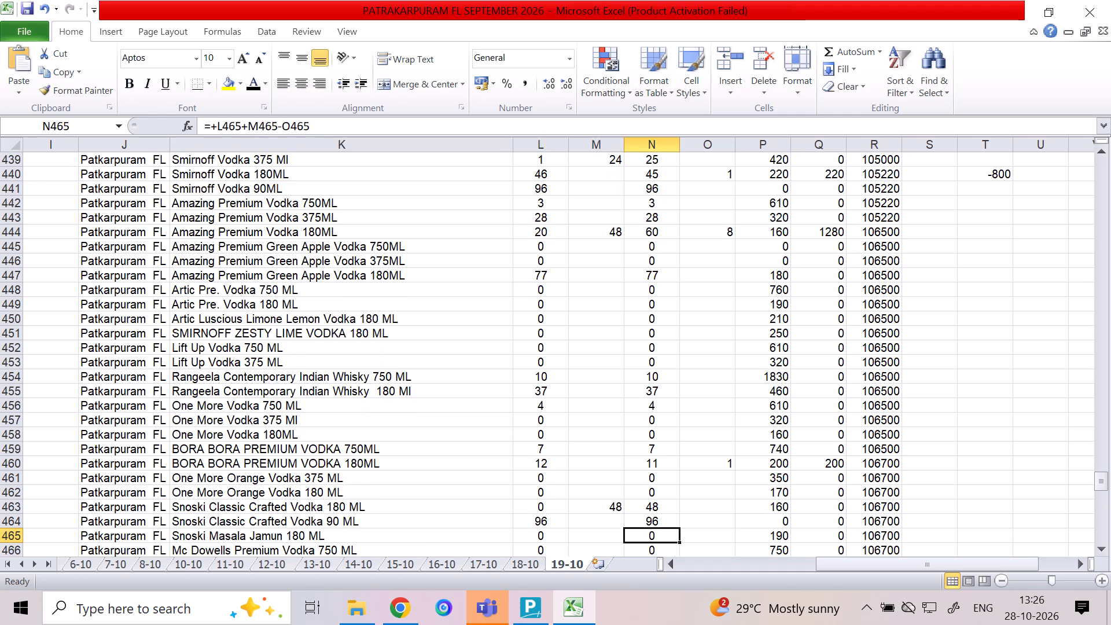
key("Down")
key("Down")
key("Down")
key("Down")
key("Up")
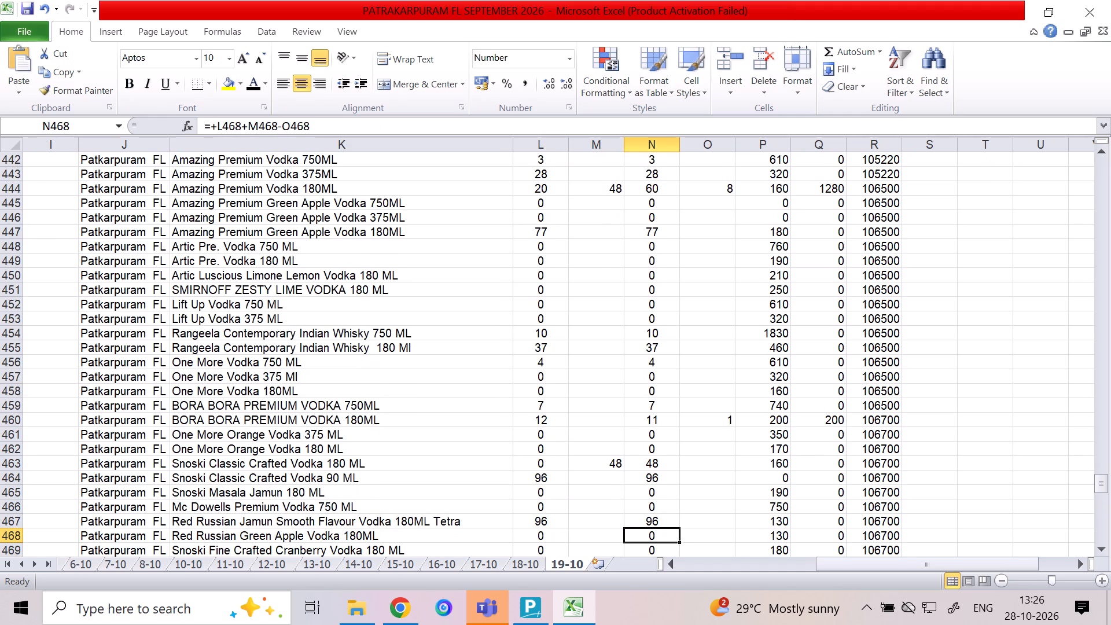
key("Right")
key("Up")
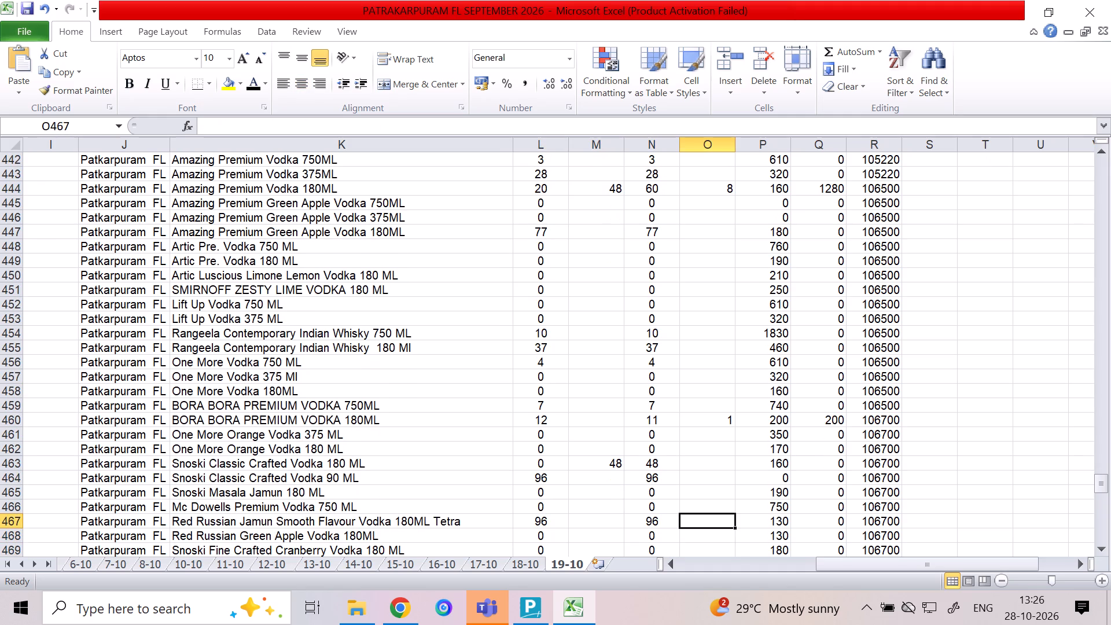
key("6")
key("Down")
key("Right")
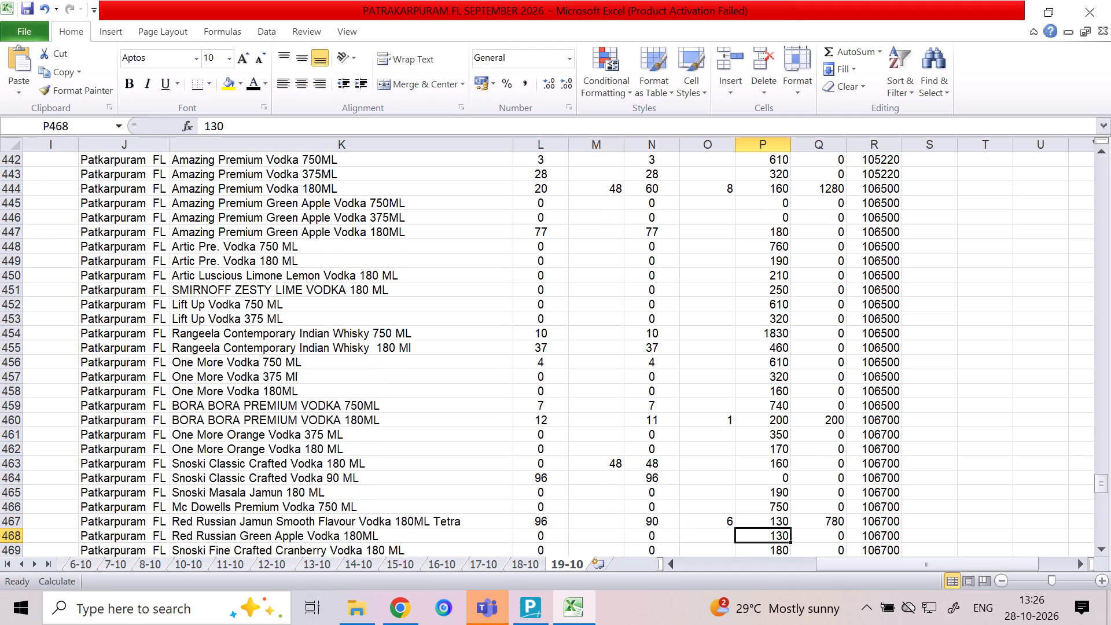
Enter a sold quantity of 8 for IGL Bunty Green Apple Vodka 180ML.
key("Left")
key("Down")
key("Up")
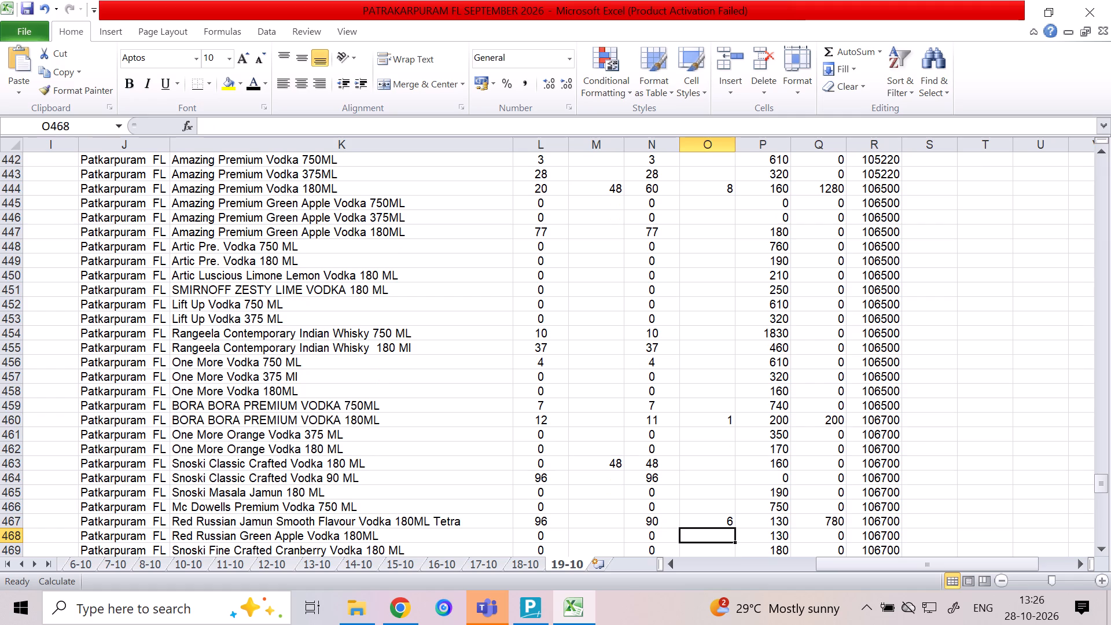
key("Down")
key("Down")
key("Down")
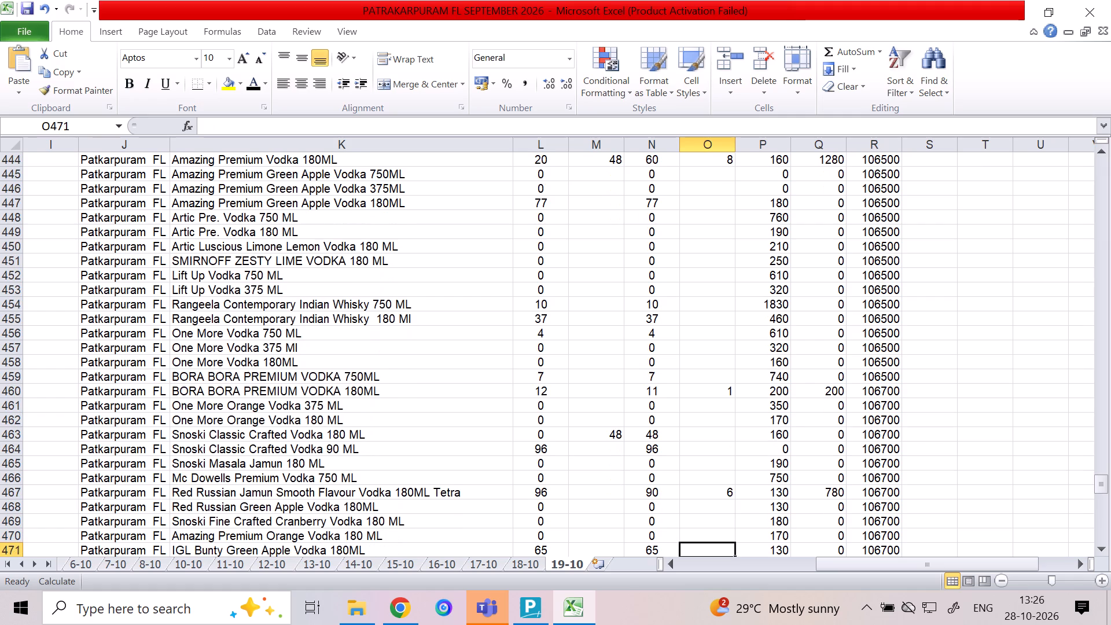
key("8")
key("Down")
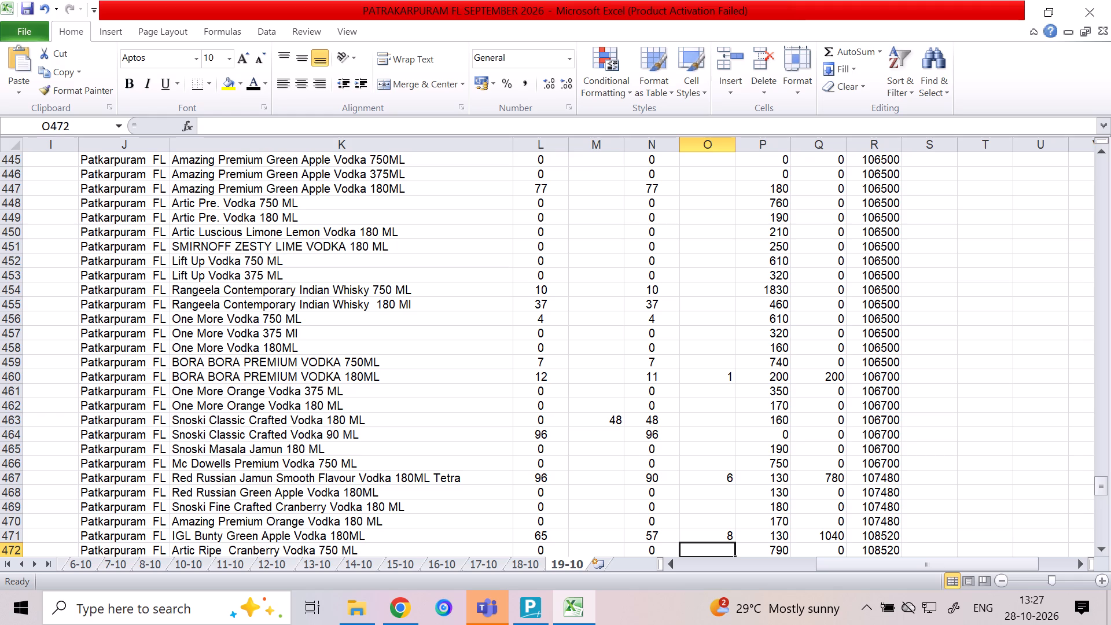
Review the sold-quantity column from Artic Ripe Cranberry Vodka 750 ML down to the XClamation Pre Vodka rows.
key("Down")
key("Down")
key("Down")
key("Down")
key("Down")
key("Down")
key("Up")
key("Up")
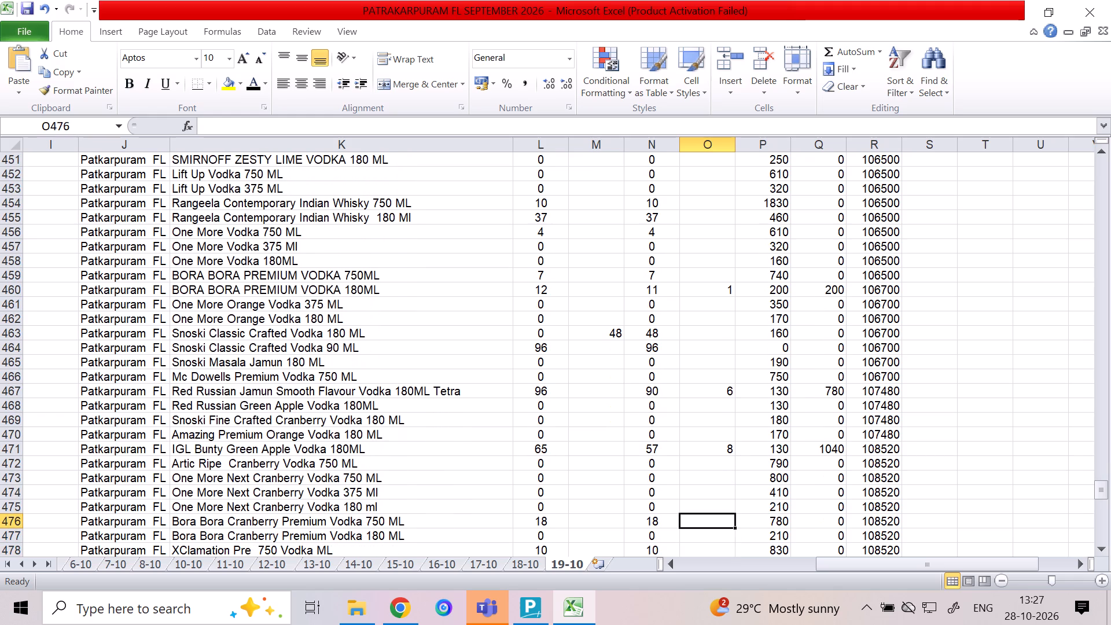
key("Down")
key("Down")
key("Down")
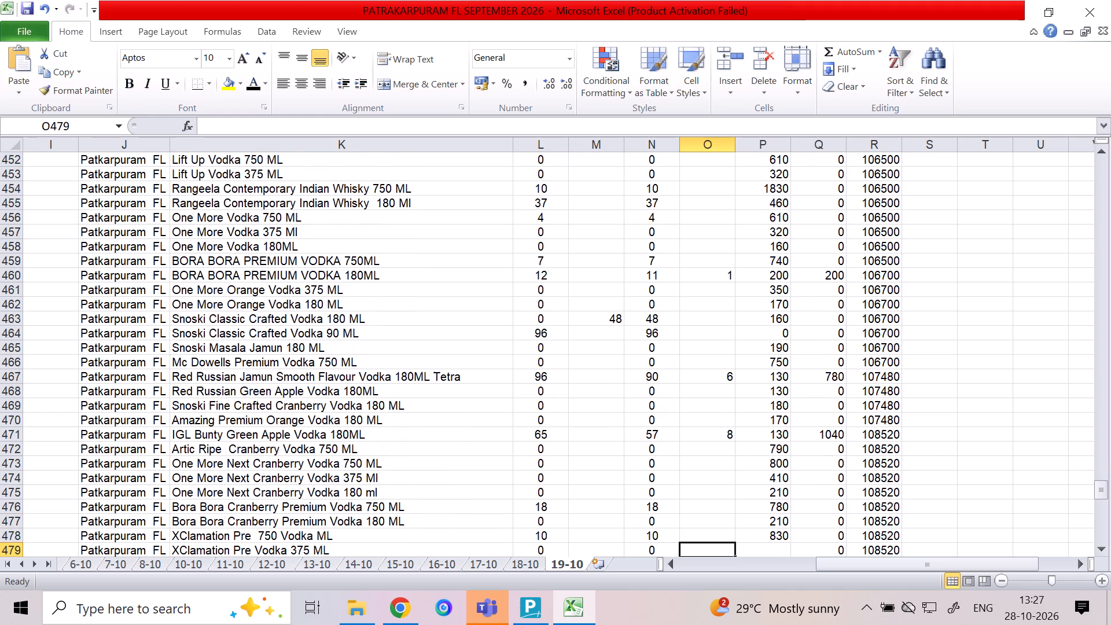
key("Down")
key("Down")
key("Down")
key("Up")
key("Up")
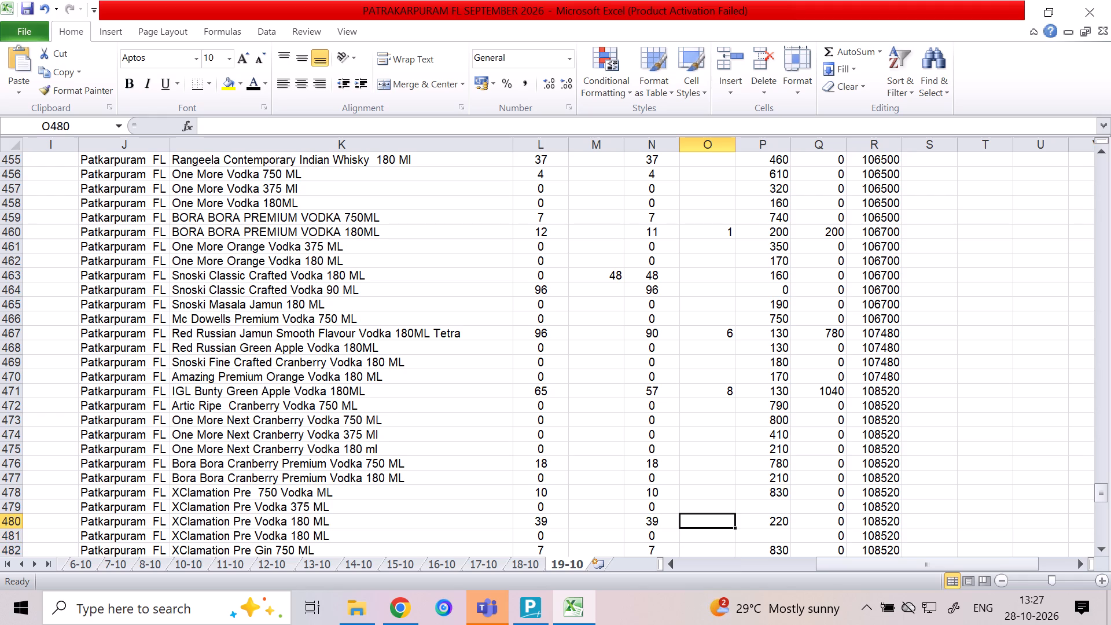
Enter a sold quantity of 5 for Bro Code Orignal BC 250 ML.
key("Down")
key("Down")
key("Down")
key("Down")
key("Down")
key("Down")
key("Down")
key("Down")
key("Down")
key("Down")
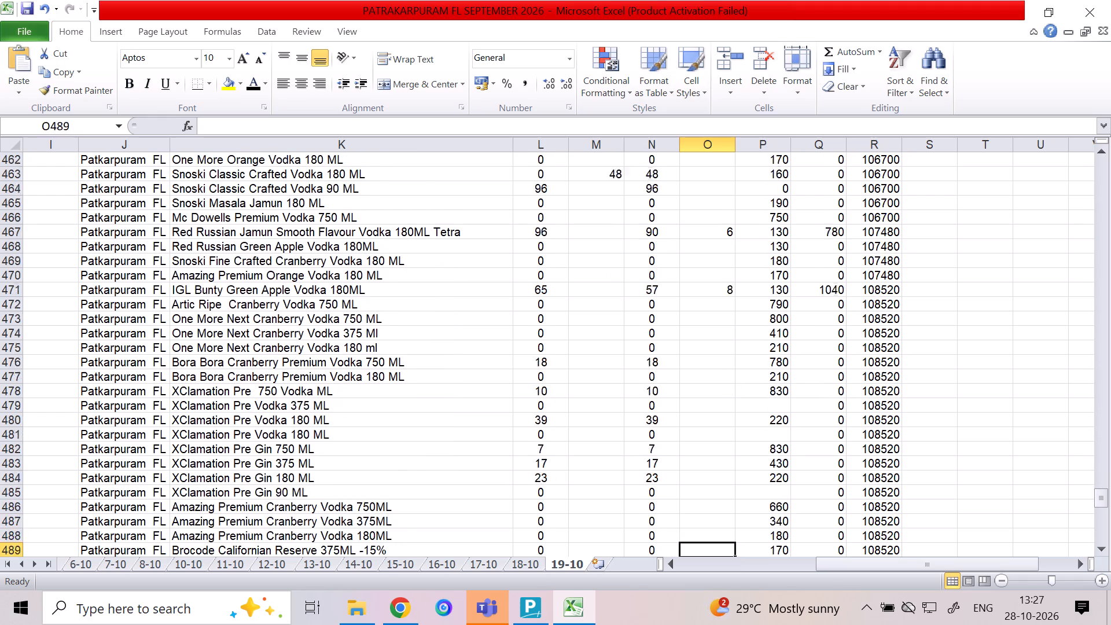
key("Down")
key("Down")
key("Up")
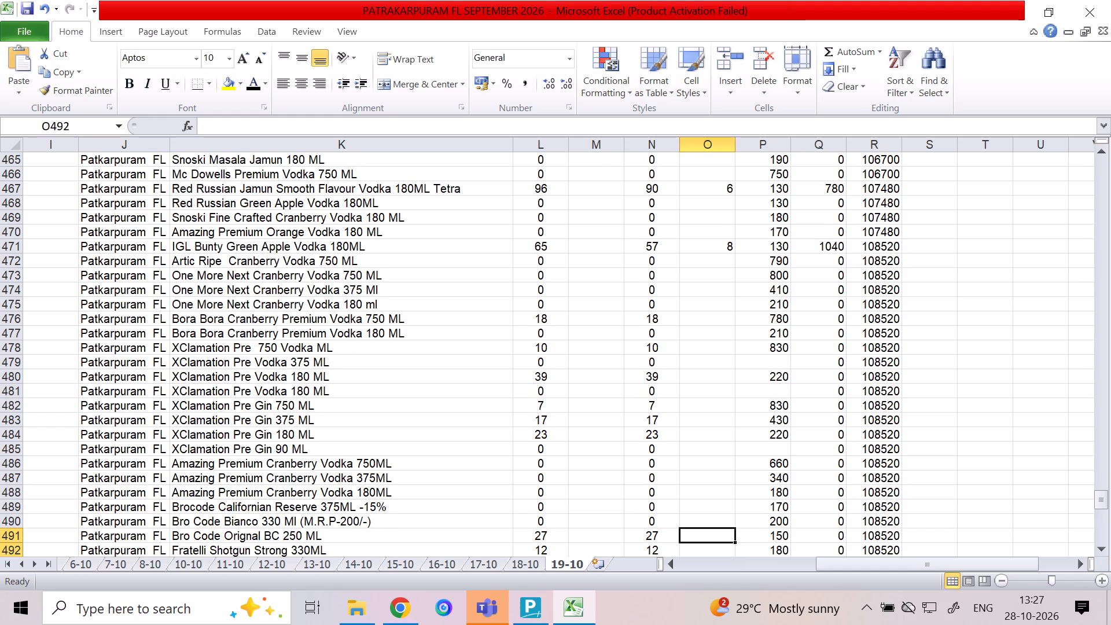
key("5")
key("Down")
key("Up")
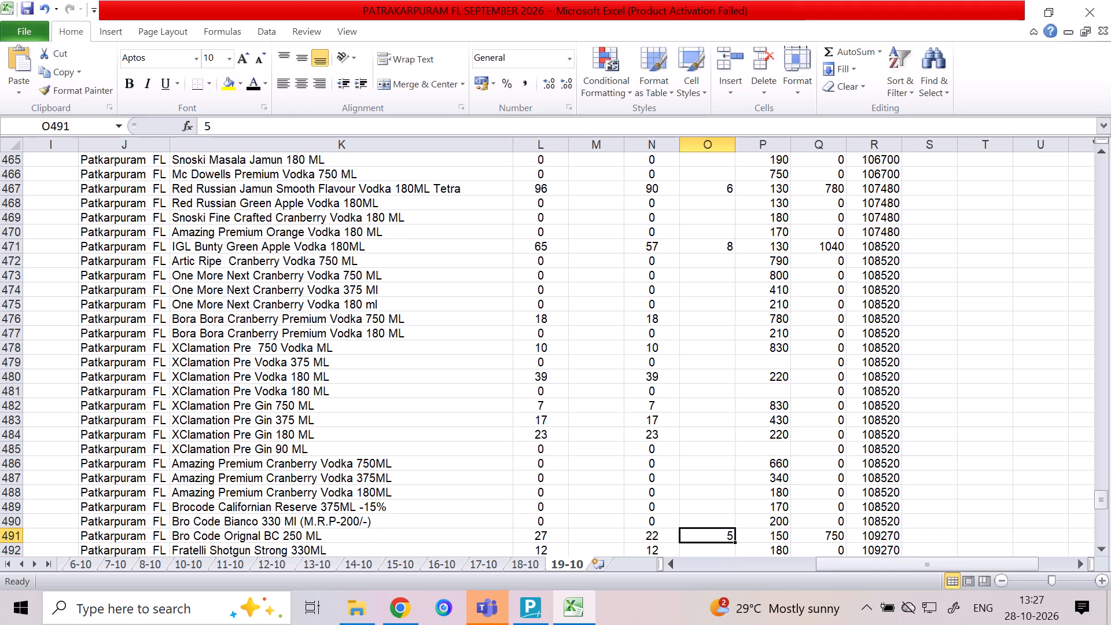
key("Down")
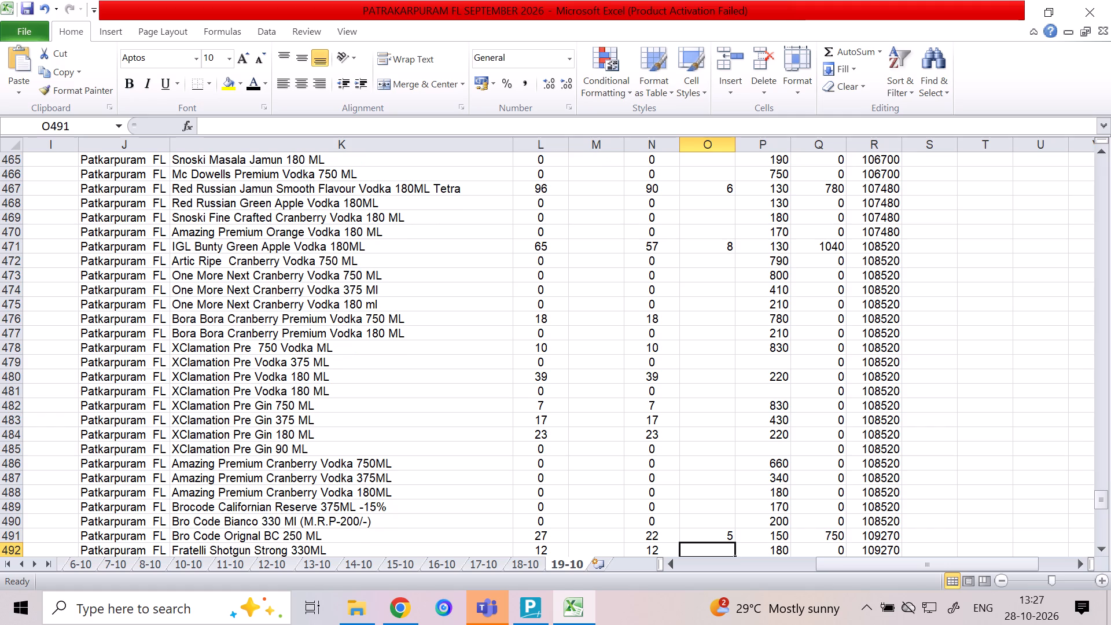
Enter a sold quantity of 3 for the Talli Tales Cosmopolitan Cranberry 275 ML row just above Talli Tales Cranbuzz.
key("Down")
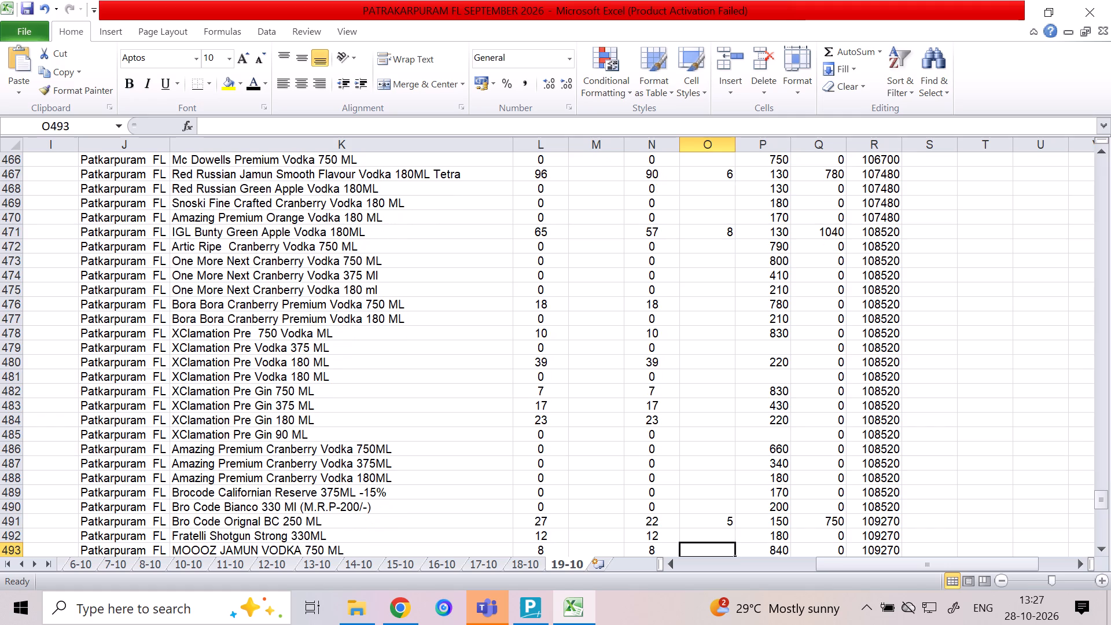
key("Down")
key("Down")
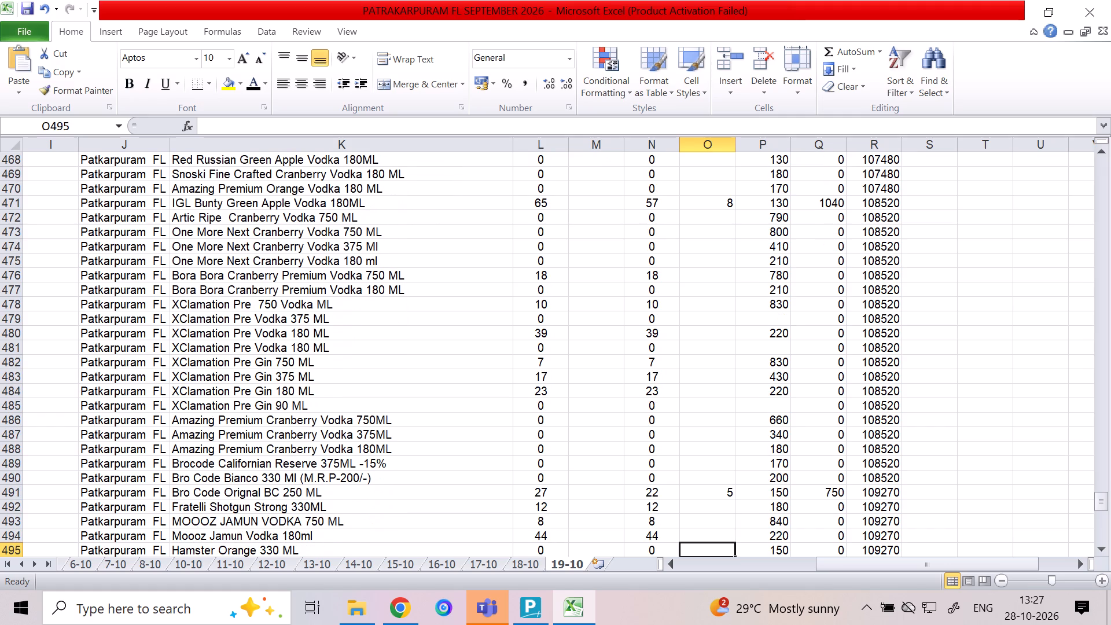
key("Down")
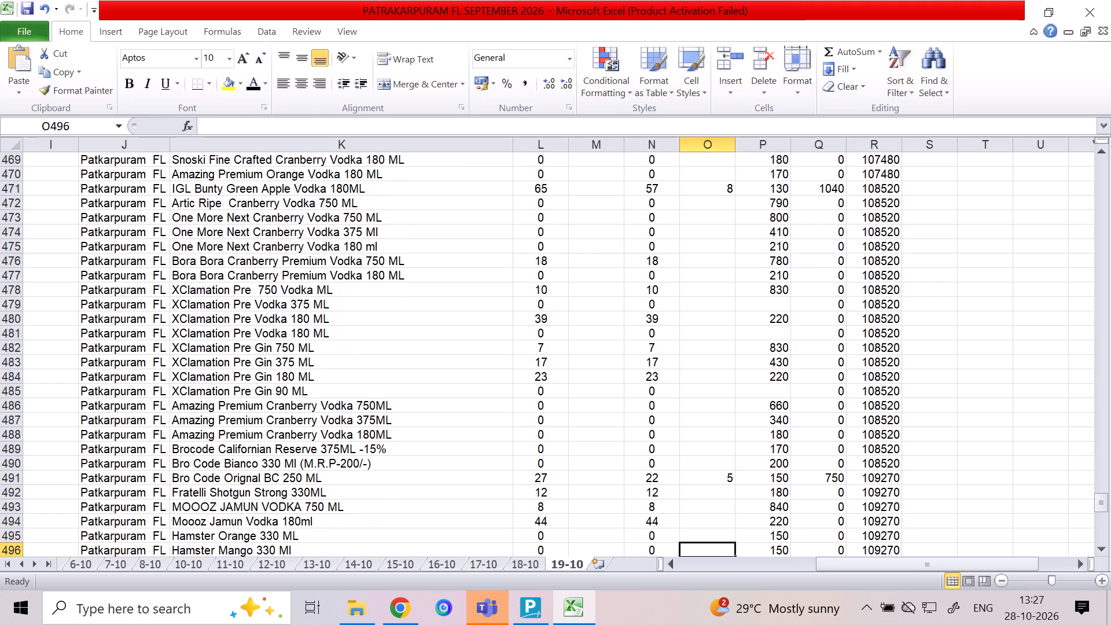
key("Down")
key("Down")
key("Down")
key("Down")
key("Down")
key("Down")
key("Up")
key("Up")
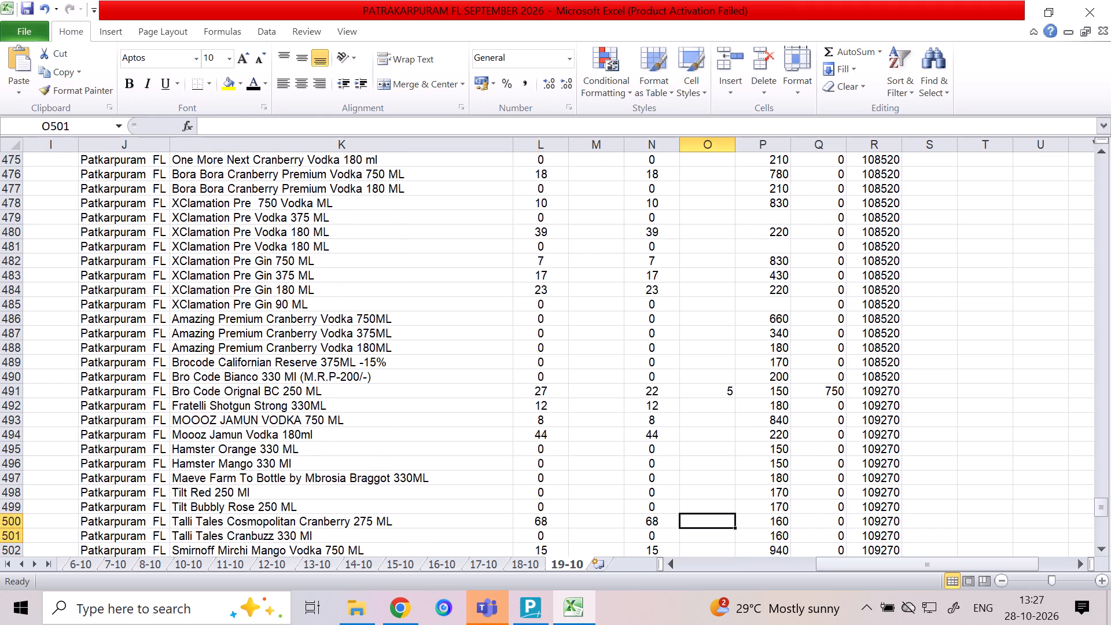
key("3")
key("Down")
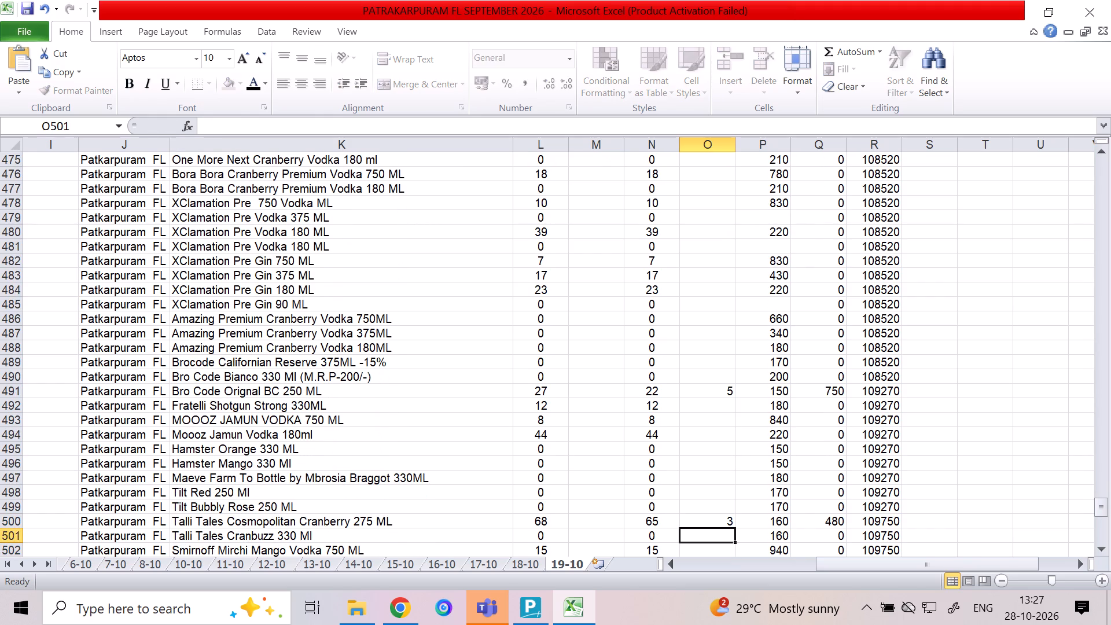
Enter stock additions for Smirnoff Minty Jamun Vodka: 12 for 750ML, 24 for 375 ML and 48 for 180ML.
key("Down")
key("Down")
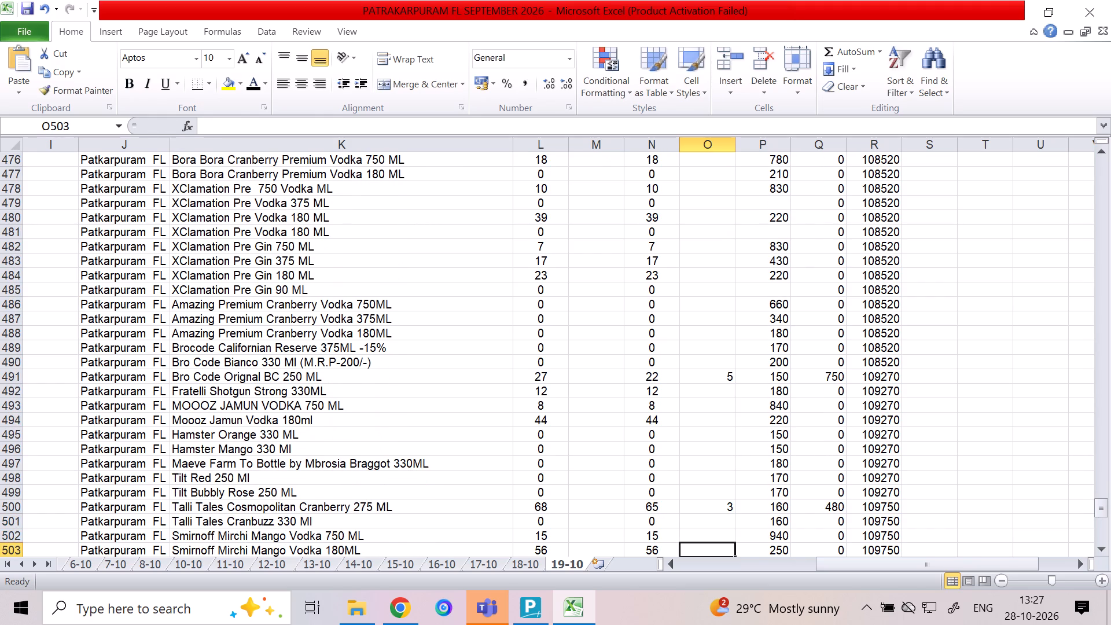
key("Down")
key("Down")
key("Down")
key("Down")
key("Up")
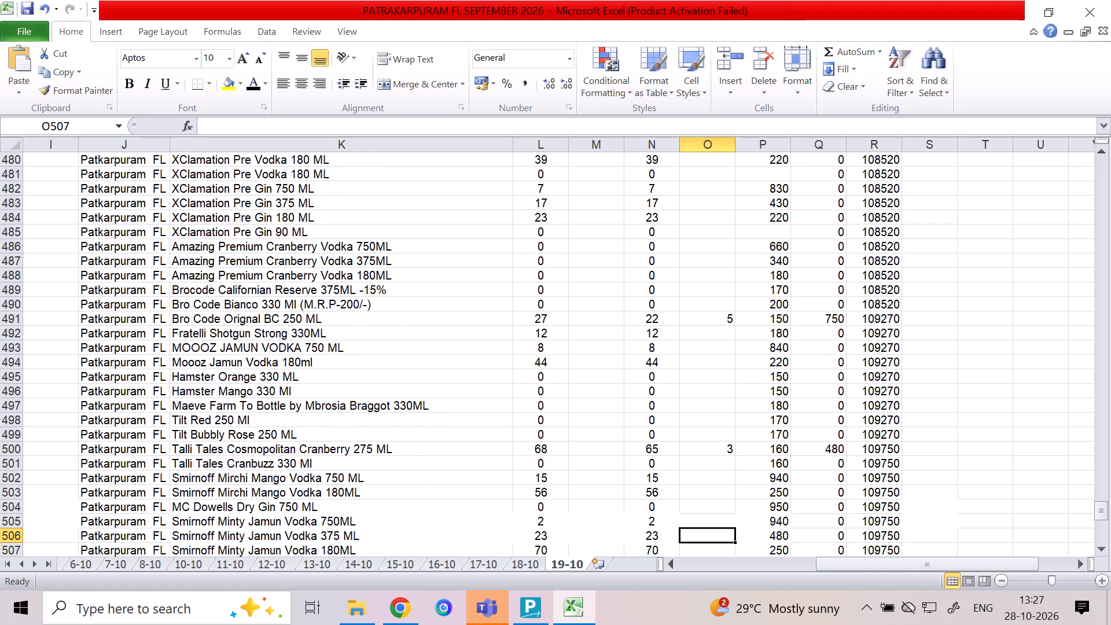
key("Up")
key("Left")
key("Left")
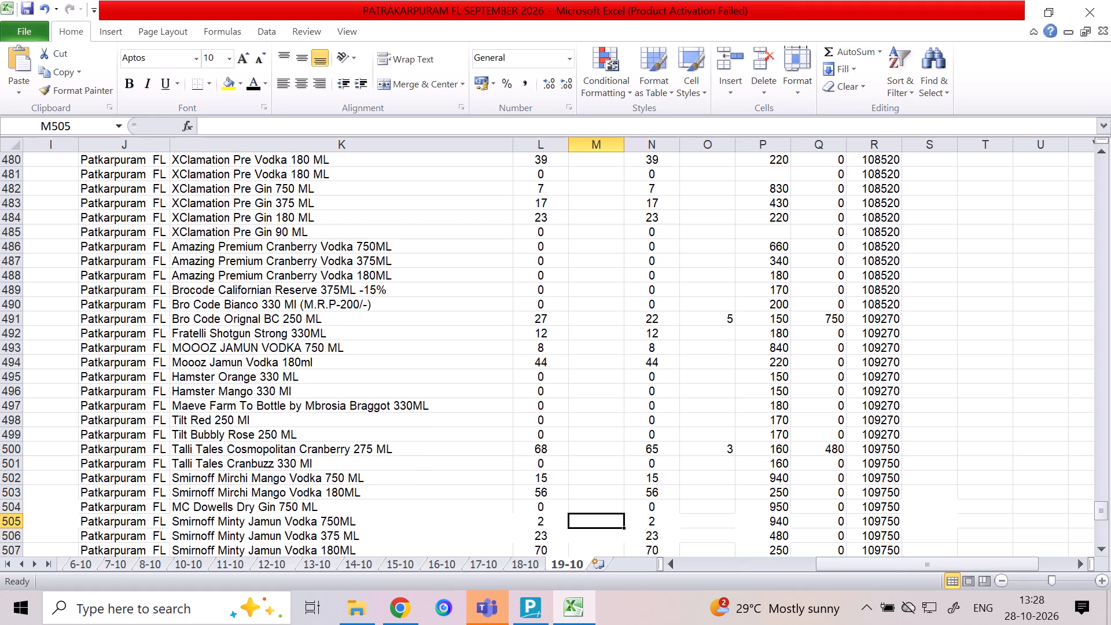
type("12")
key("Down")
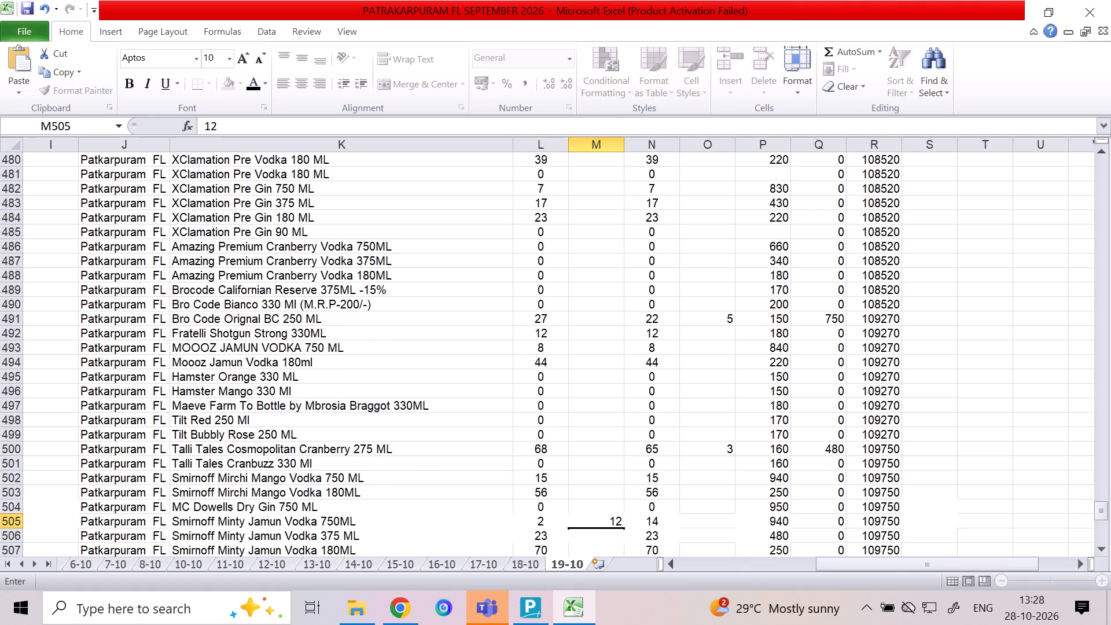
type("24")
key("Down")
type("48")
key("Right")
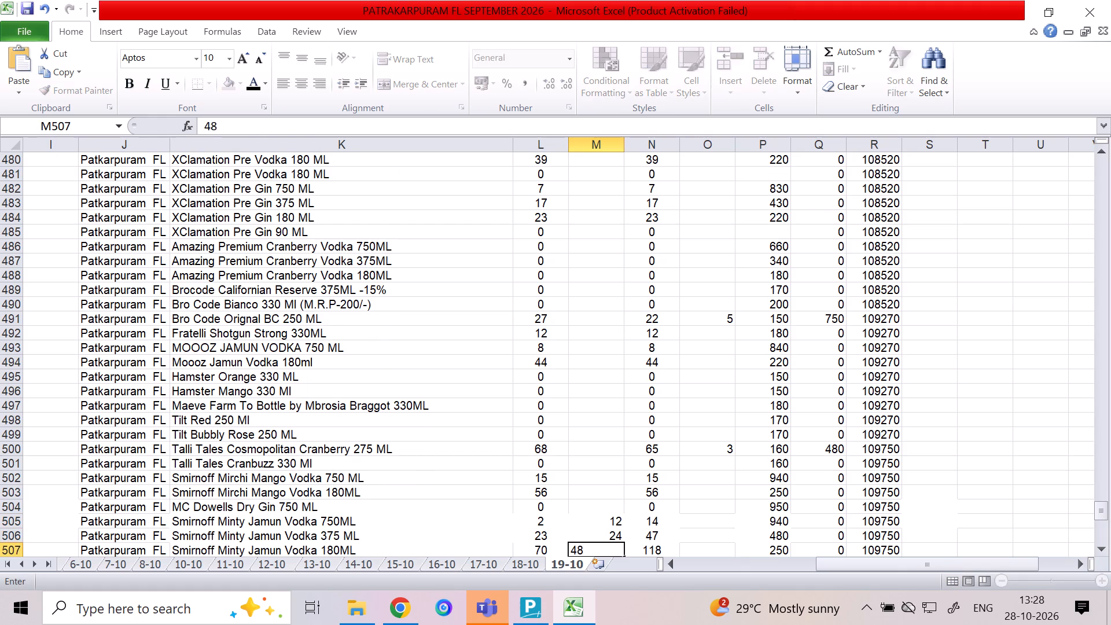
Enter sold quantities for Smirnoff Minty Jamun Vodka: 2 for 750ML, 4 for 375 ML and 16 for 180ML.
key("Up")
key("Up")
key("Right")
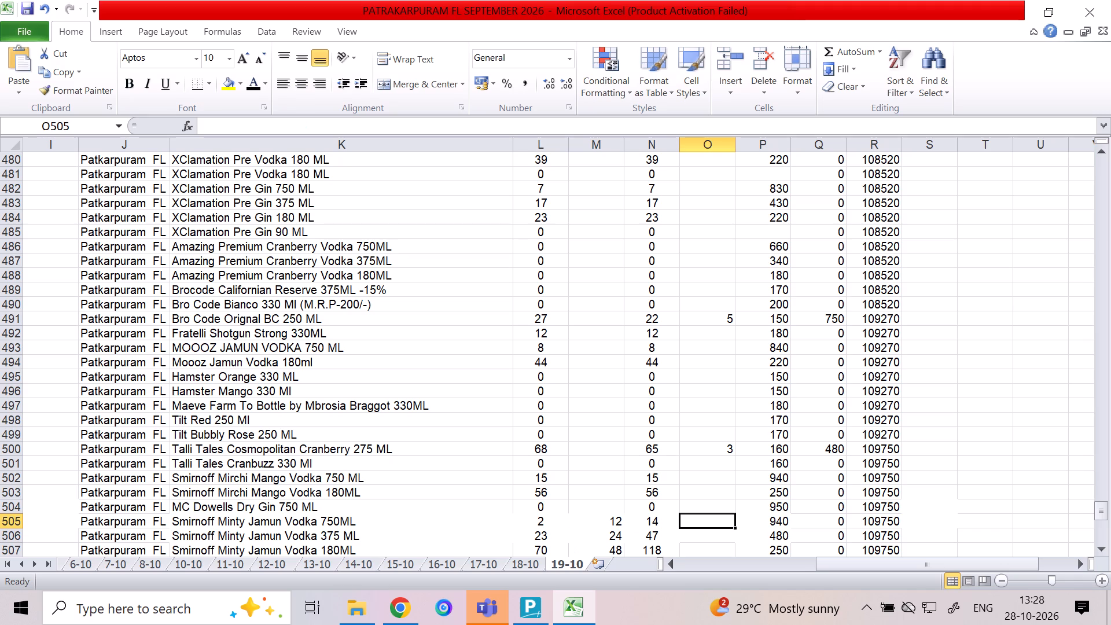
key("2")
key("Down")
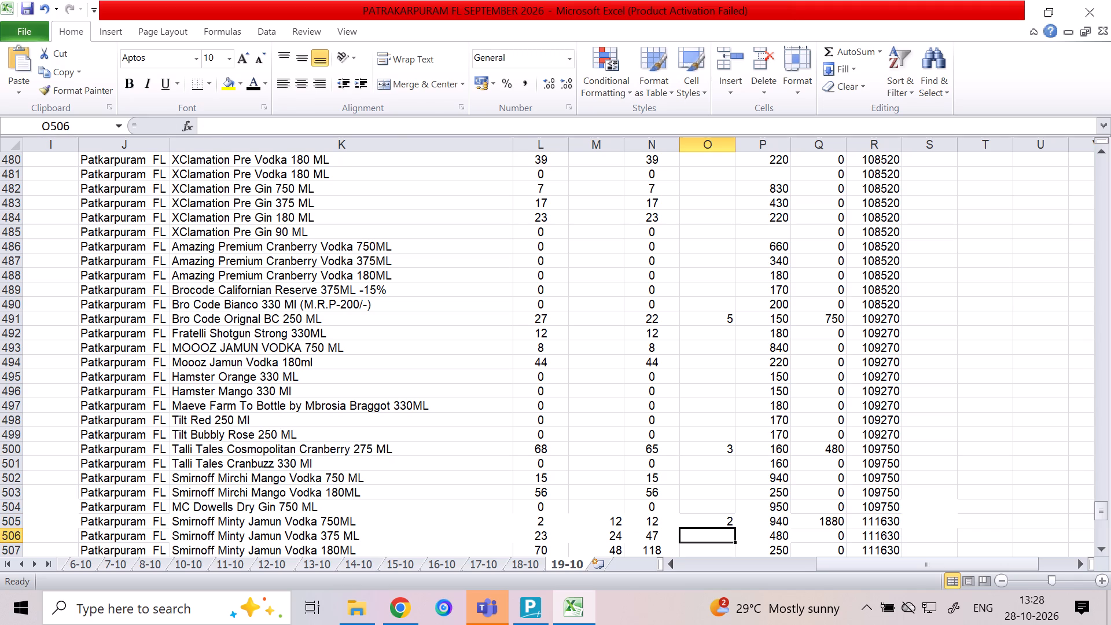
key("4")
key("Down")
type("16")
key("Down")
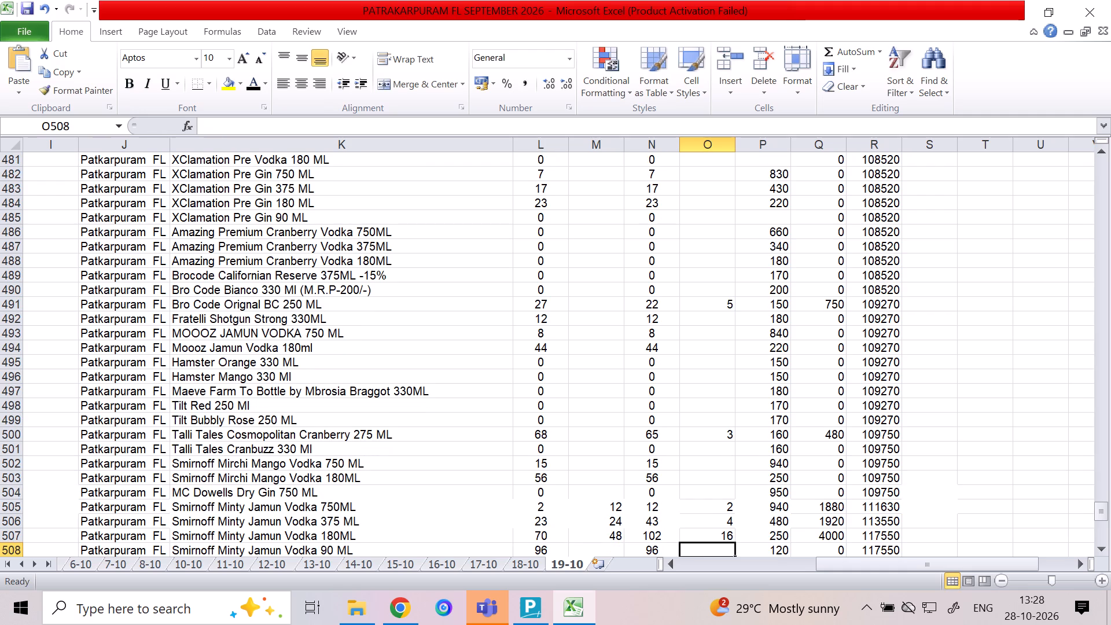
Enter a sold quantity of 3 for Magic Moments Aam Panna Vodka 180ml.
key("Down")
key("Down")
key("Down")
key("Down")
key("Down")
key("Down")
key("Down")
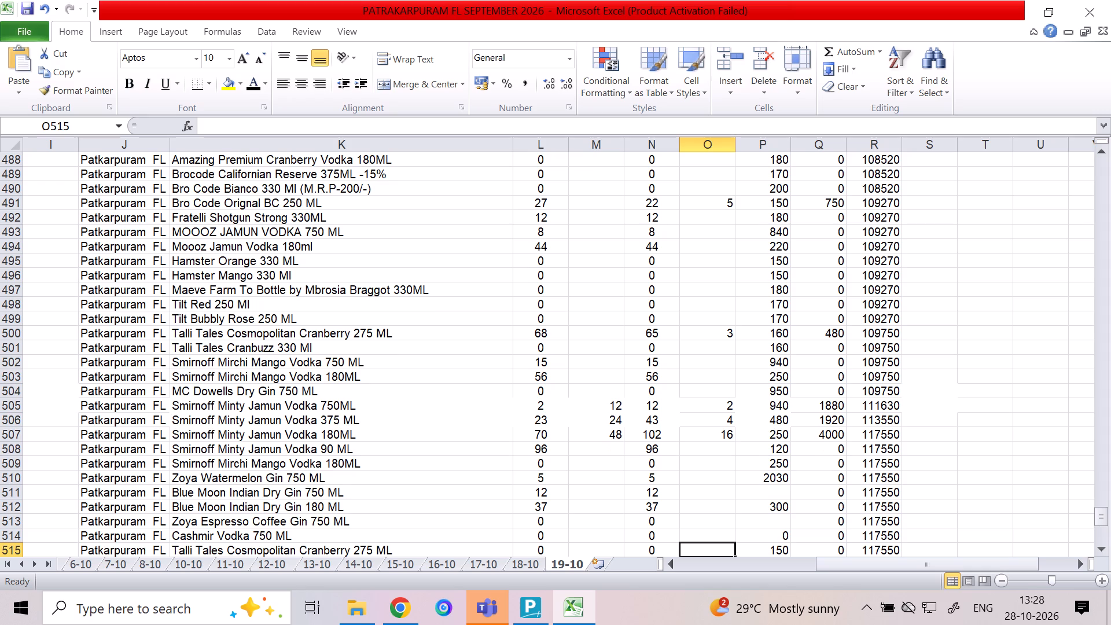
key("Down")
key("Down")
key("Down")
key("Down")
key("Down")
key("Down")
key("Down")
key("Down")
key("Down")
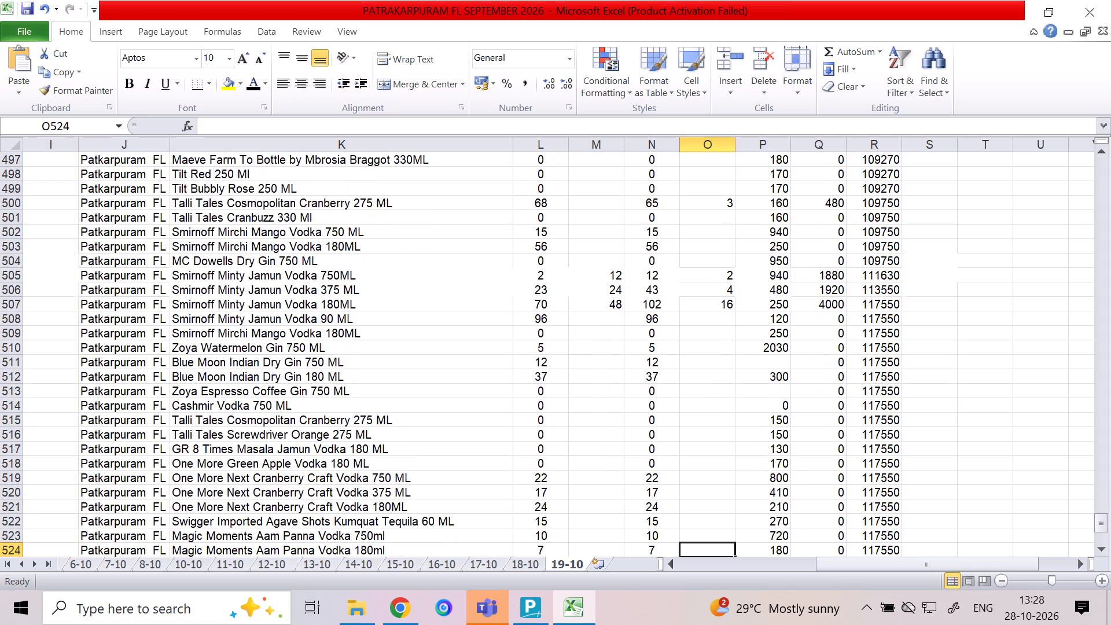
key("Down")
key("Up")
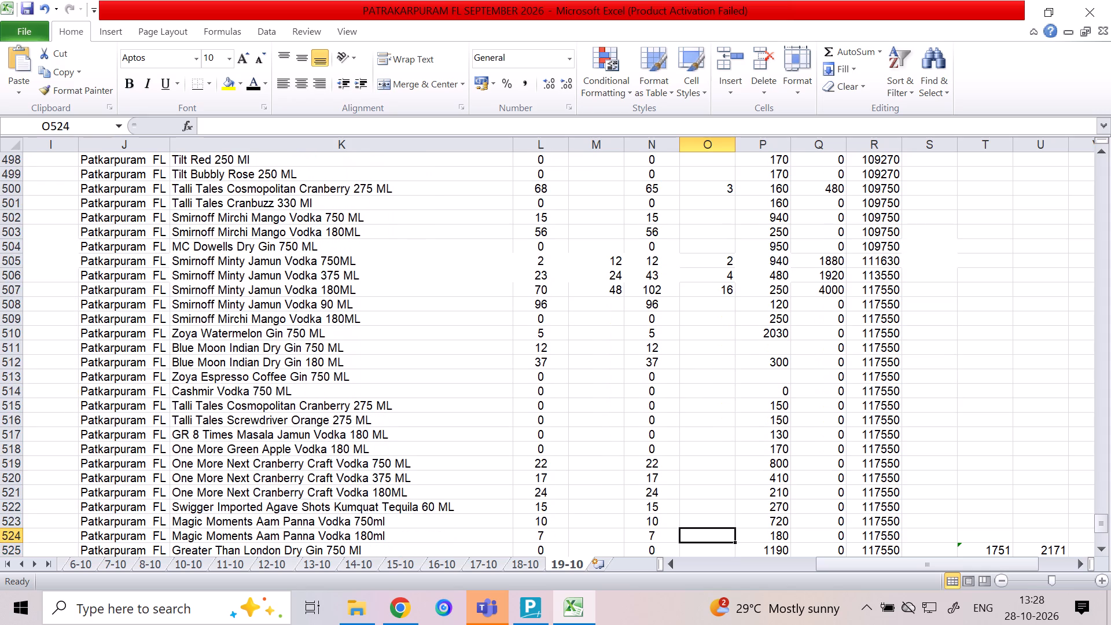
key("3")
key("Down")
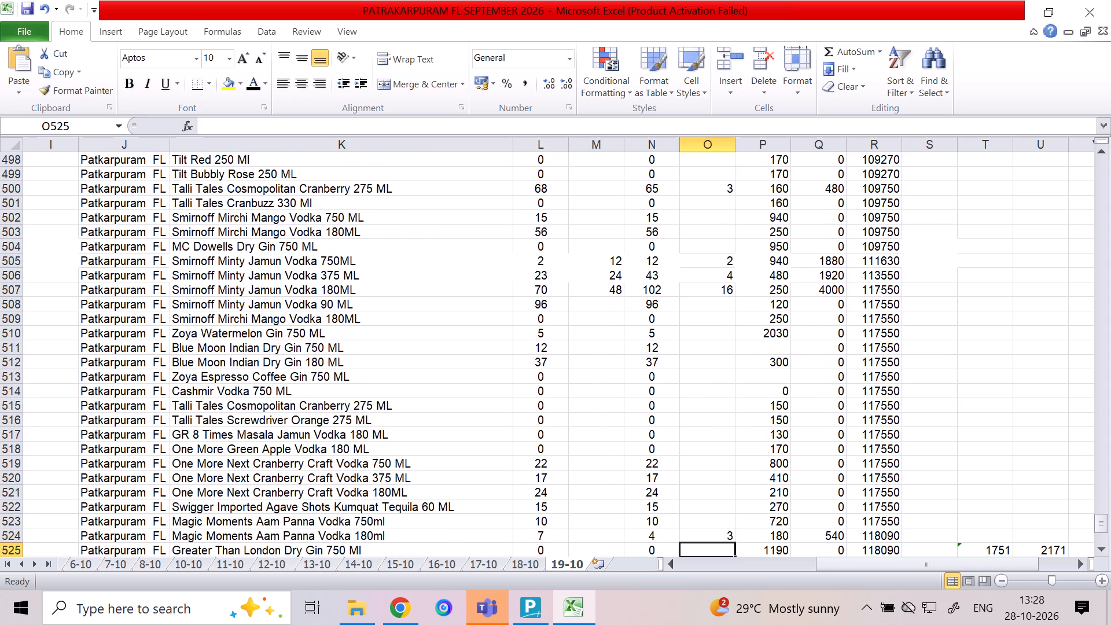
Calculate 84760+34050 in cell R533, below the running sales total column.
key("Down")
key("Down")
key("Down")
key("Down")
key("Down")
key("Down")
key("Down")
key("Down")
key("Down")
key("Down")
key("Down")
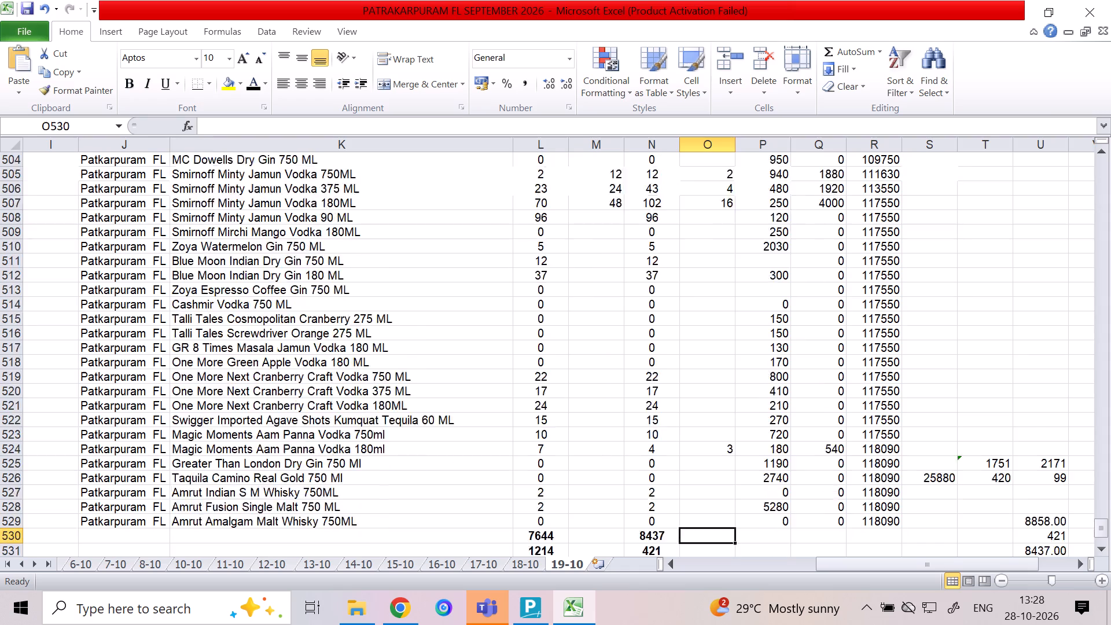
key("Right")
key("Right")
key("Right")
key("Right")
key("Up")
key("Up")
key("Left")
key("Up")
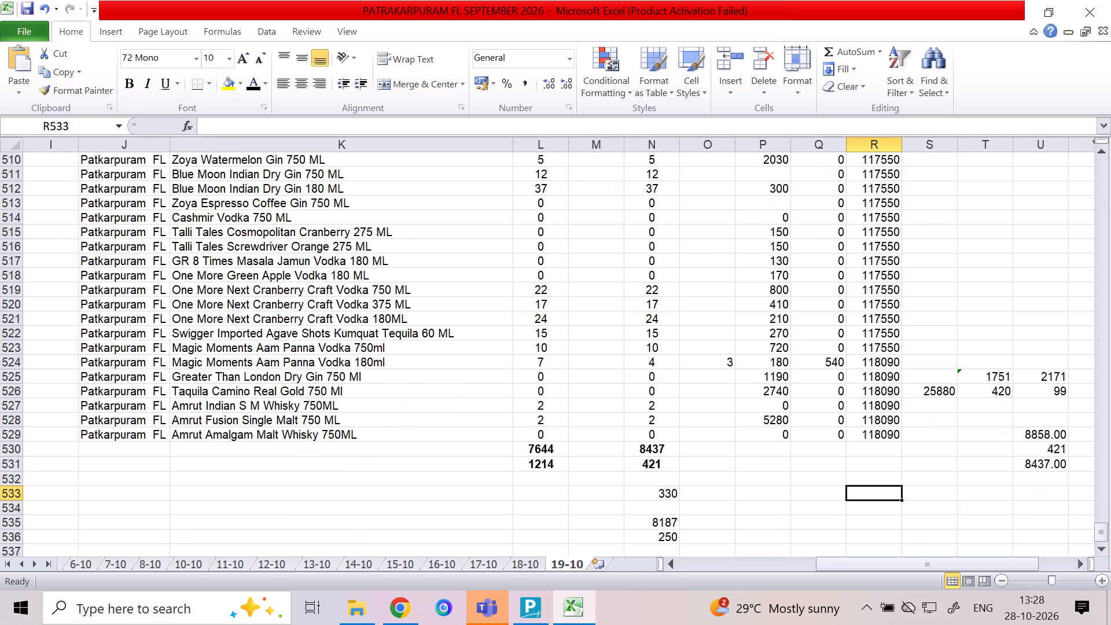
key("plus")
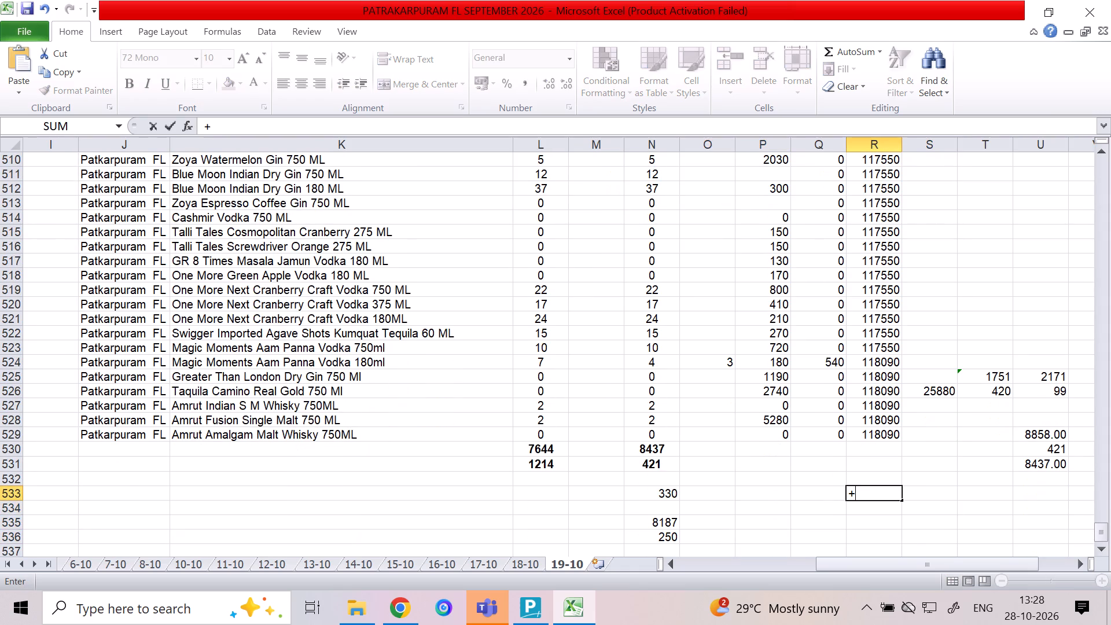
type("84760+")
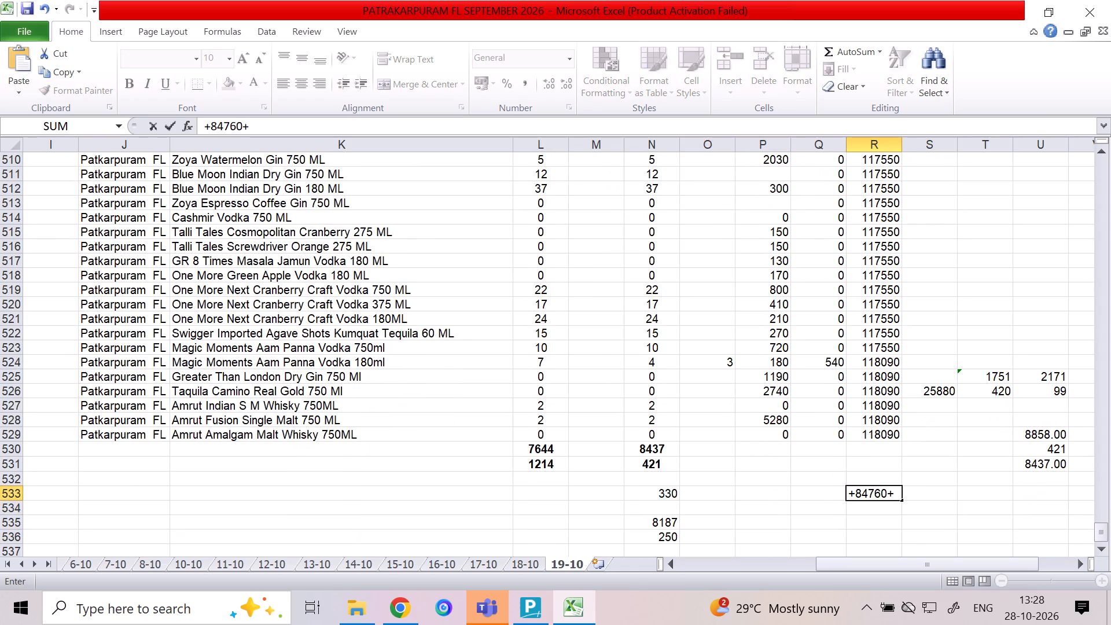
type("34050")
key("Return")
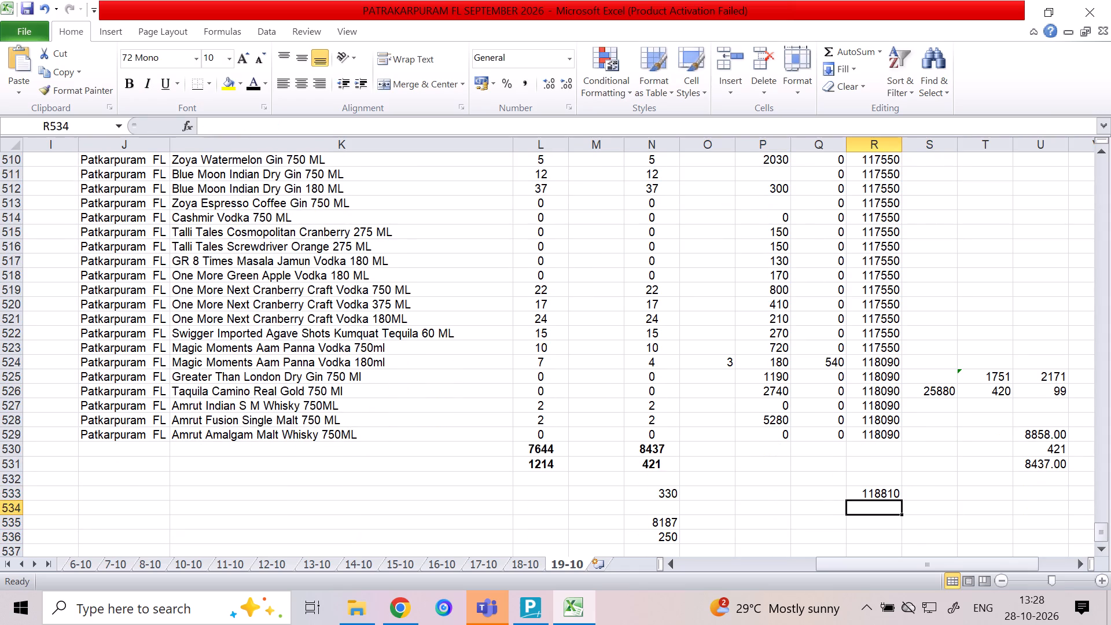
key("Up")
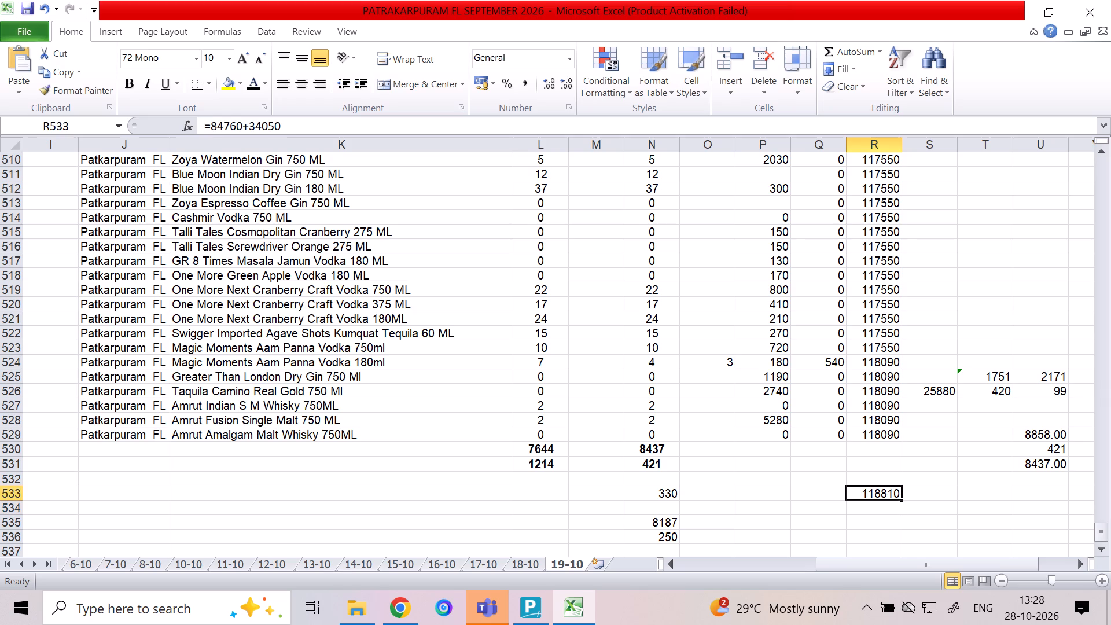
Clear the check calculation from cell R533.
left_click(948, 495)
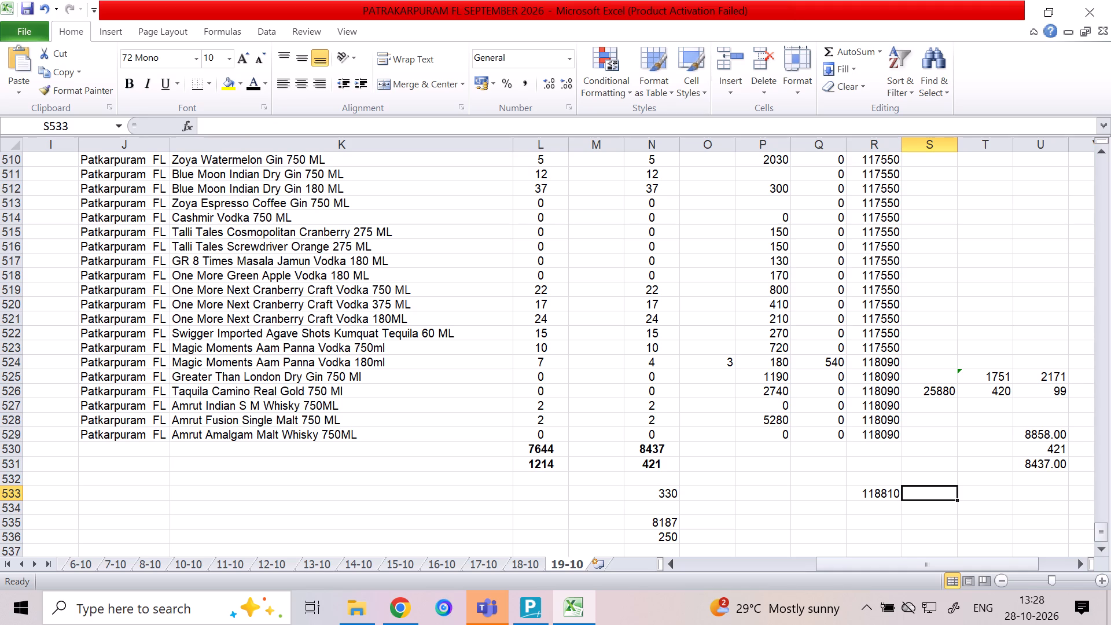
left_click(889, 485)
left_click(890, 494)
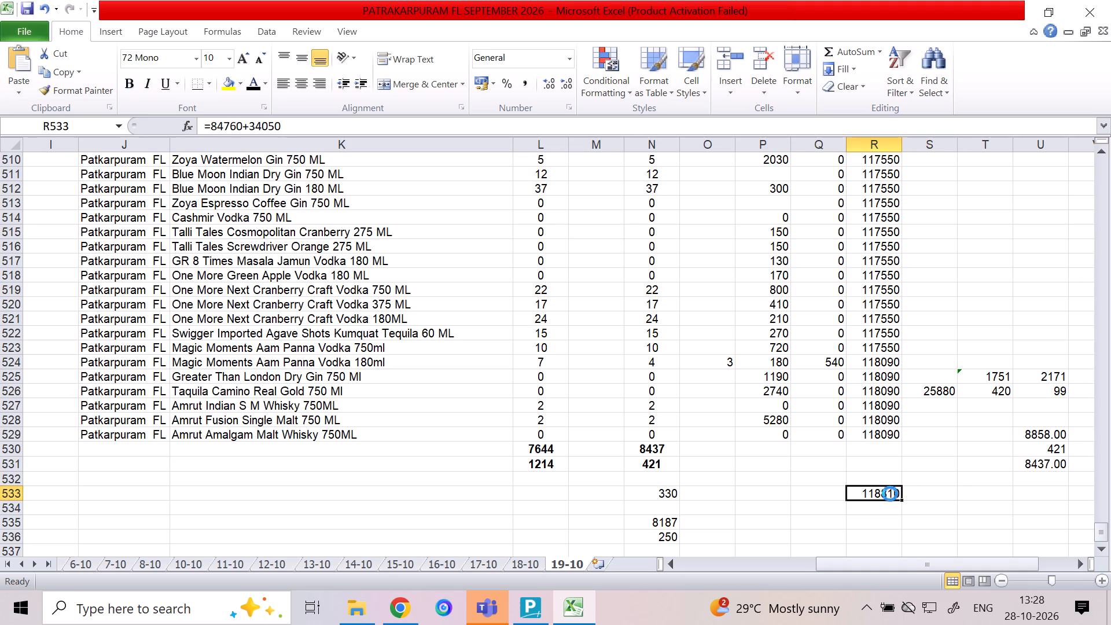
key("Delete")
Review the sale amounts in column Q upward from the last item rows to Talli Tales Cosmopolitan Cranberry 275 ML in row 500.
key("Left")
key("Up")
key("Up")
key("Up")
key("Up")
key("Up")
key("Up")
key("Up")
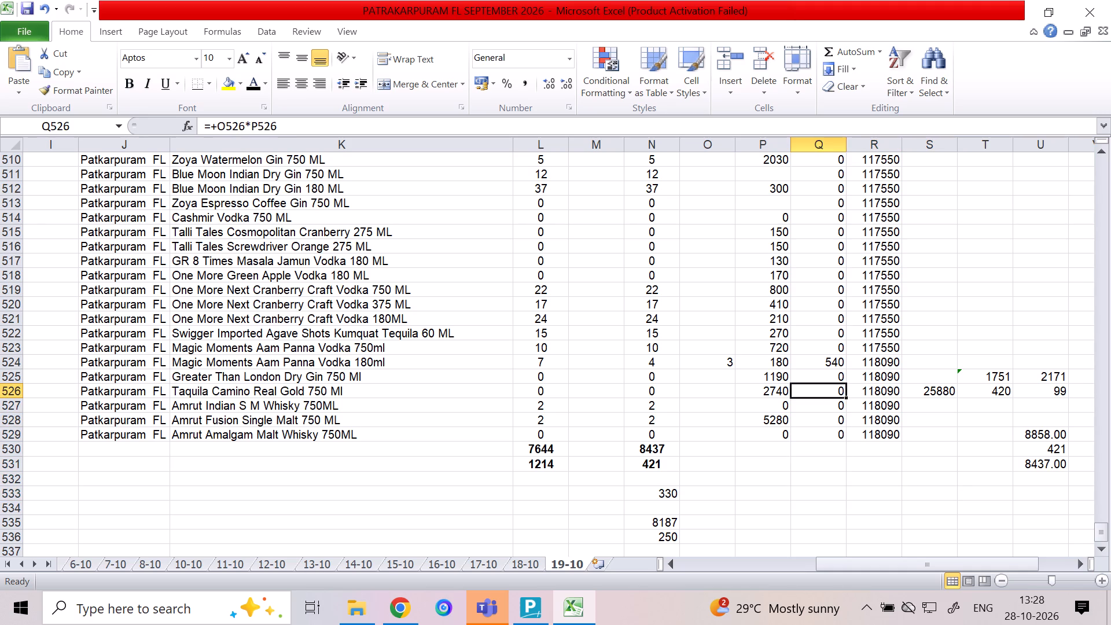
key("Up")
key("Up")
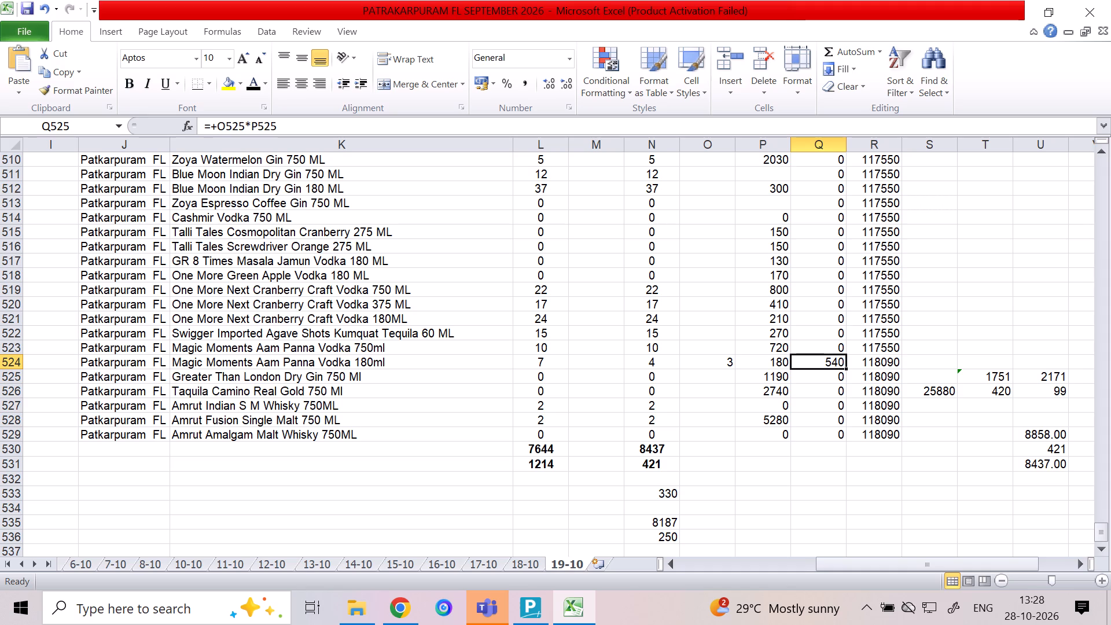
key("Up")
key("Up")
key("Up")
key("Up")
key("Up")
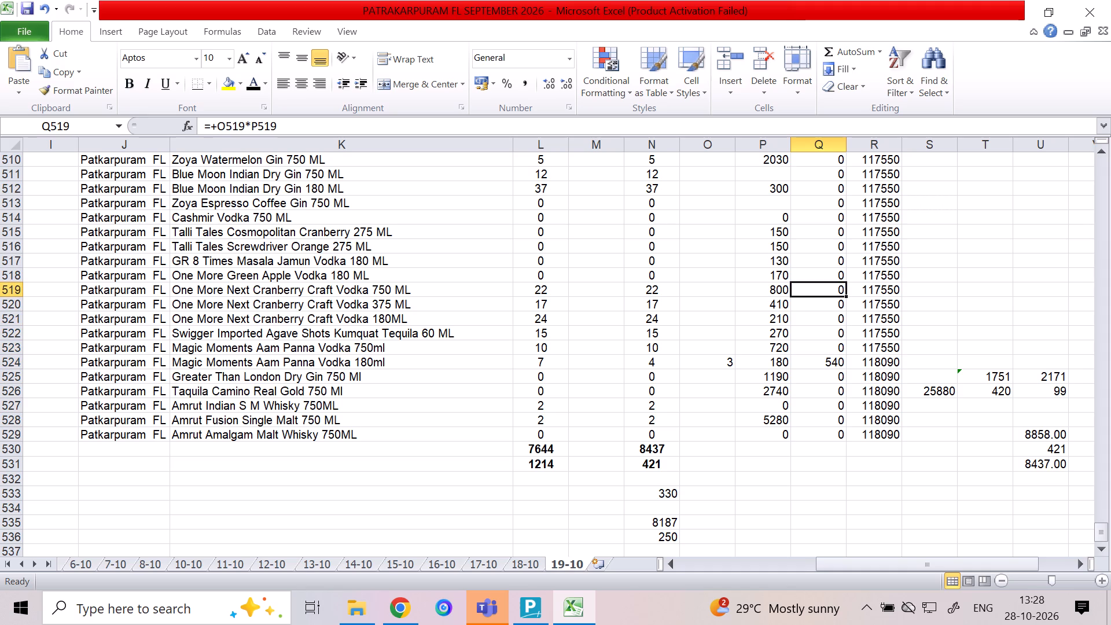
key("Up")
key("Up")
key("Up")
key("Up")
key("Up")
key("Up")
key("Up")
key("Up")
key("Up")
key("Up")
key("Up")
key("Up")
key("Up")
key("Up")
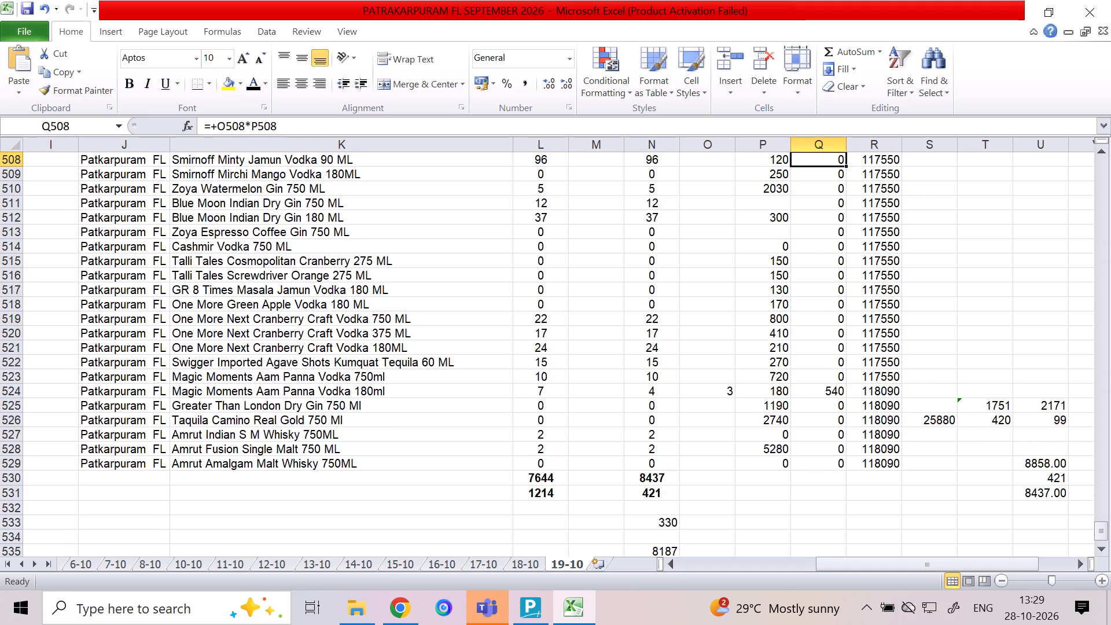
key("Up")
key("Up")
key("Up")
key("Down")
key("Down")
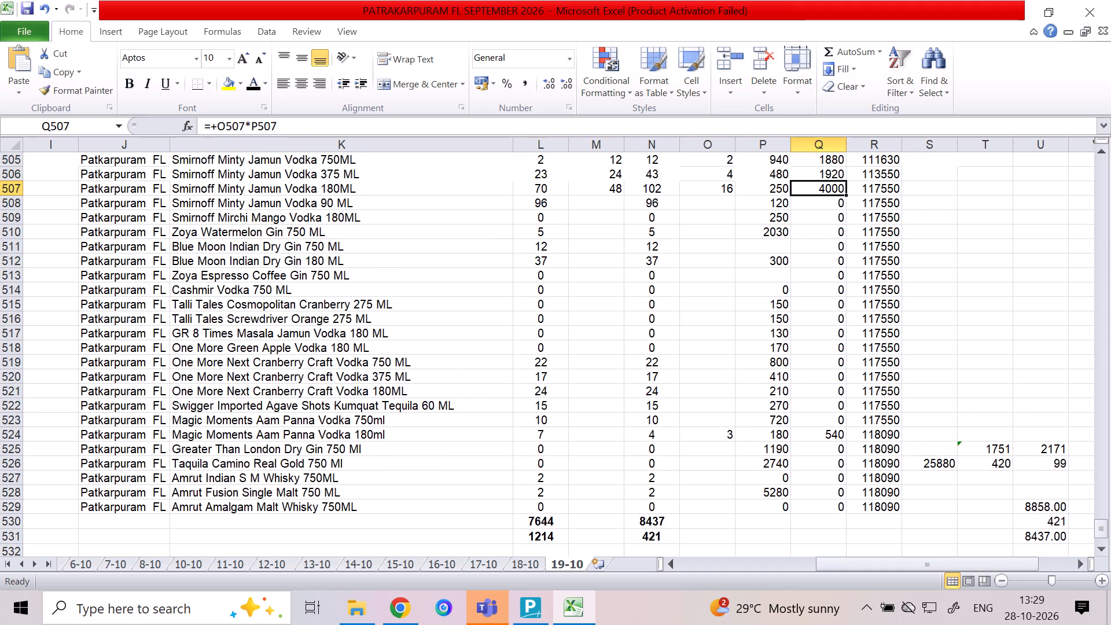
key("Up")
key("Up")
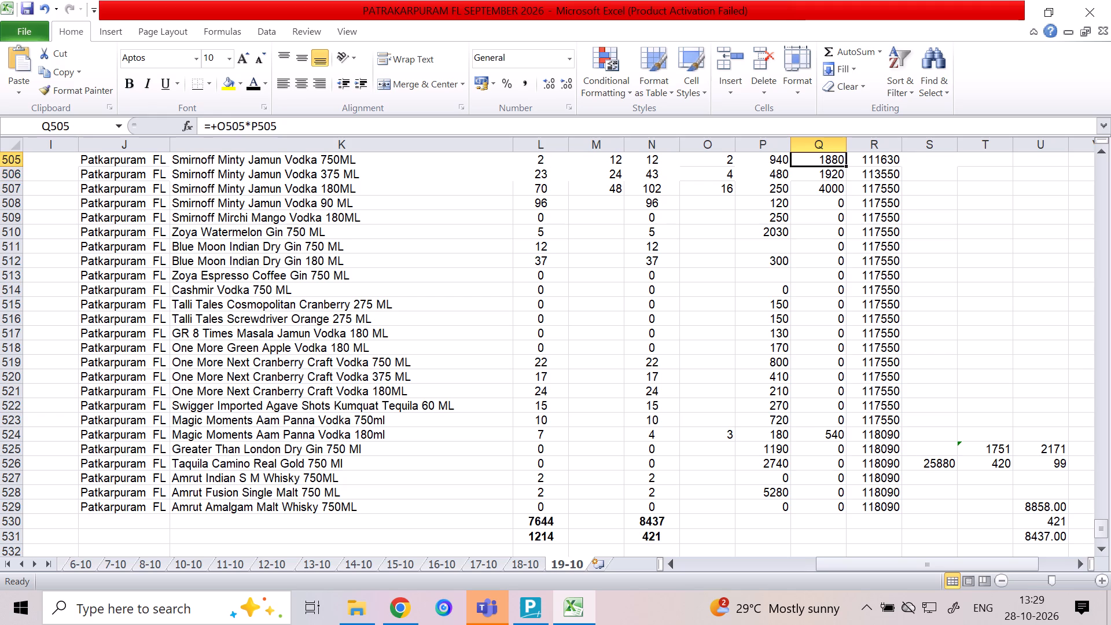
key("Up")
key("Up")
key("Up")
key("Up")
key("Up")
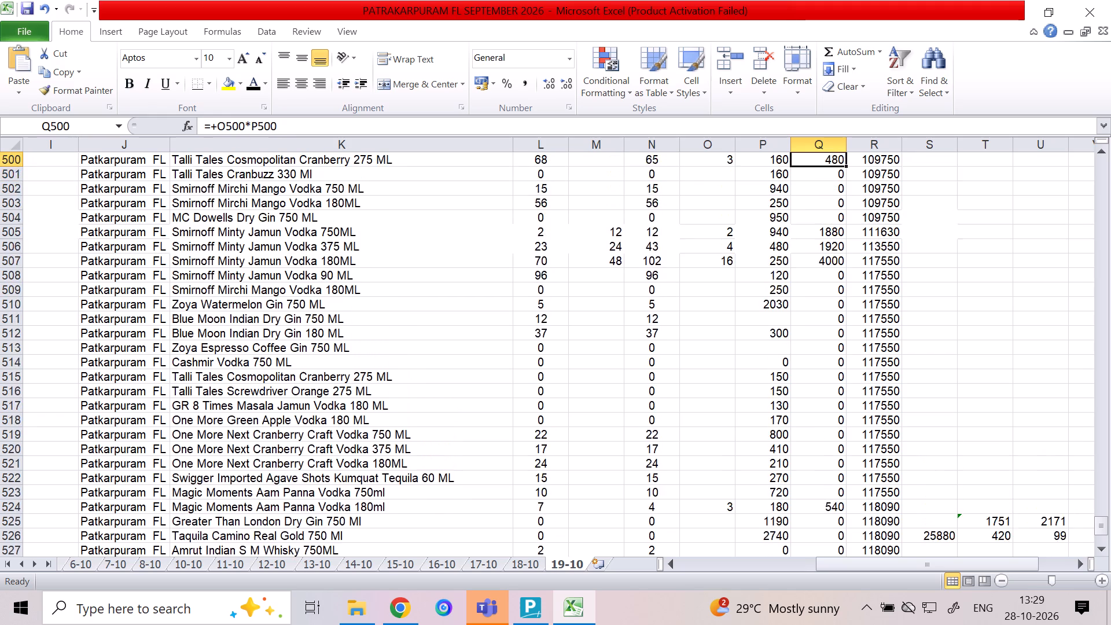
key("Up")
key("Up")
key("Down")
key("Down")
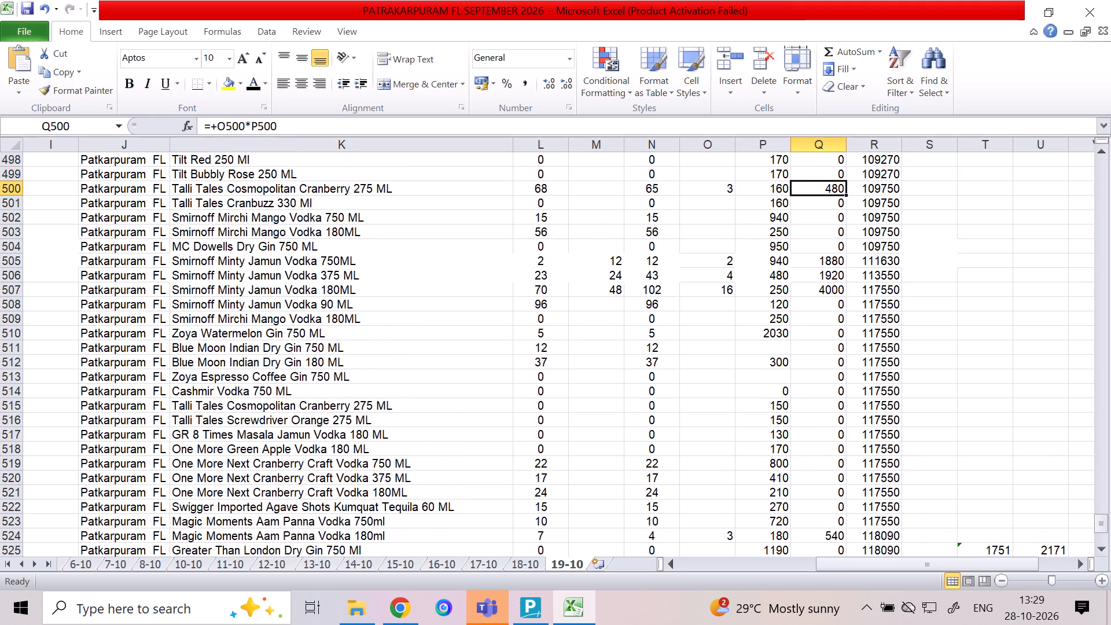
Check the column Q sale amounts upward from row 499 to IGL Bunty Green Apple Vodka 180ML, including Bro Code Orignal BC 250 ML.
key("Up")
key("Up")
key("Up")
key("Up")
key("Up")
key("Up")
key("Up")
key("Up")
key("Up")
key("Up")
key("Up")
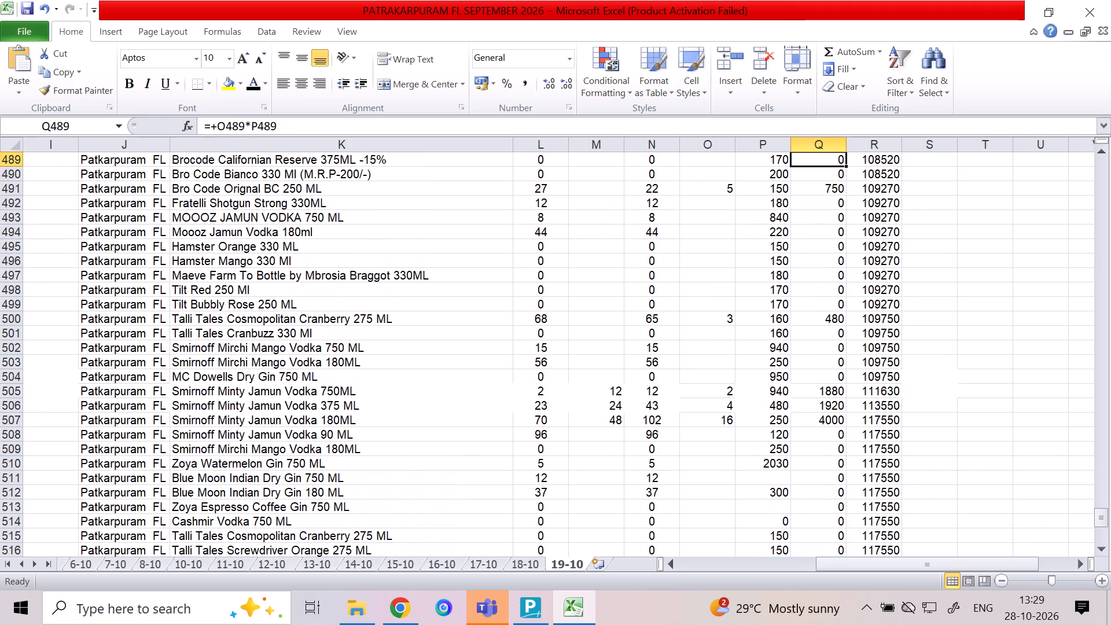
key("Down")
key("Down")
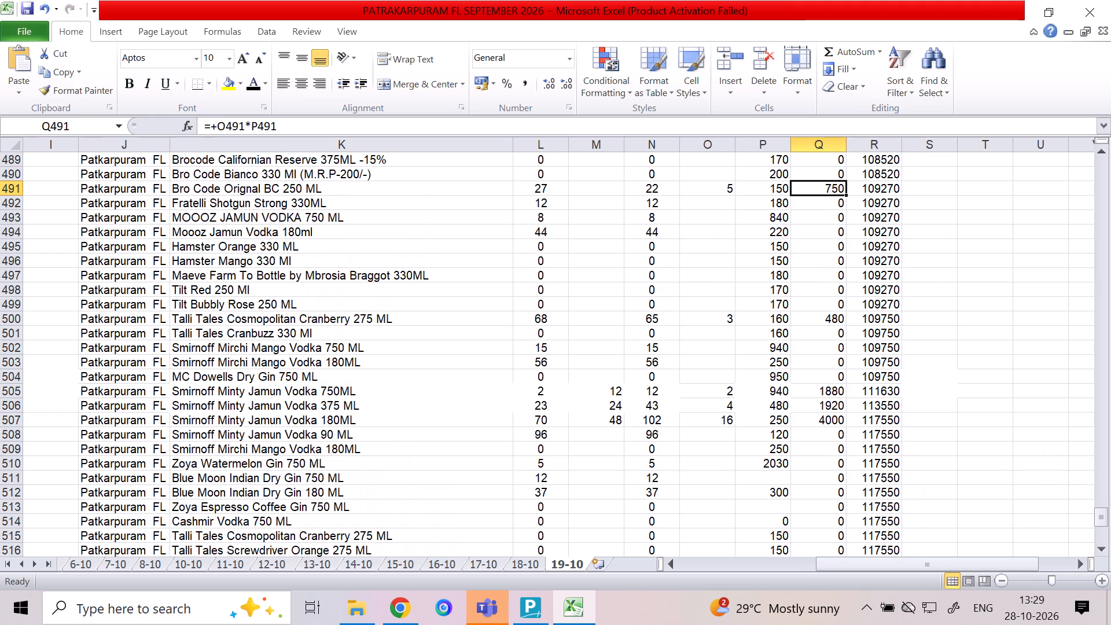
key("Up")
key("Up")
key("Up")
key("Up")
key("Up")
key("Up")
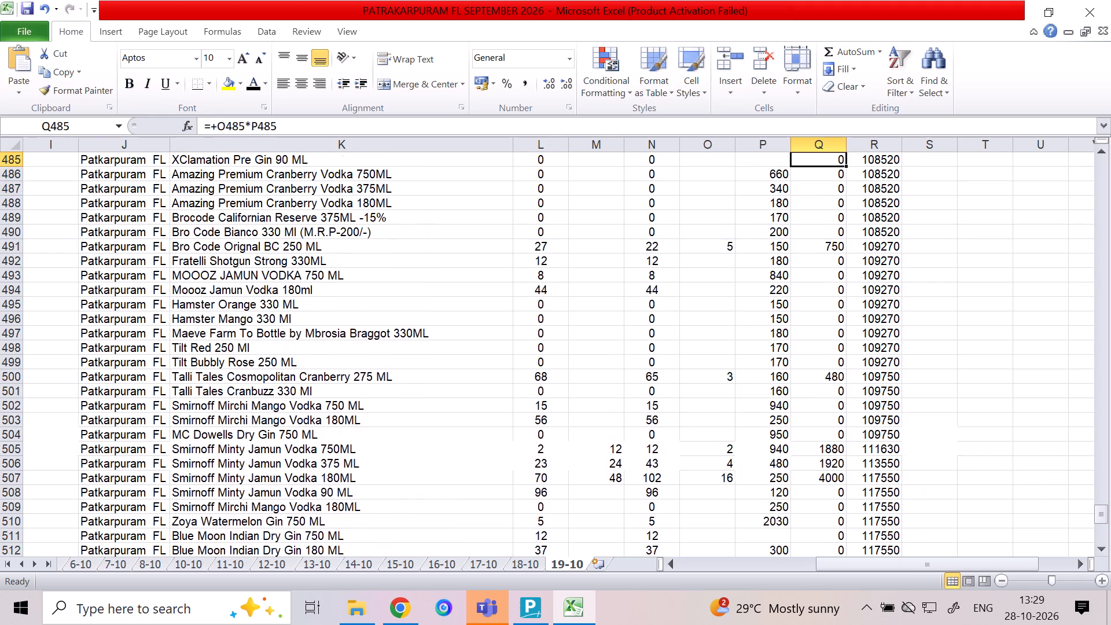
key("Up")
key("Up")
key("Up")
key("Up")
key("Up")
key("Up")
key("Up")
key("Up")
key("Up")
key("Up")
key("Up")
key("Up")
key("Up")
key("Up")
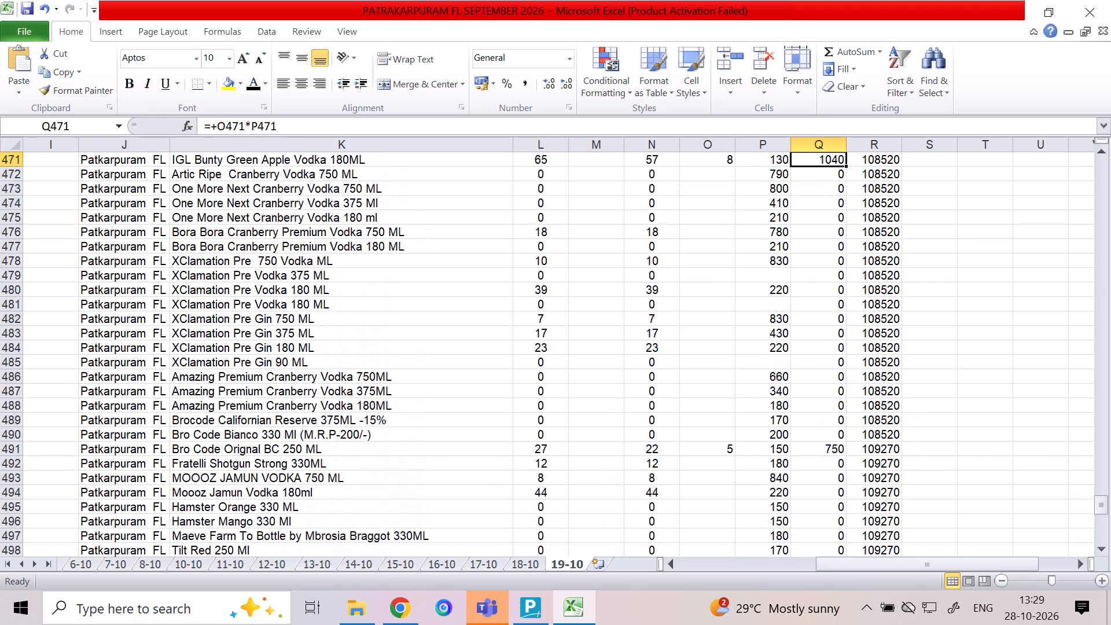
key("Up")
key("Up")
key("Down")
key("Down")
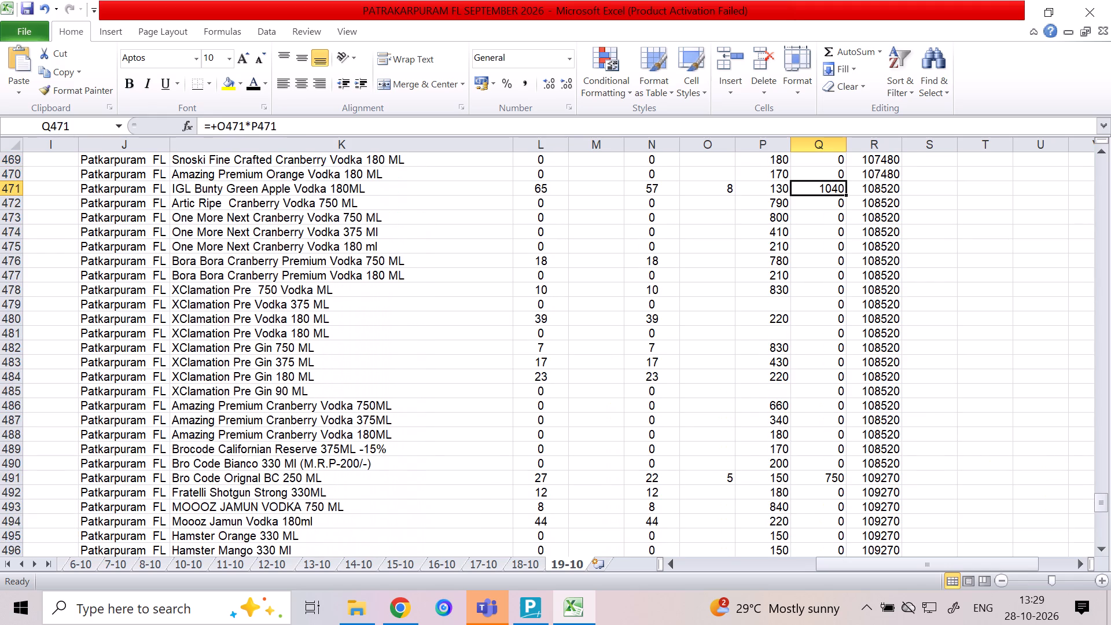
Check the column Q sale amounts upward from Amazing Premium Orange Vodka 180 ML to Lift Up Vodka 750 ML.
key("Up")
key("Up")
key("Up")
key("Up")
key("Up")
key("Up")
key("Up")
key("Up")
key("Down")
key("Down")
key("Up")
key("Up")
key("Up")
key("Up")
key("Up")
key("Up")
key("Up")
key("Up")
key("Up")
key("Up")
key("Up")
key("Up")
key("Up")
key("Up")
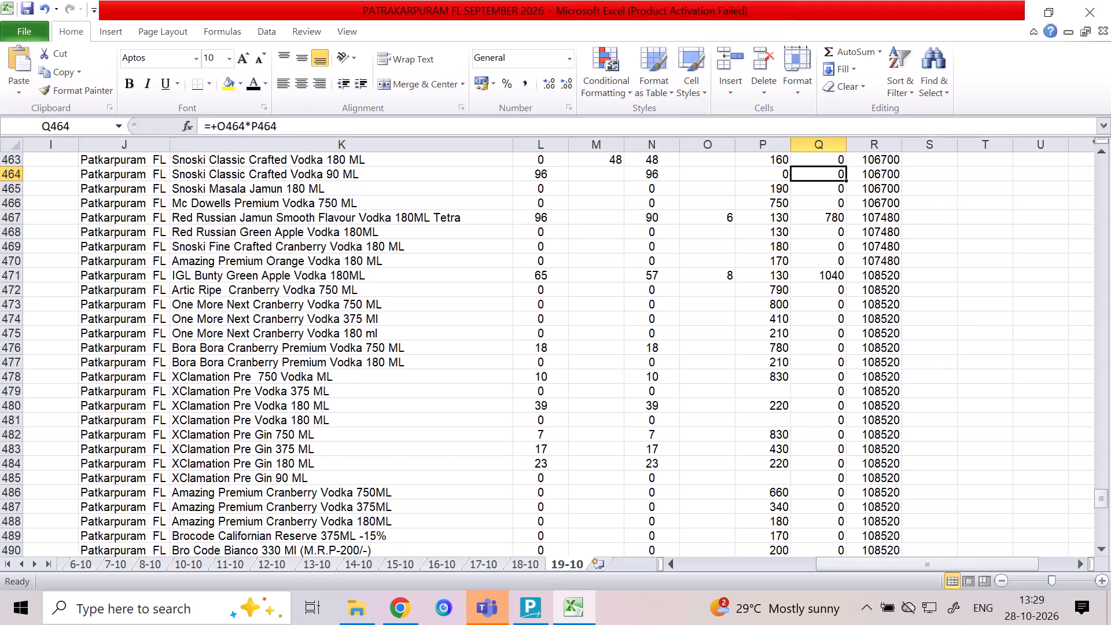
key("Down")
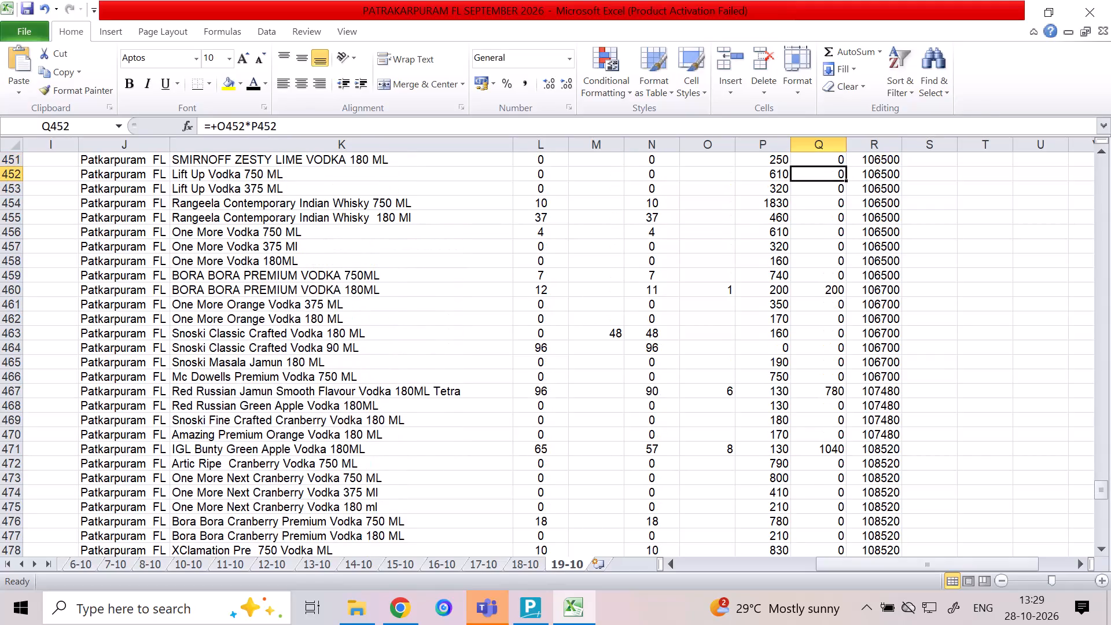
Check the column Q sale amounts upward from SMIRNOFF ZESTY LIME VODKA 180 ML to M M Green Apple Vodka 180ML in row 434.
key("Up")
key("Up")
key("Up")
key("Up")
key("Up")
key("Up")
key("Up")
key("Up")
key("Up")
key("Up")
key("Up")
key("Up")
key("Up")
key("Up")
key("Up")
key("Up")
key("Up")
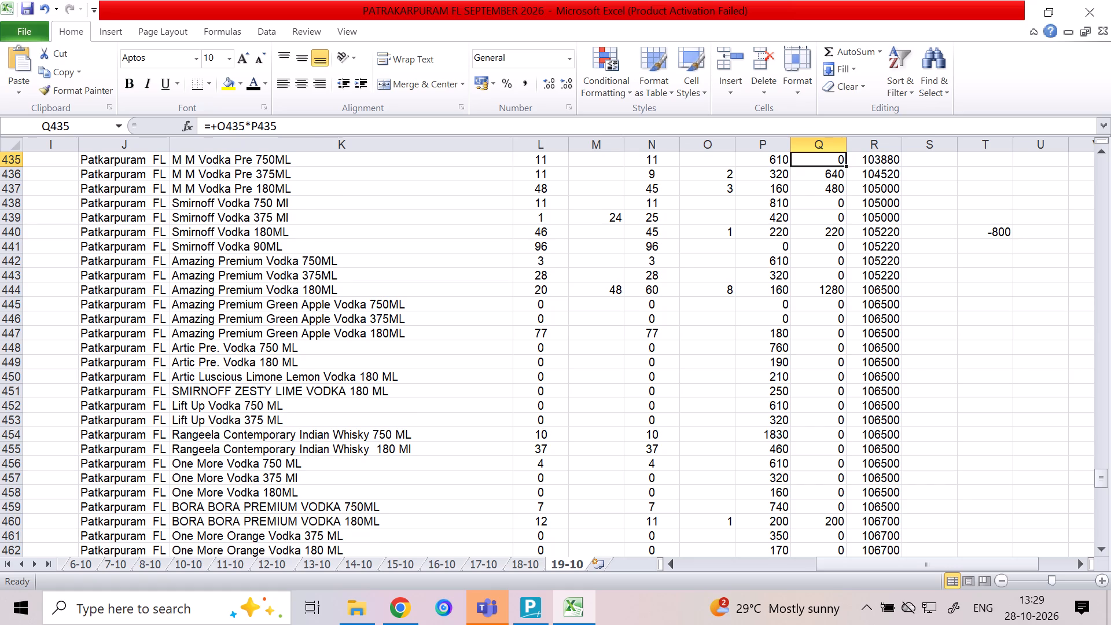
key("Up")
key("Up")
key("Down")
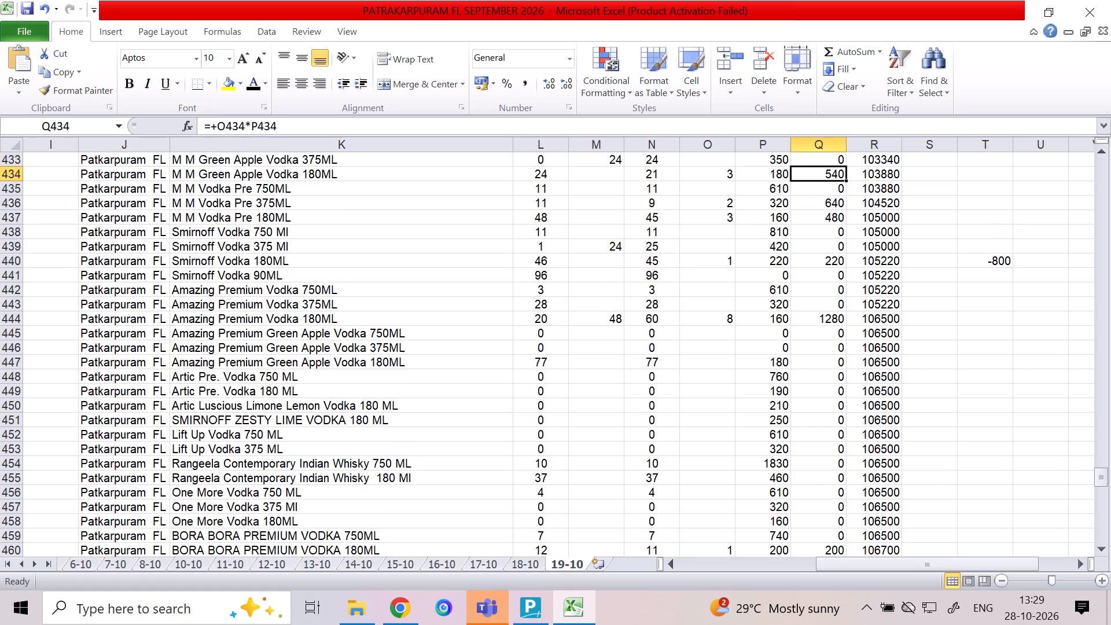
Check the column Q sale amounts upward from row 433 to M M Verve Super Lemon 750ML in row 423.
key("Up")
key("Up")
key("Up")
key("Up")
key("Down")
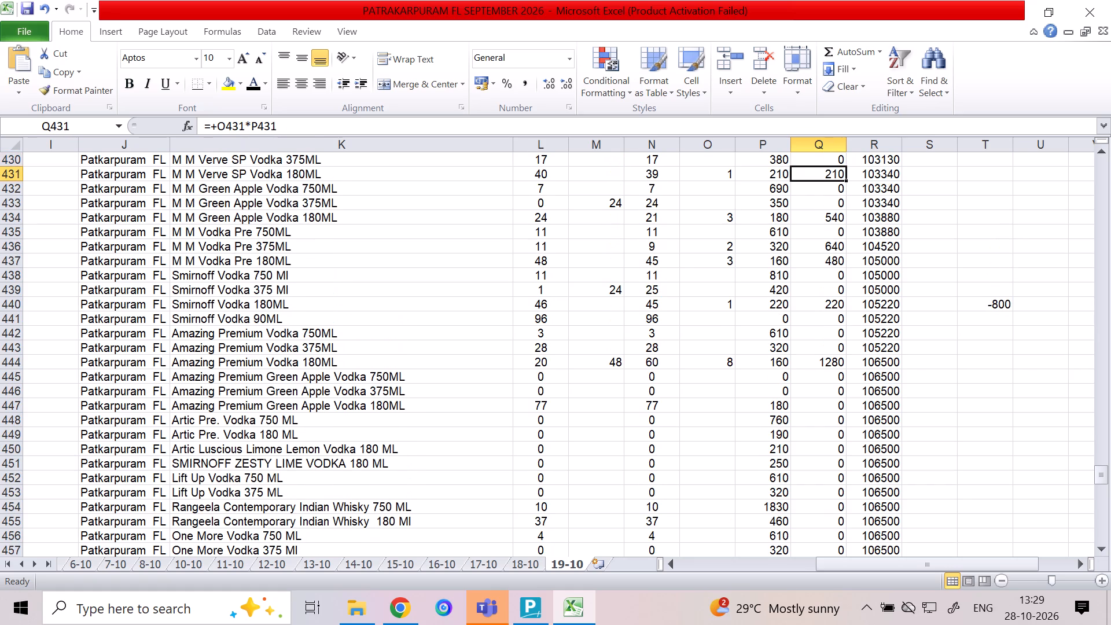
key("Up")
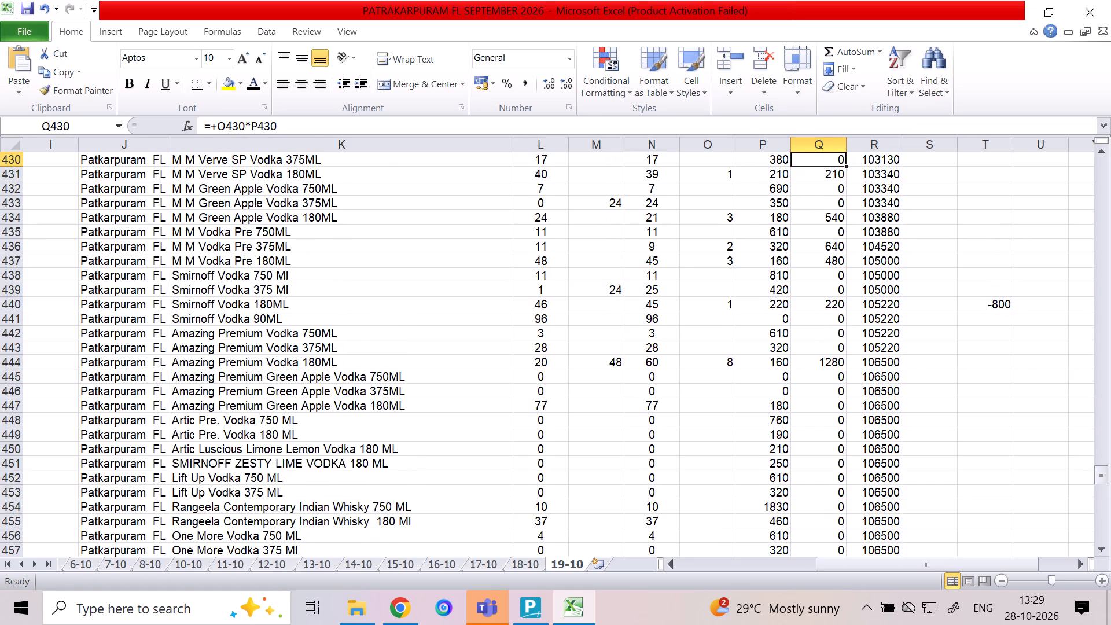
key("Up")
key("Up")
key("Up")
key("Down")
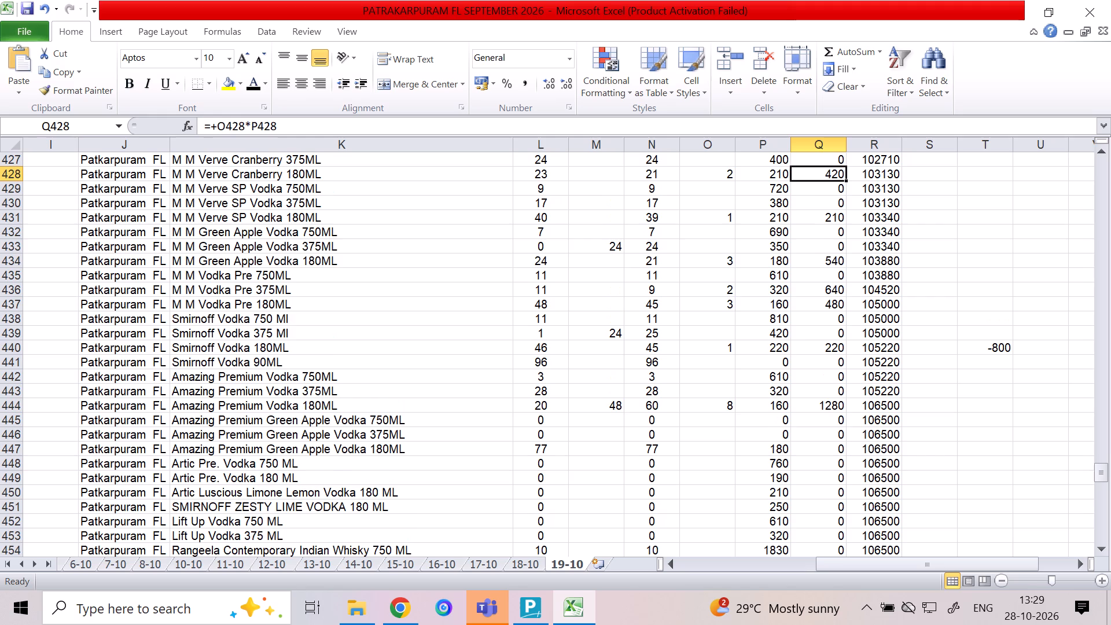
key("Up")
key("Up")
key("Up")
key("Up")
key("Down")
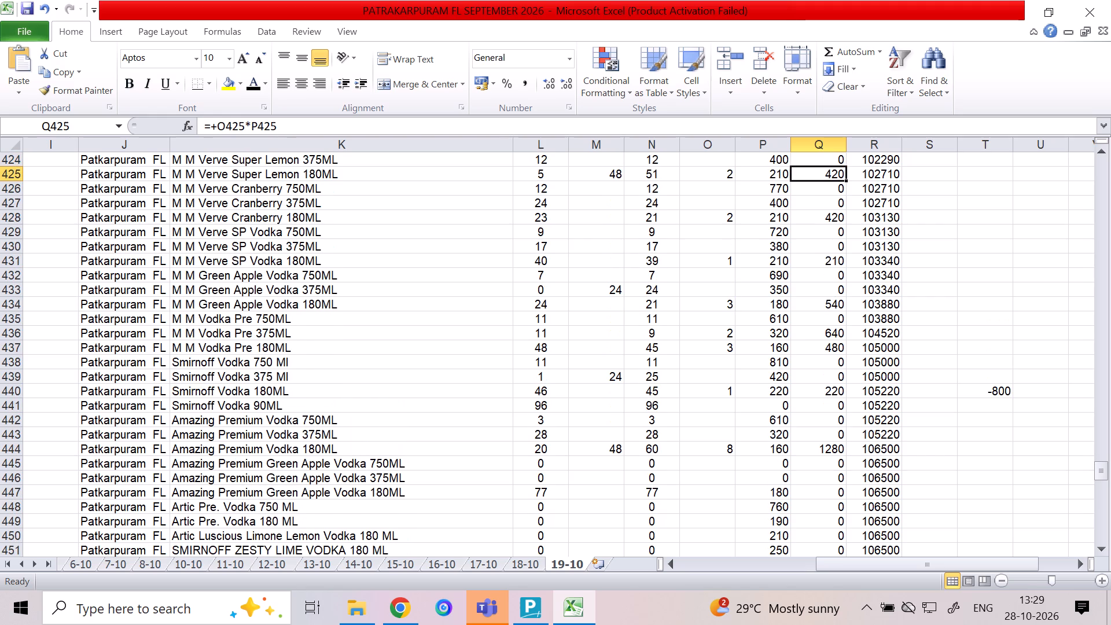
key("Up")
key("Up")
key("Up")
key("Down")
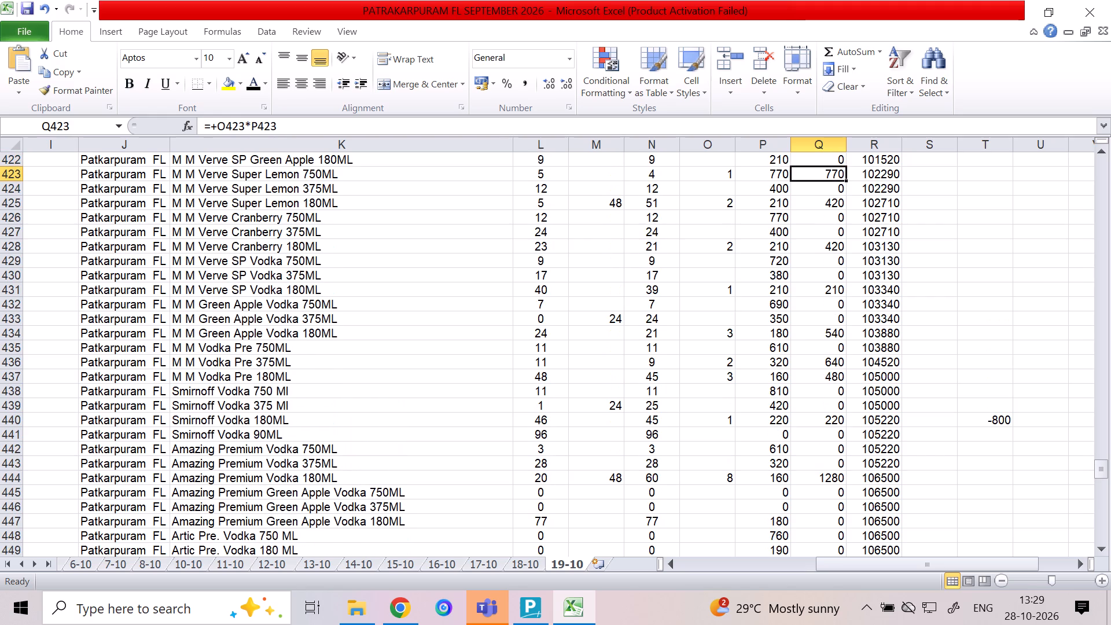
Check the column Q sale amounts upward from M M Verve SP Green Apple 180ML to Amazing Premium Grain Vodka Mint Jamun 90ML.
key("Up")
key("Up")
key("Up")
key("Up")
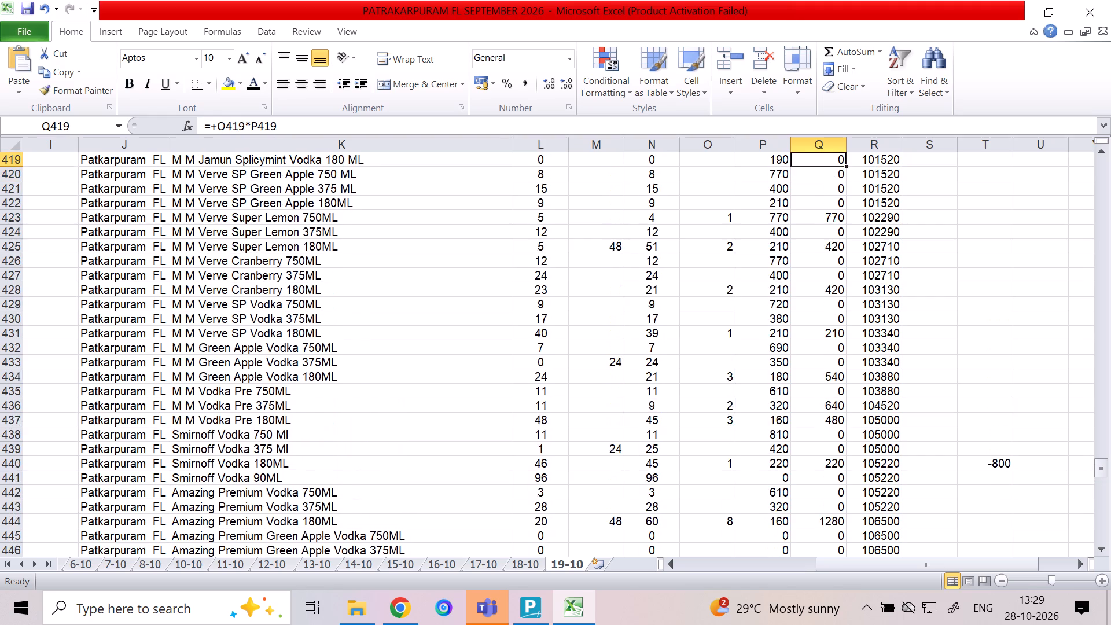
key("Up")
key("Up")
key("Up")
key("Down")
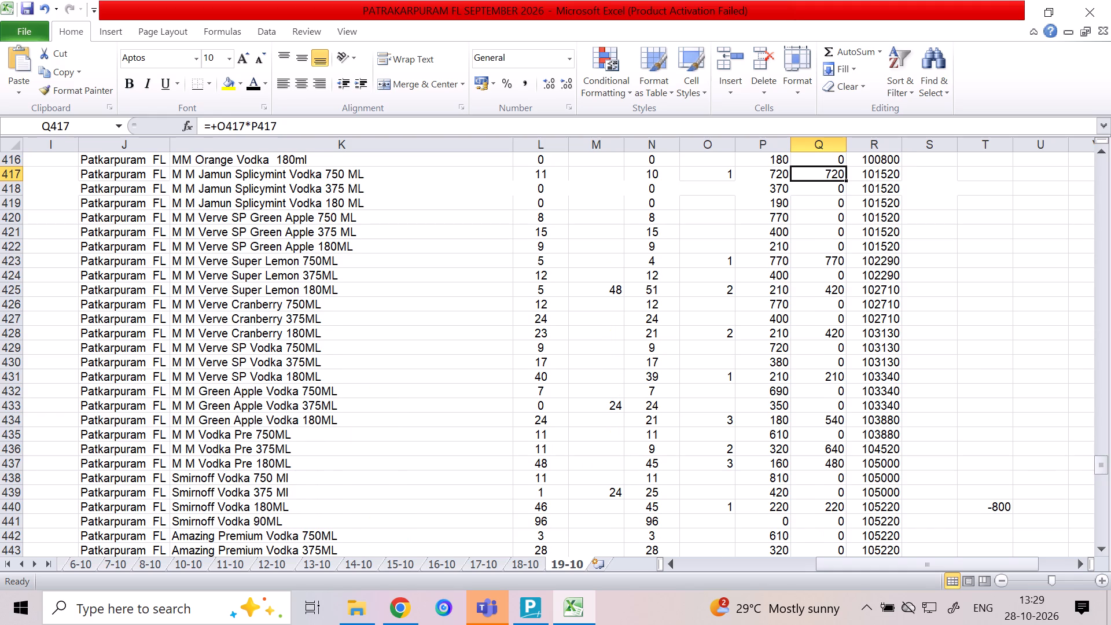
key("Up")
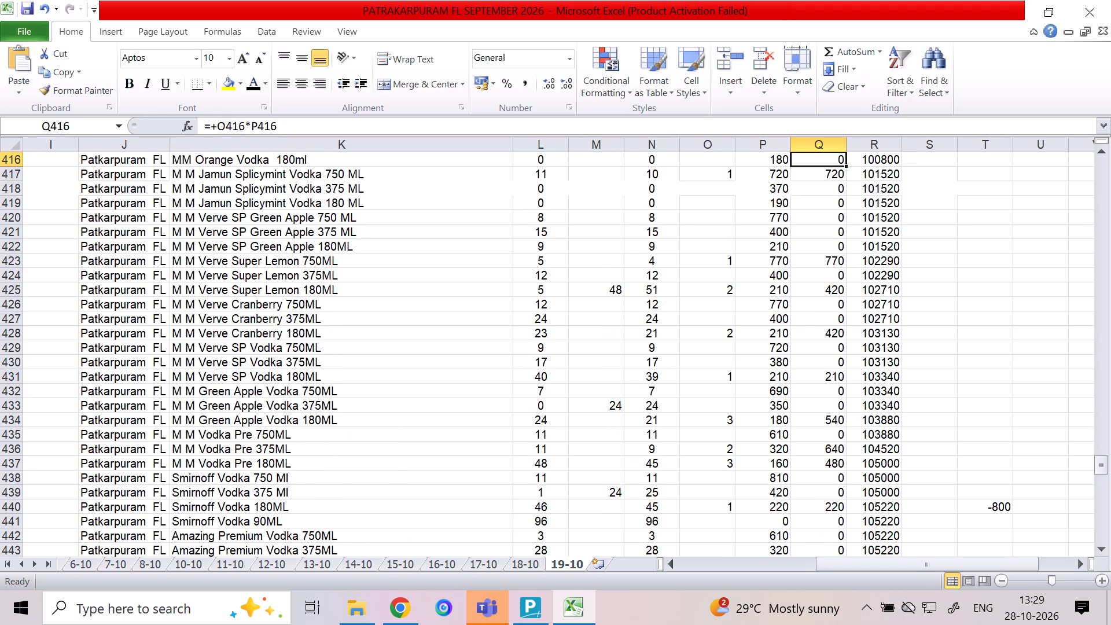
key("Up")
key("Up")
key("Up")
key("Down")
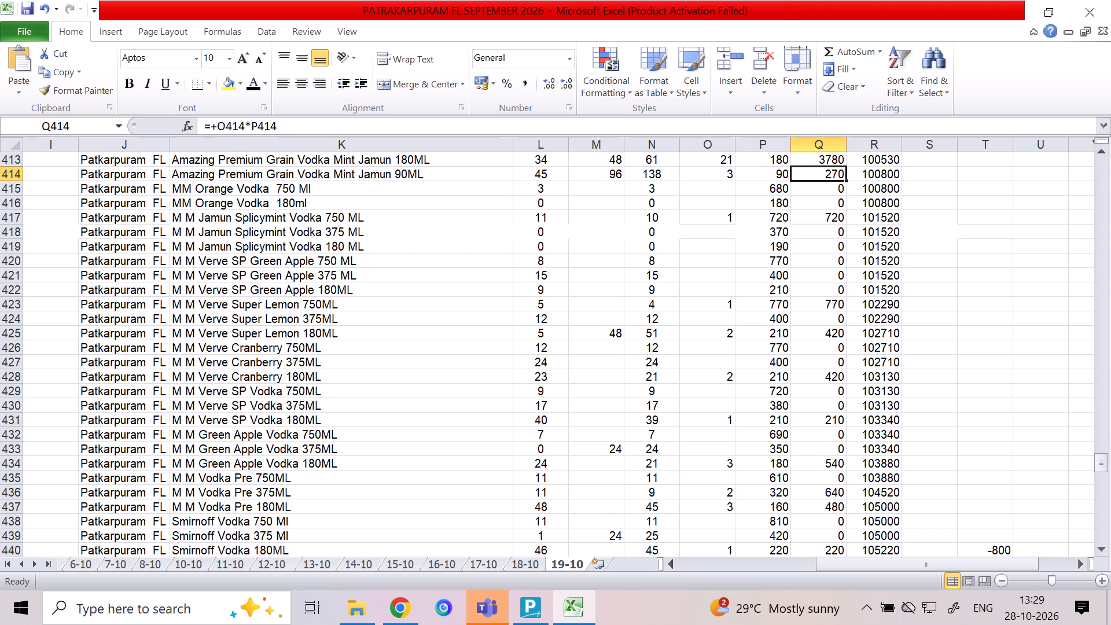
Examine the item names from M M Jamun Splicymint Vodka 750 ML to M M Verve Super Lemon 750ML, including the latter's rate.
key("Down")
key("Down")
key("Down")
key("Left")
key("Left")
key("Left")
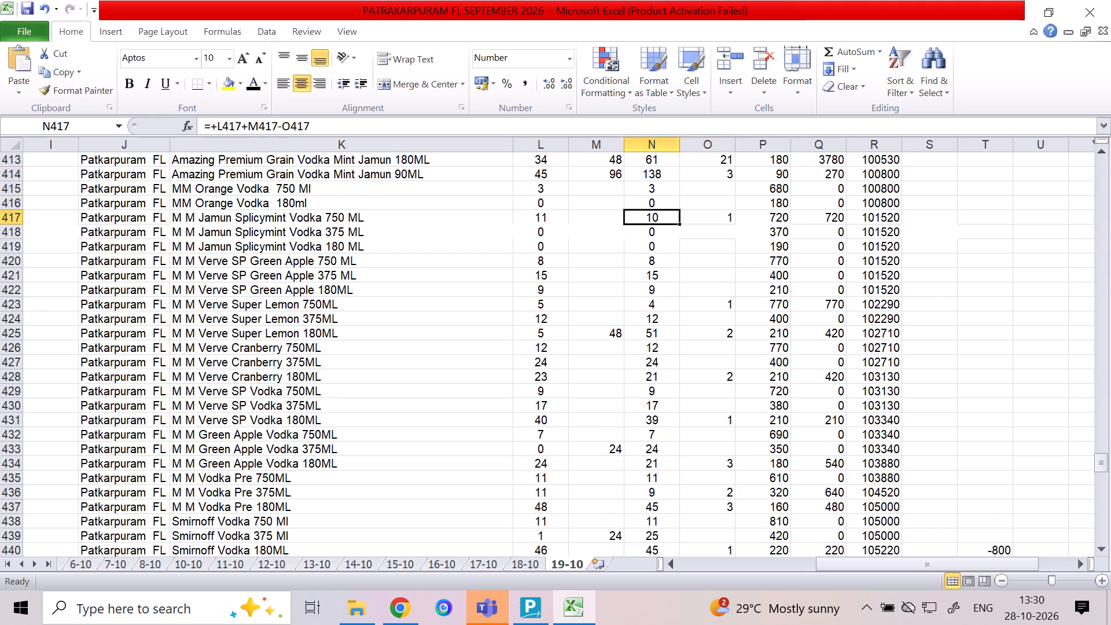
key("Left")
key("Left")
key("Left")
key("Down")
key("Down")
key("Up")
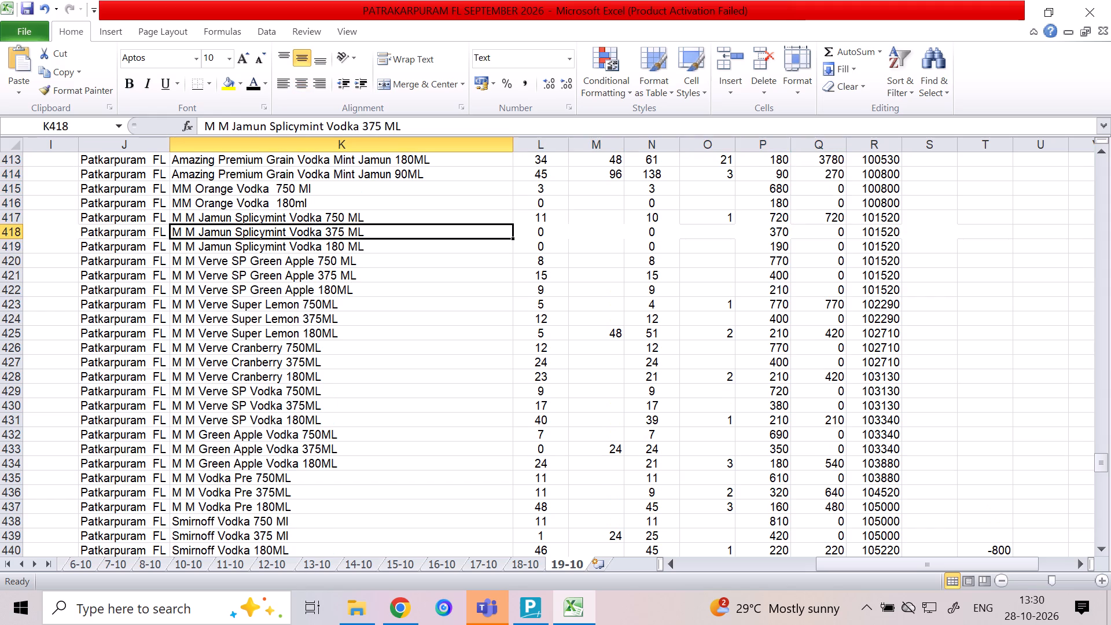
key("Up")
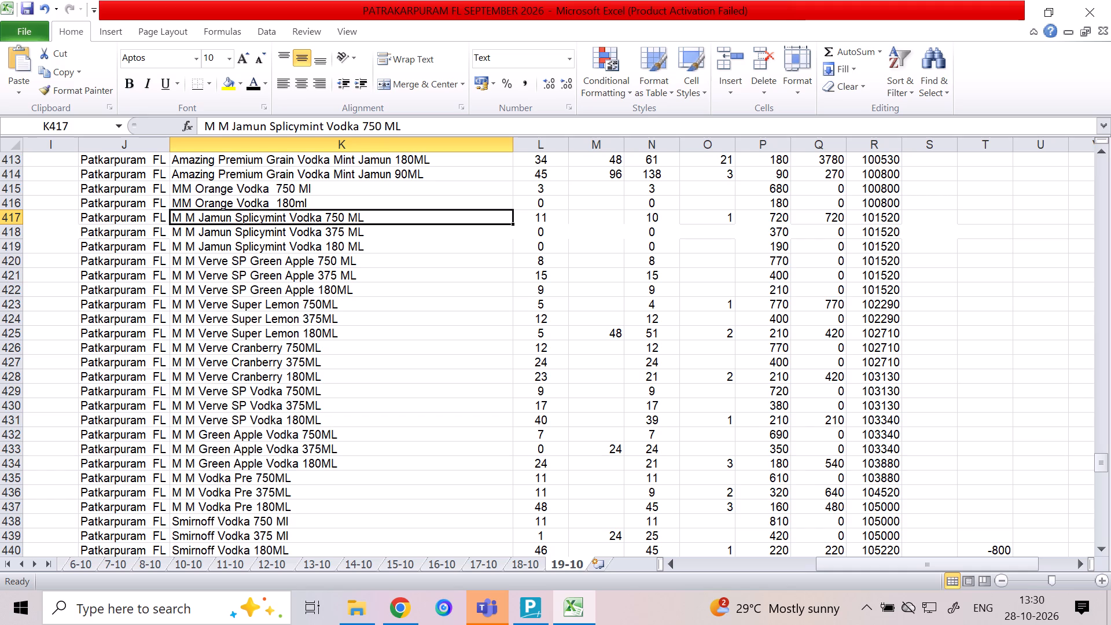
key("Down")
key("Down")
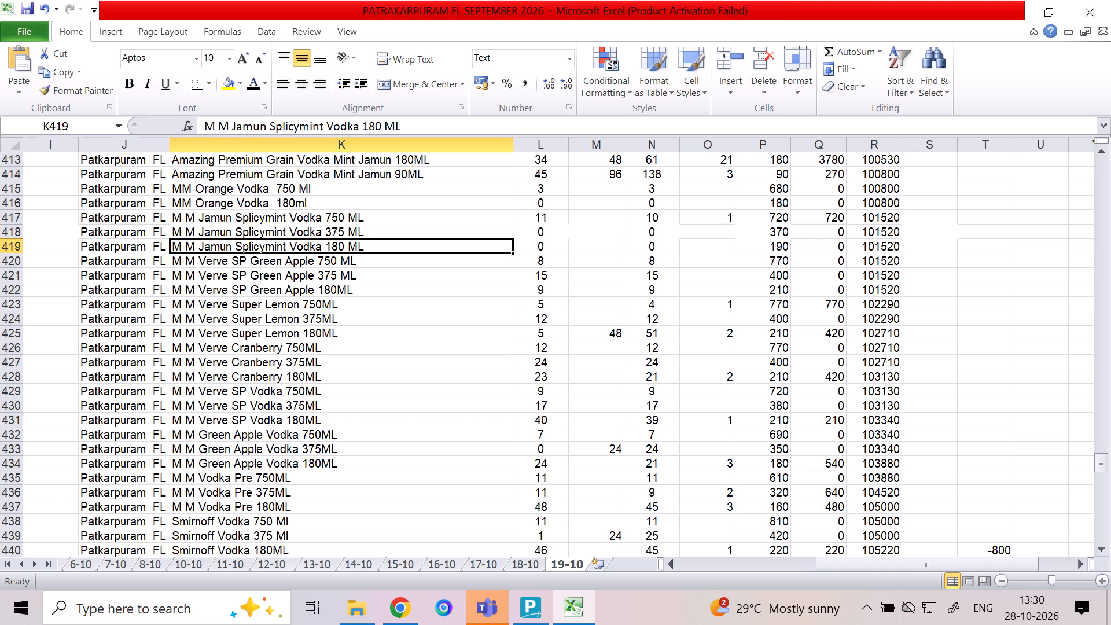
key("Down")
key("Down")
key("Down")
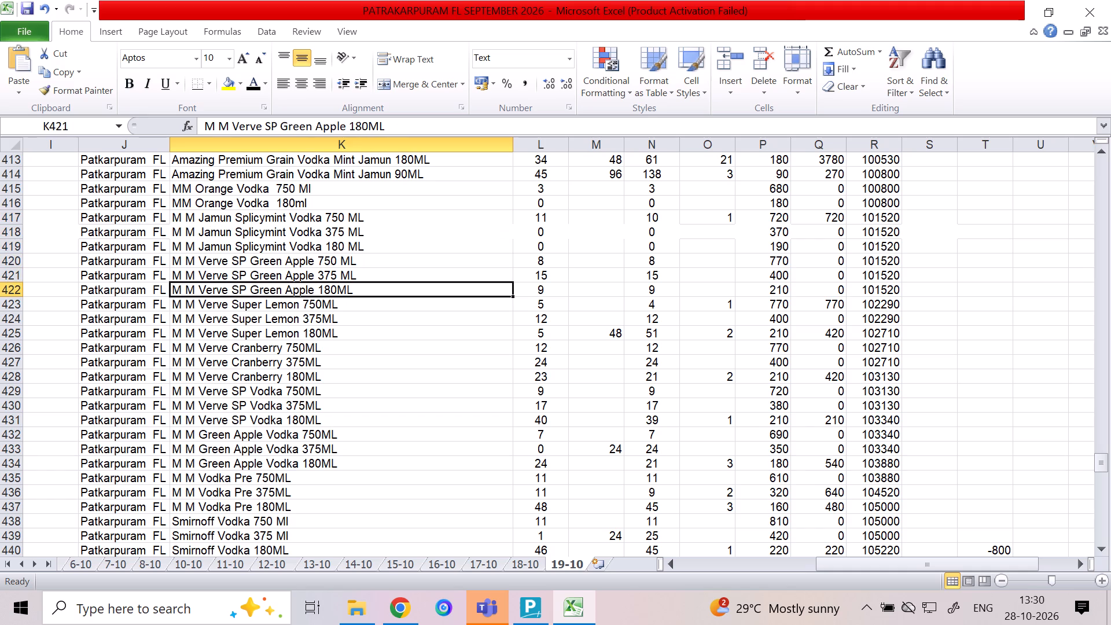
key("Down")
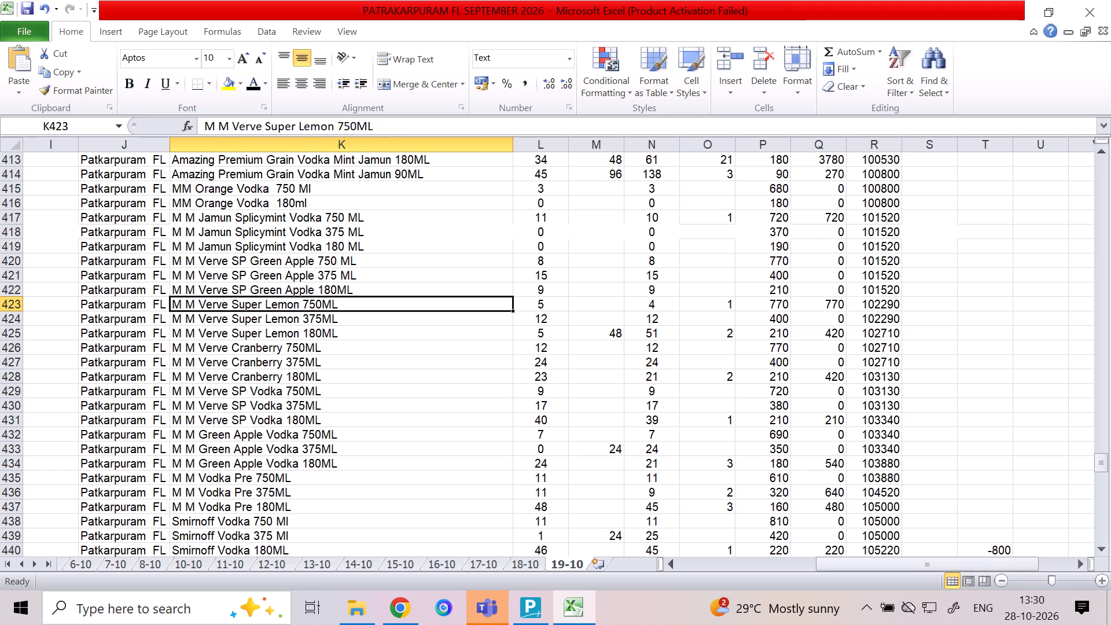
key("Right")
key("Right")
key("Right")
key("Right")
key("Right")
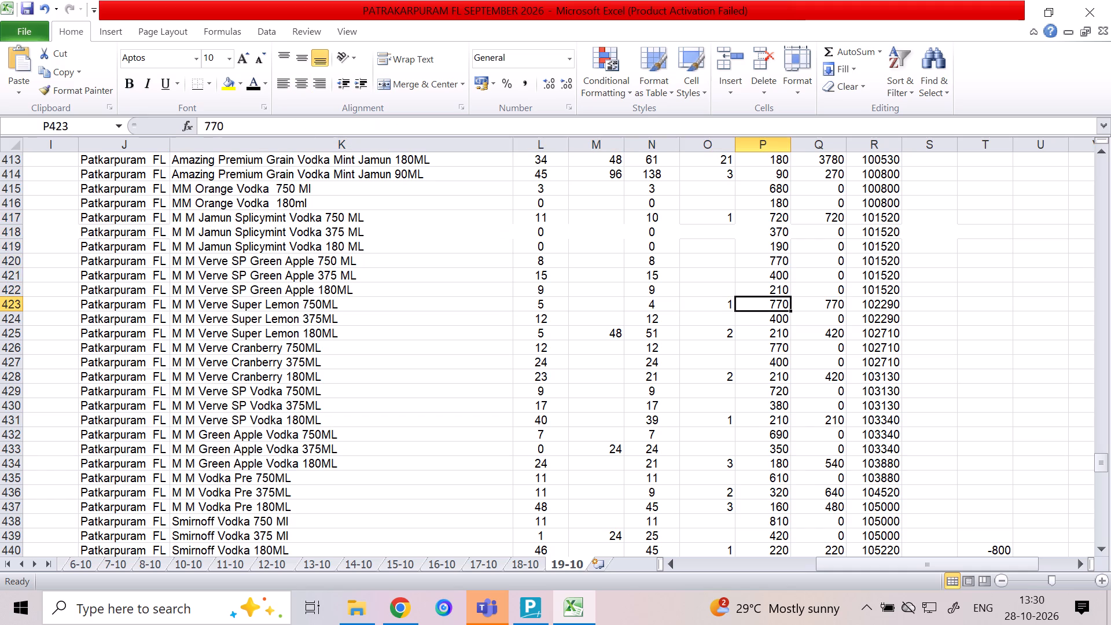
Recheck the M M Jamun Splicymint Vodka 750 ML row 417 across its stock, sold quantity, rate and sale amount.
key("Up")
key("Up")
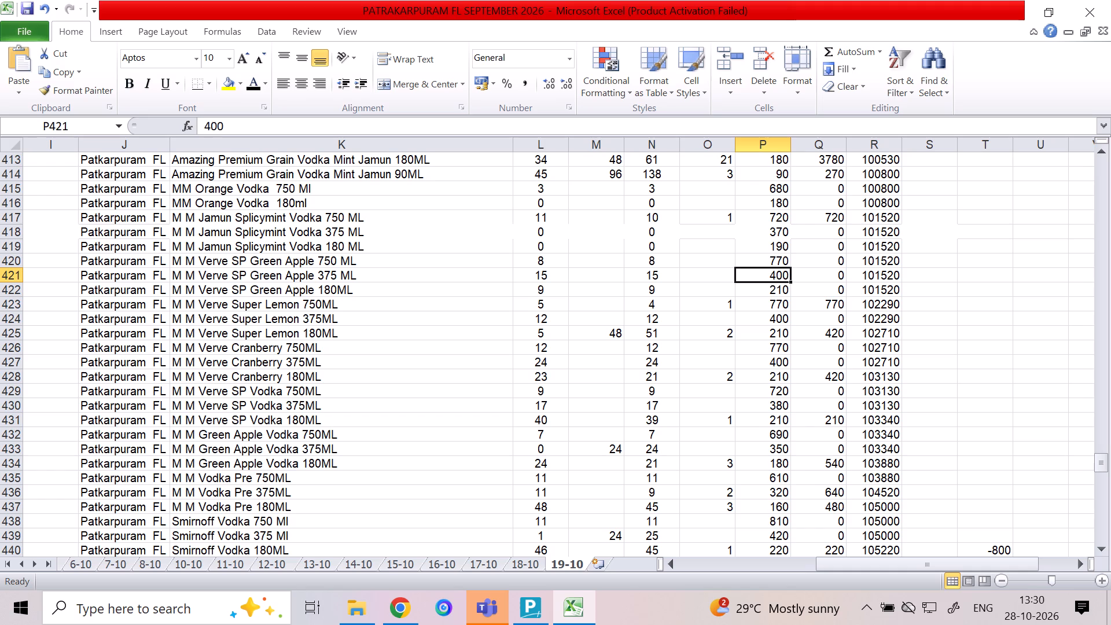
key("Up")
key("Up")
key("Up")
key("Up")
key("Left")
key("Left")
key("Left")
key("Left")
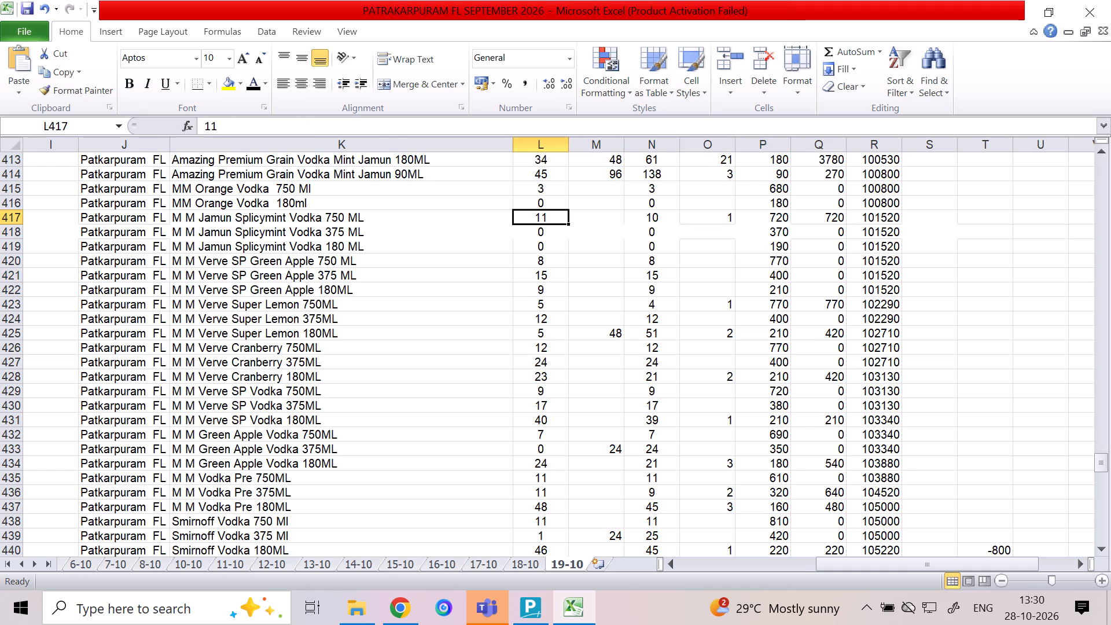
key("Left")
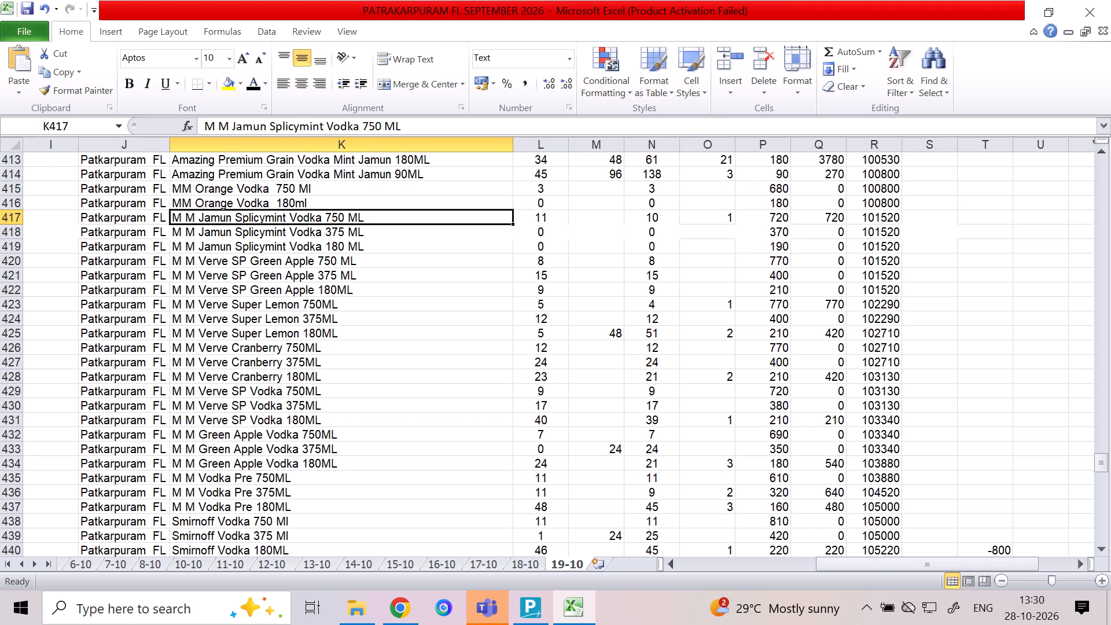
key("Right")
key("Right")
key("Right")
key("Right")
key("Right")
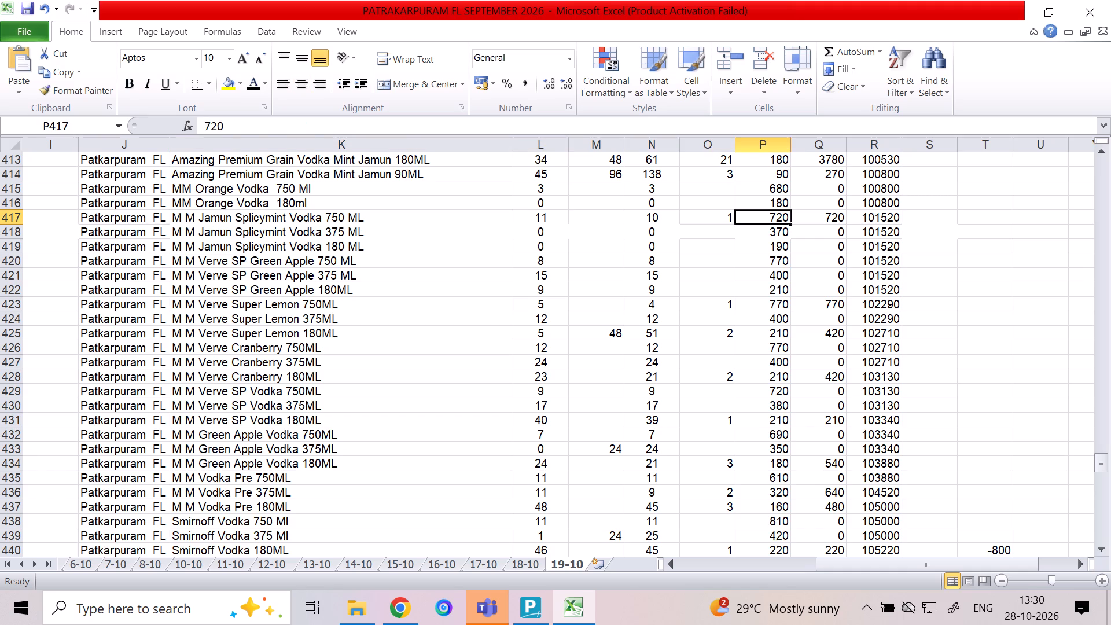
key("Right")
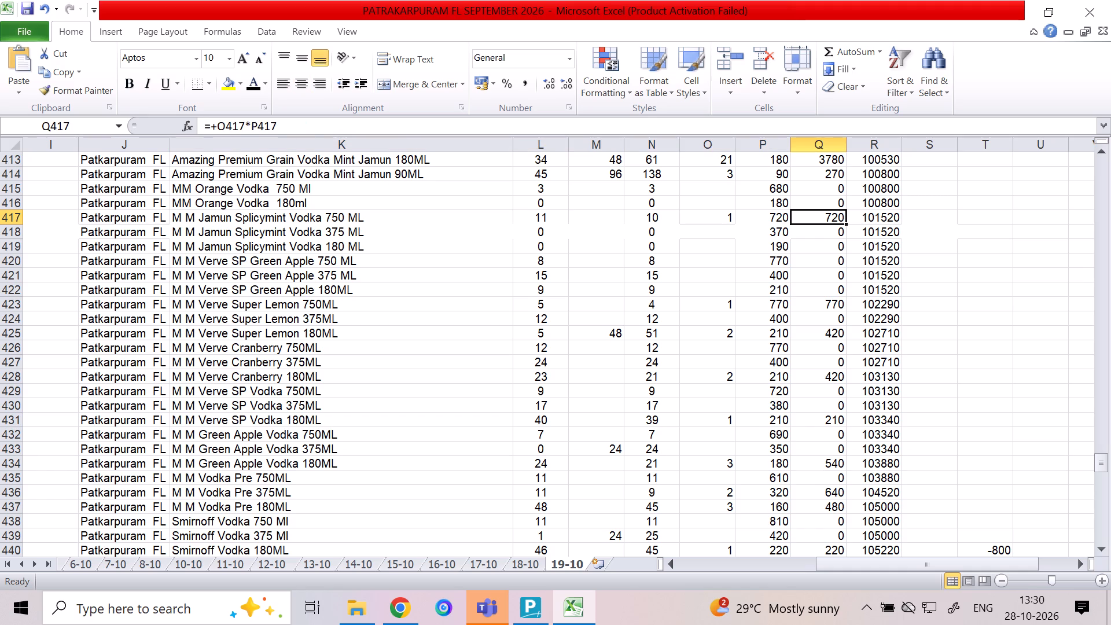
key("Up")
key("Up")
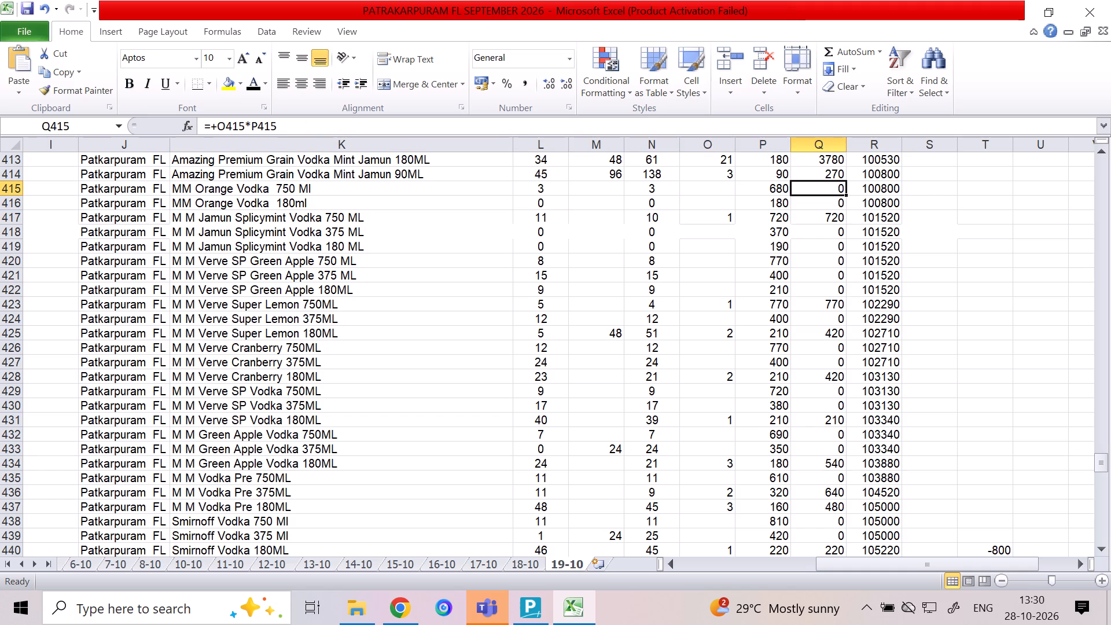
Check the column Q sale amounts upward from Amazing Premium Grain Vodka Mint Jamun 90ML to Fratelli Carbernet Sauvignon 375 Ml in row 400.
key("Up")
key("Up")
key("Up")
key("Up")
key("Down")
key("Down")
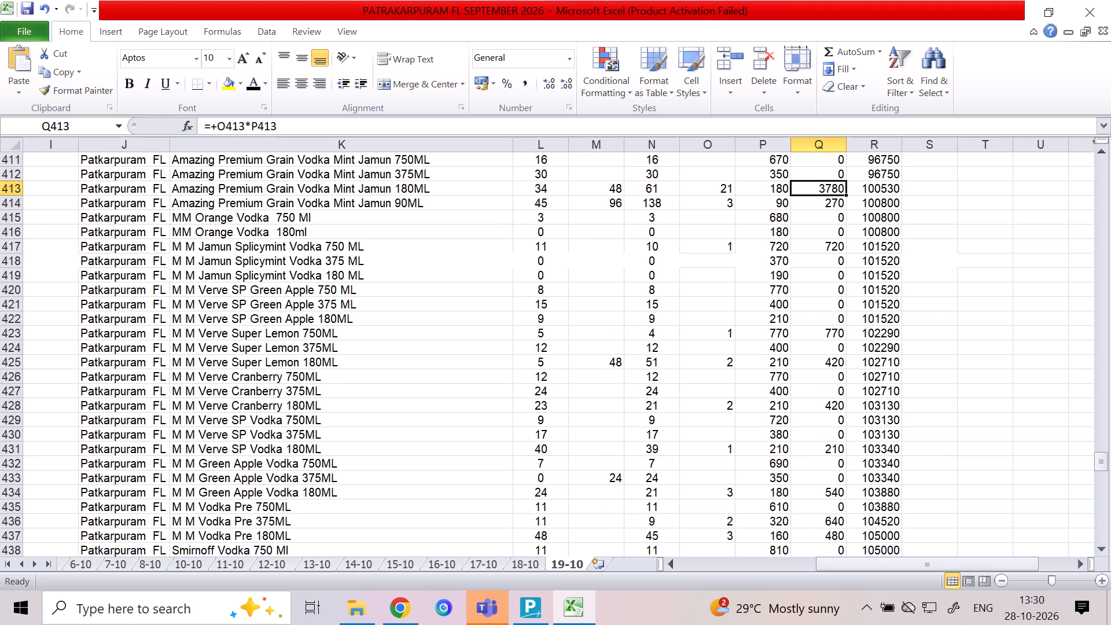
key("Up")
key("Up")
key("Up")
key("Up")
key("Up")
key("Up")
key("Up")
key("Up")
key("Up")
key("Up")
key("Up")
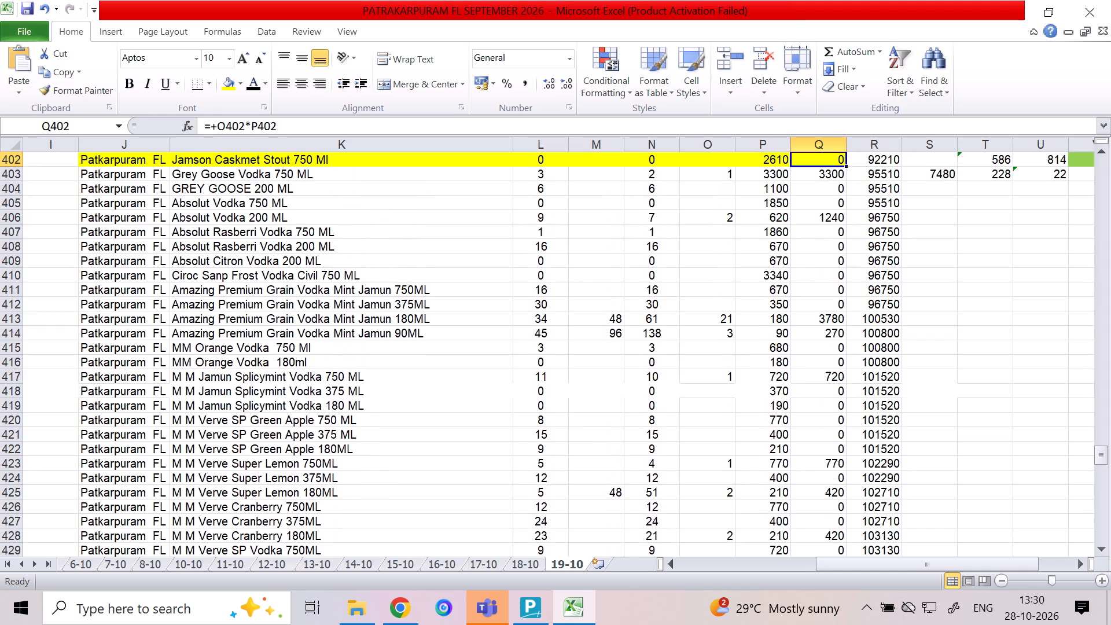
key("Up")
key("Up")
Recheck the column Q sale amounts downward from Fratelli Sette Red Wine 750ML to the MM Orange Vodka rows.
key("Down")
key("Down")
key("Down")
key("Down")
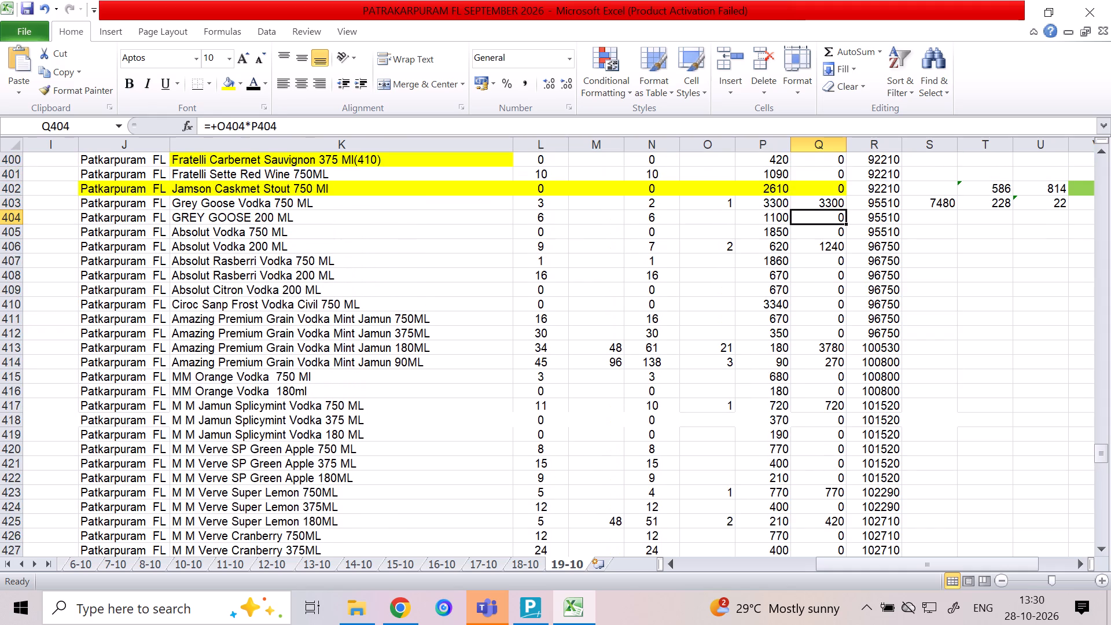
key("Down")
key("Down")
key("Down")
key("Down")
key("Down")
key("Down")
key("Down")
key("Down")
key("Down")
key("Down")
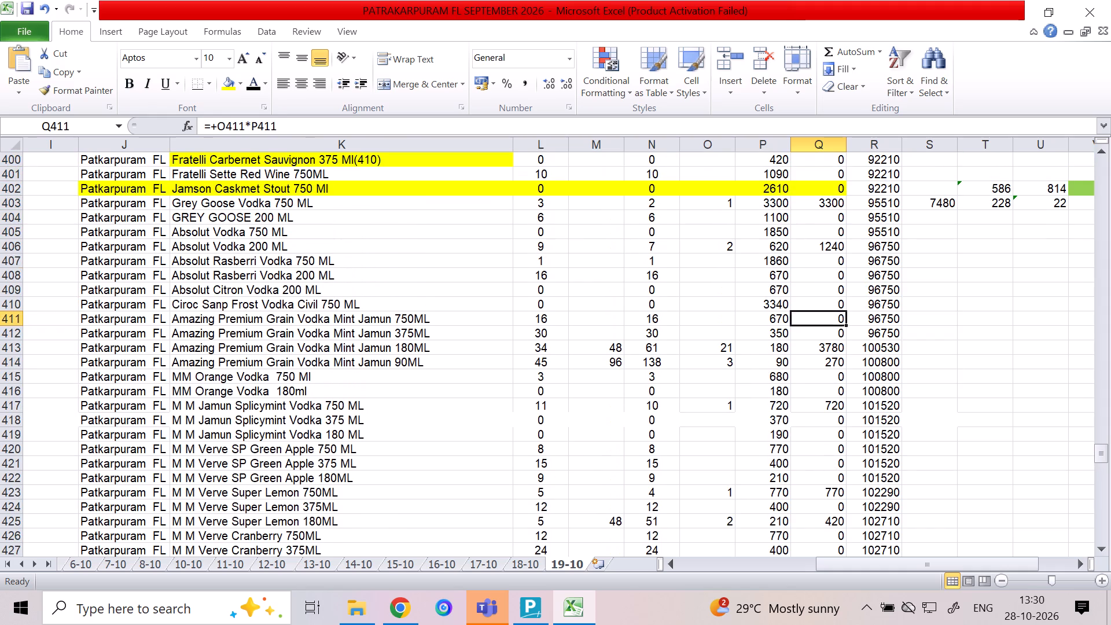
key("Down")
key("Down")
key("Up")
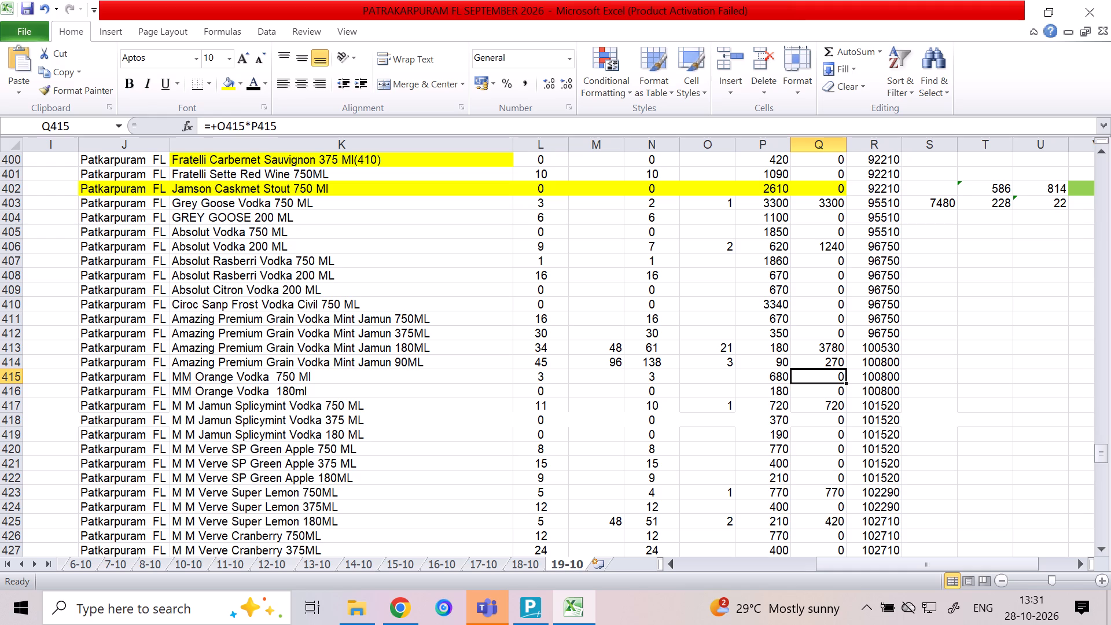
Enter 1 as the sold quantity for Amazing Premium Grain Vodka Mint Jamun 750ML in cell O411.
key("Up")
key("Up")
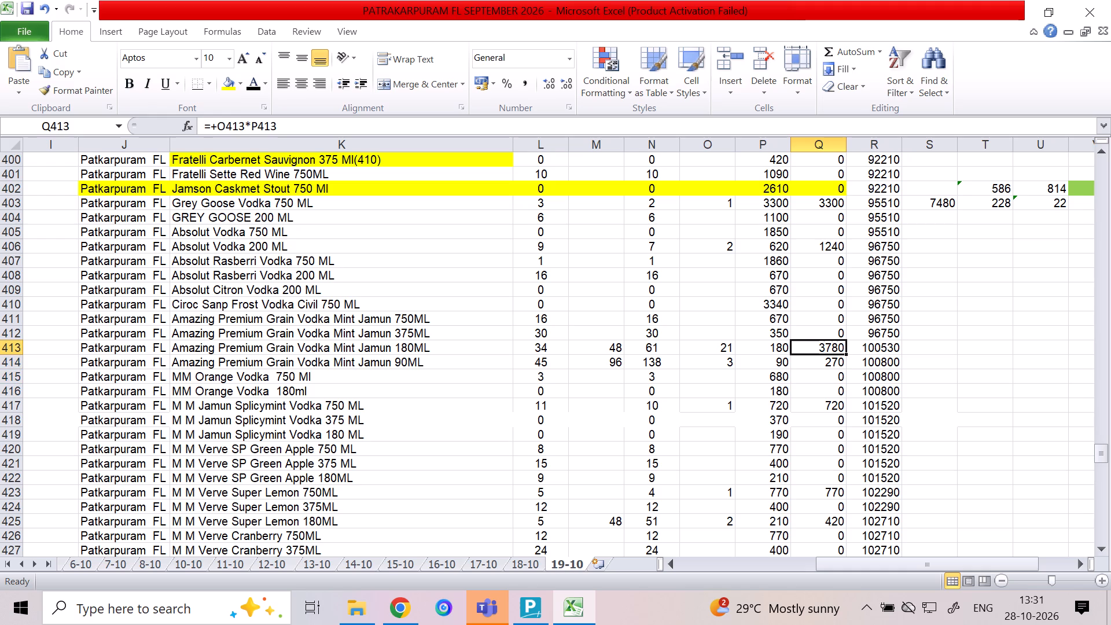
key("Up")
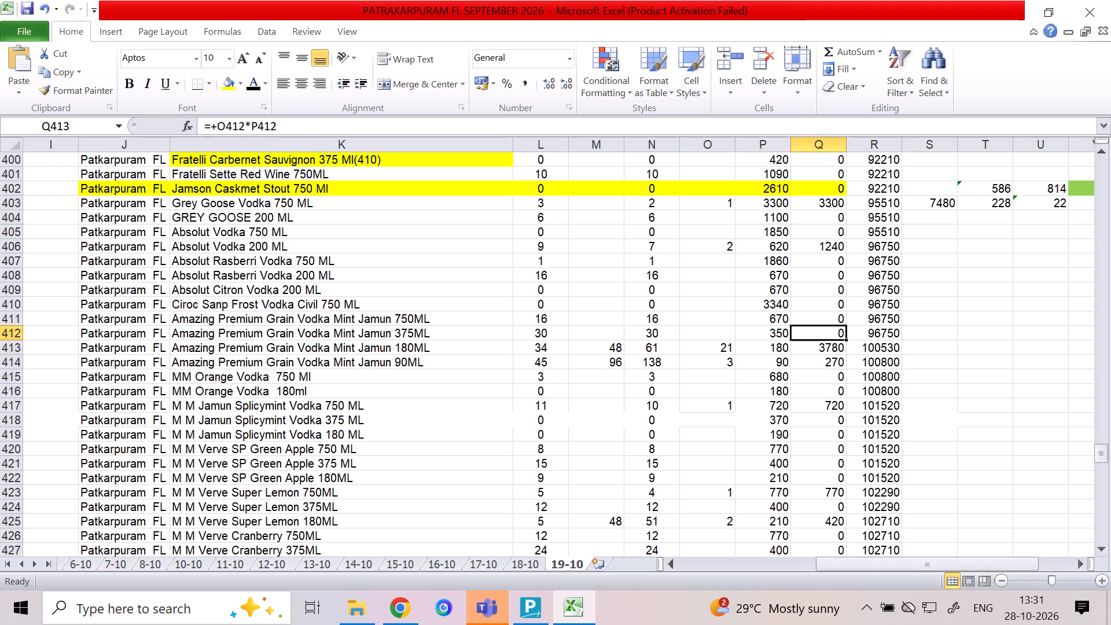
key("Up")
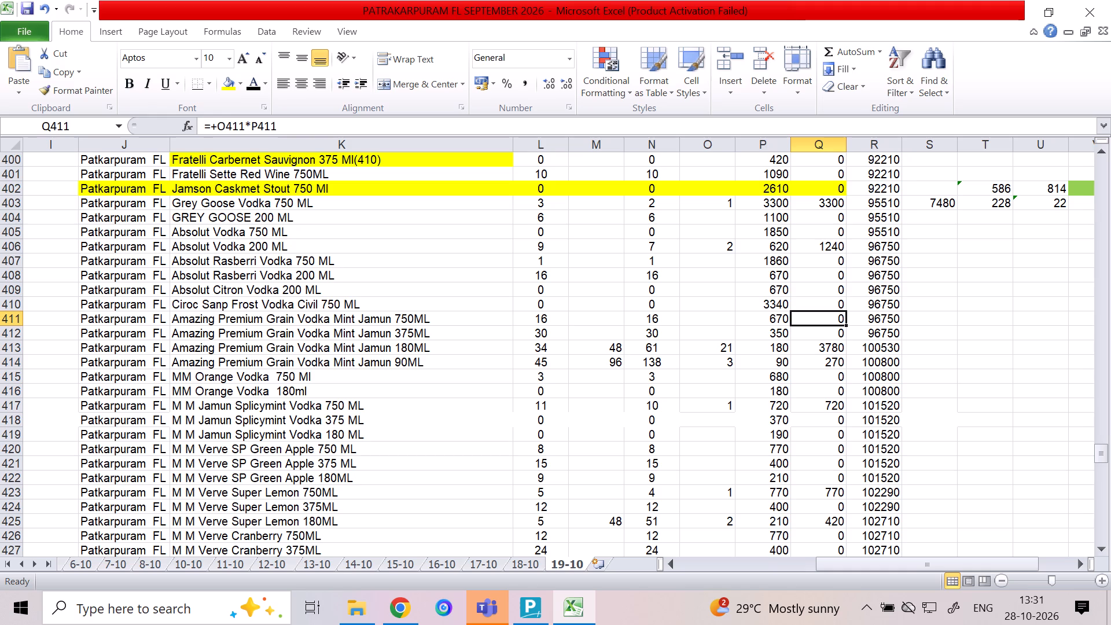
key("Left")
key("Left")
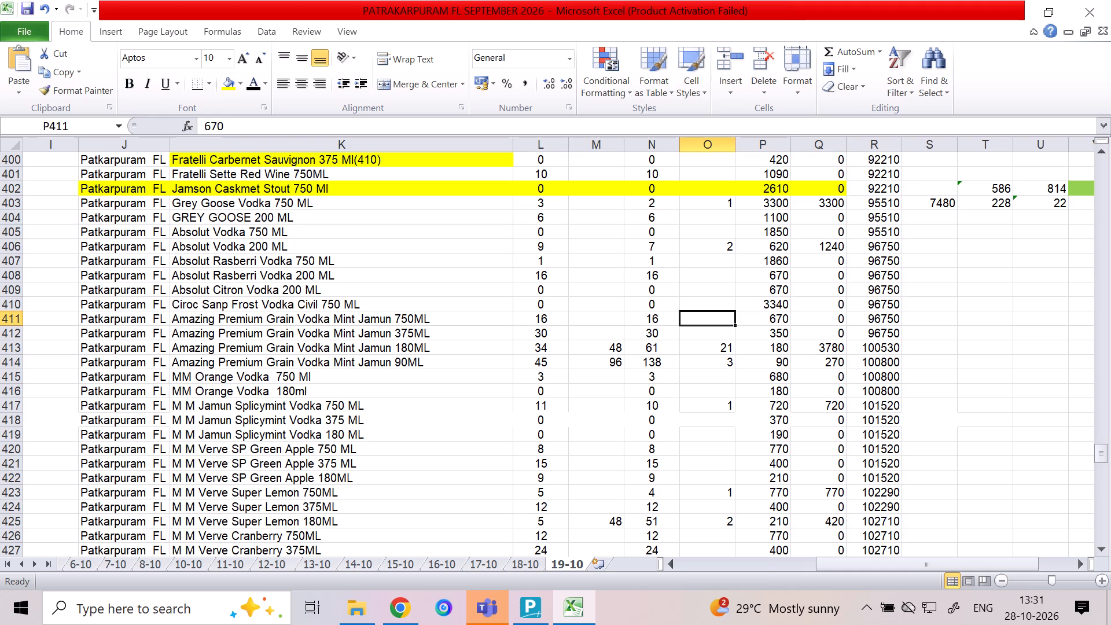
key("1")
key("Down")
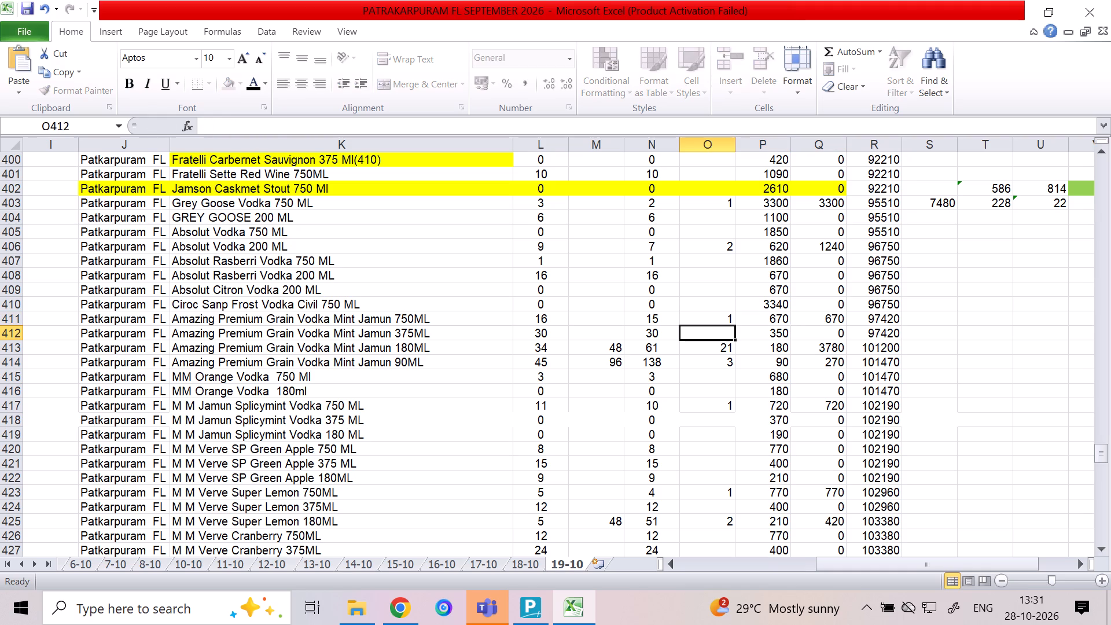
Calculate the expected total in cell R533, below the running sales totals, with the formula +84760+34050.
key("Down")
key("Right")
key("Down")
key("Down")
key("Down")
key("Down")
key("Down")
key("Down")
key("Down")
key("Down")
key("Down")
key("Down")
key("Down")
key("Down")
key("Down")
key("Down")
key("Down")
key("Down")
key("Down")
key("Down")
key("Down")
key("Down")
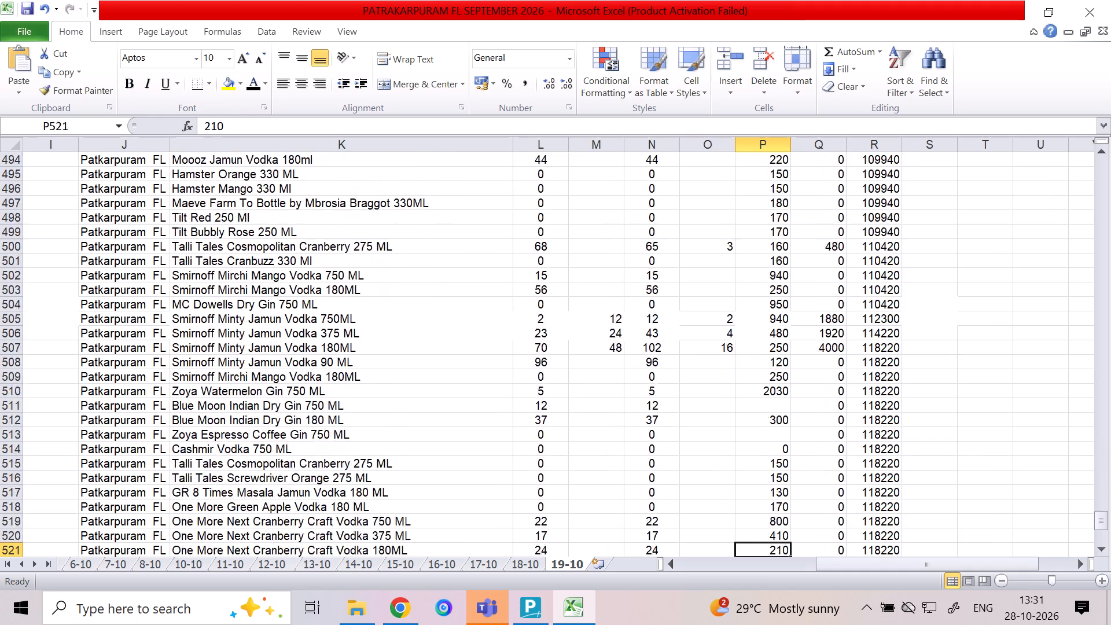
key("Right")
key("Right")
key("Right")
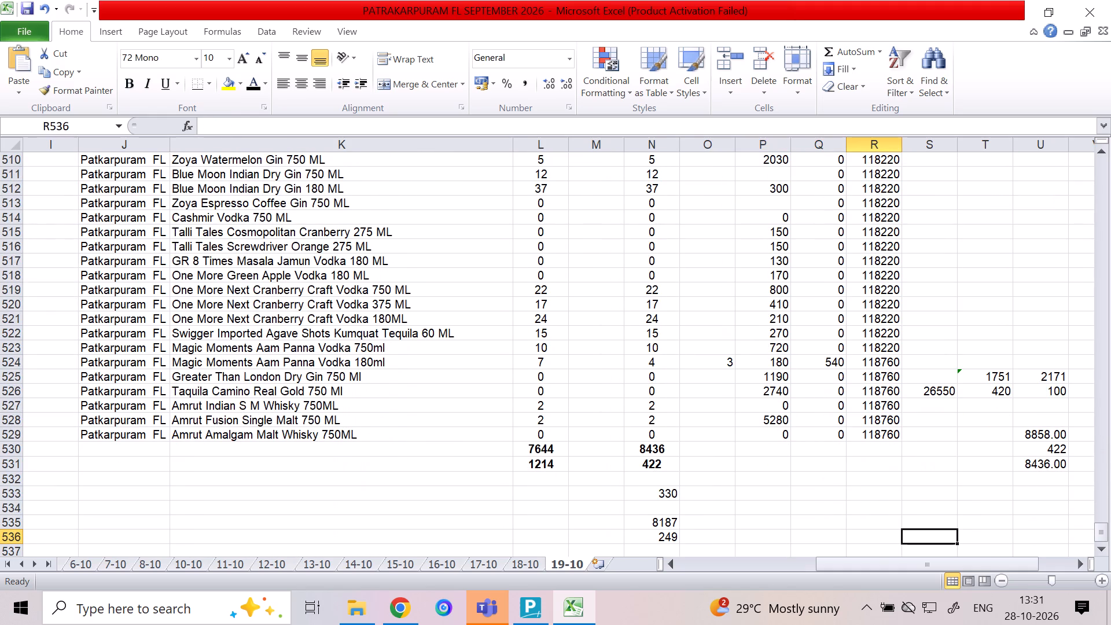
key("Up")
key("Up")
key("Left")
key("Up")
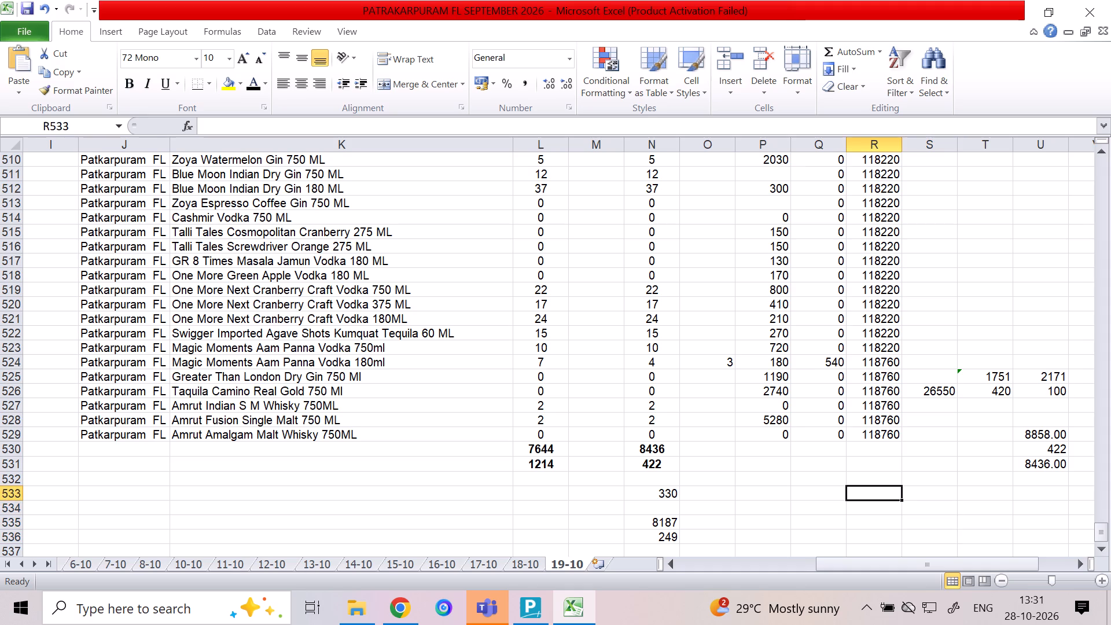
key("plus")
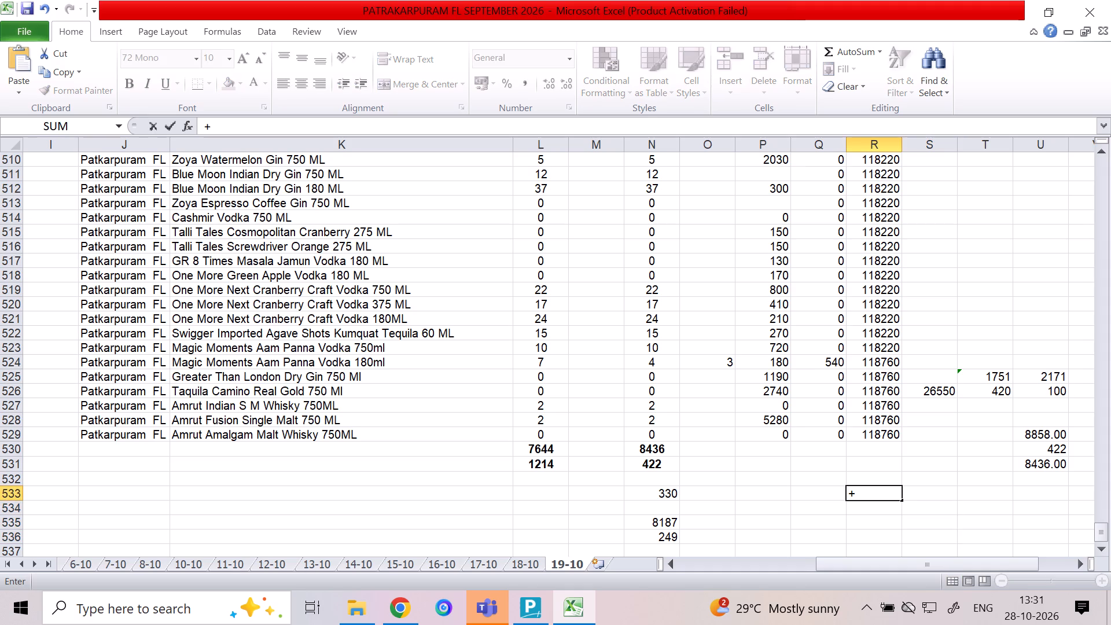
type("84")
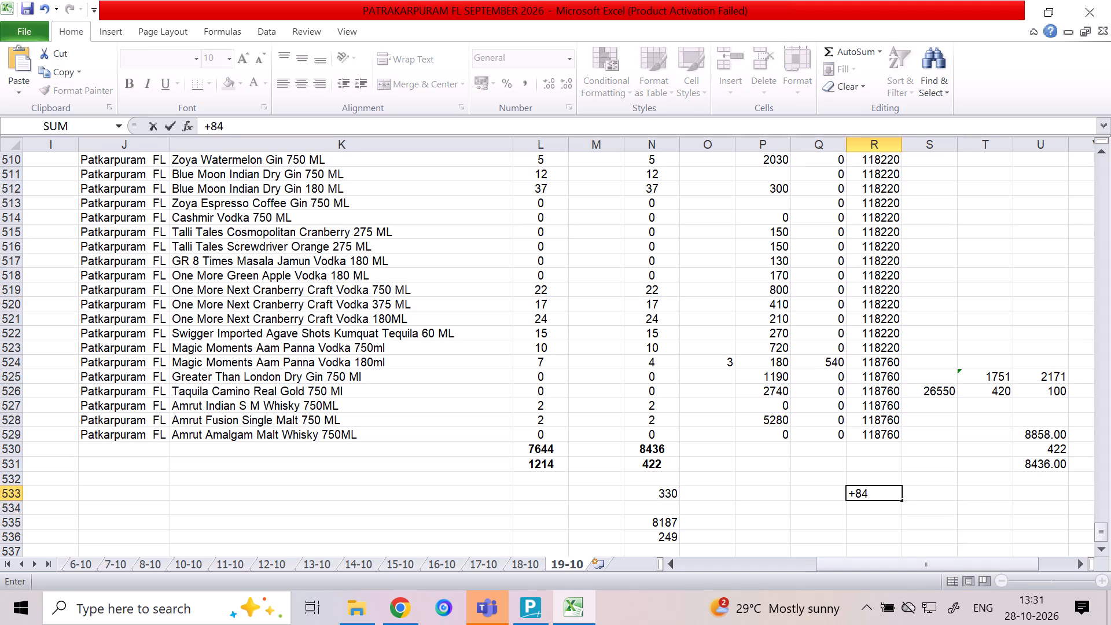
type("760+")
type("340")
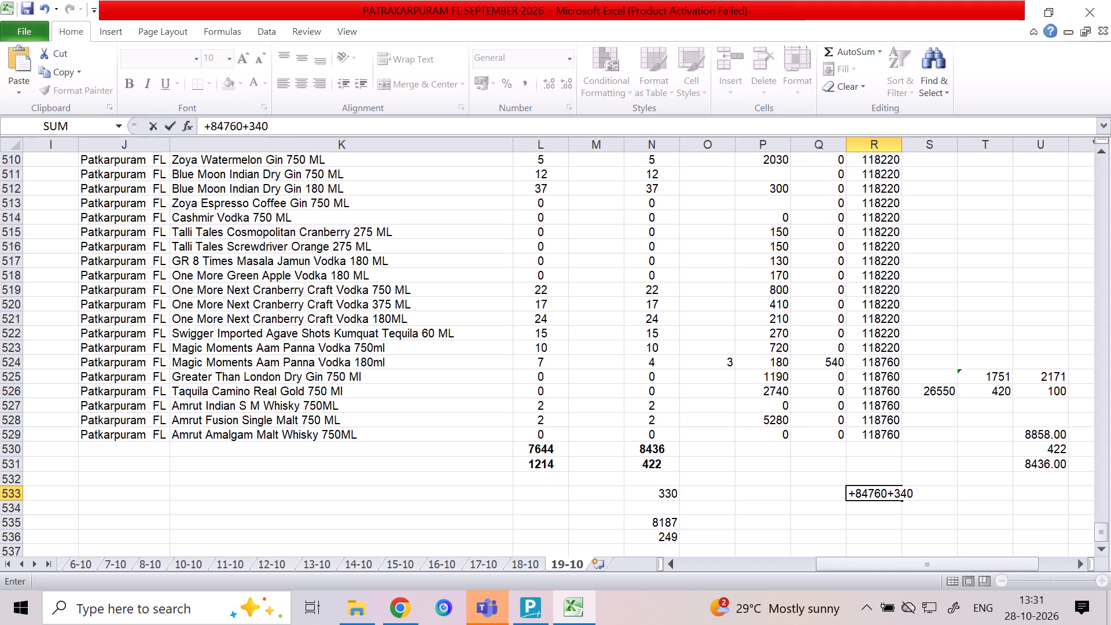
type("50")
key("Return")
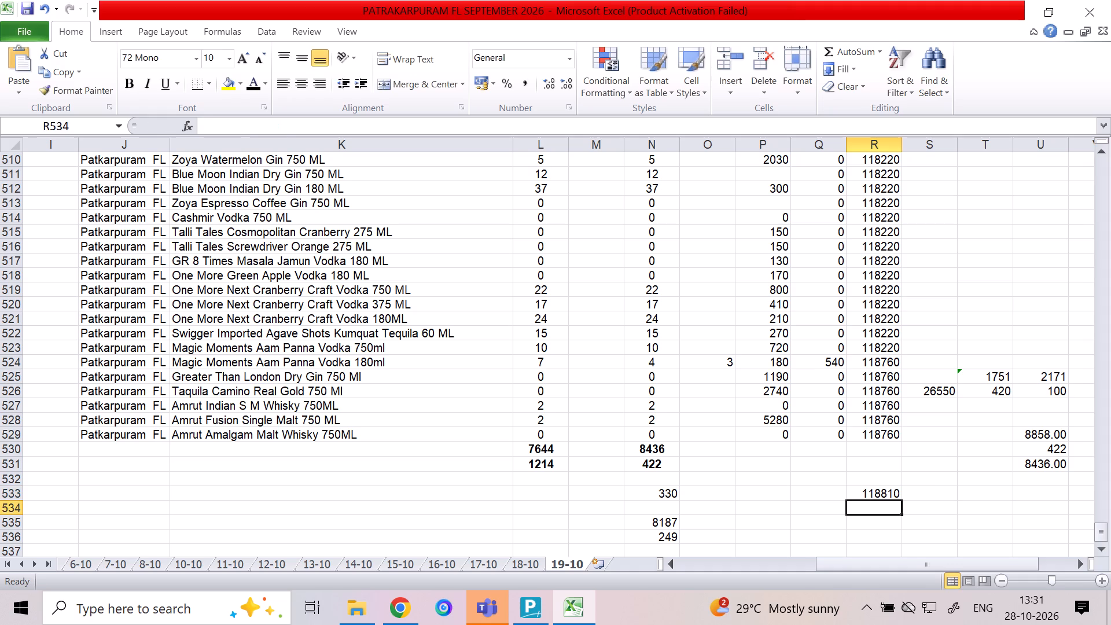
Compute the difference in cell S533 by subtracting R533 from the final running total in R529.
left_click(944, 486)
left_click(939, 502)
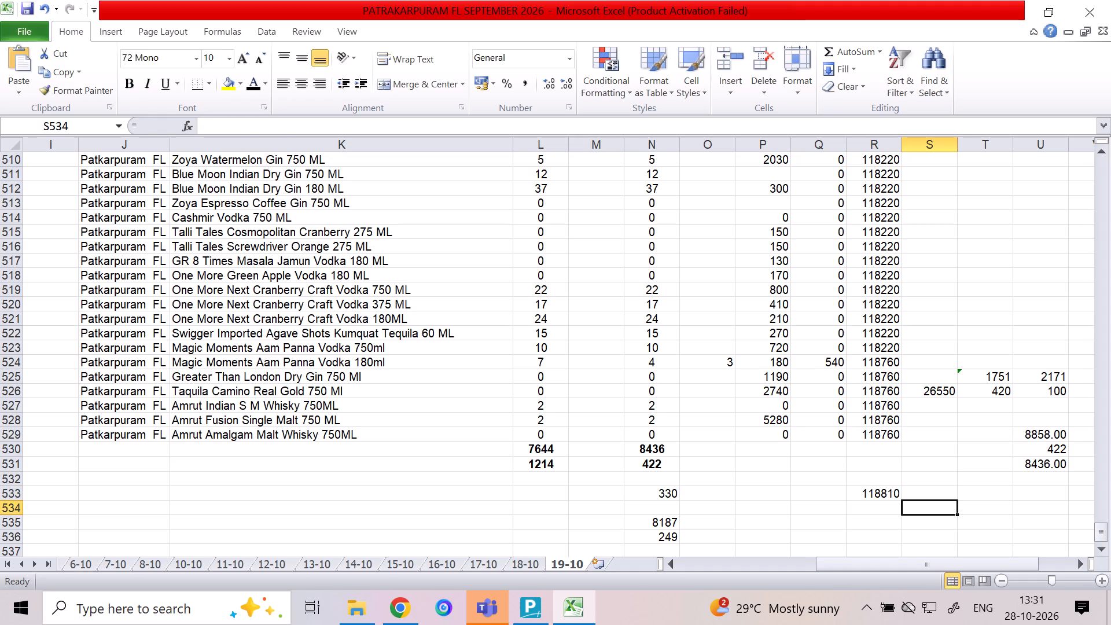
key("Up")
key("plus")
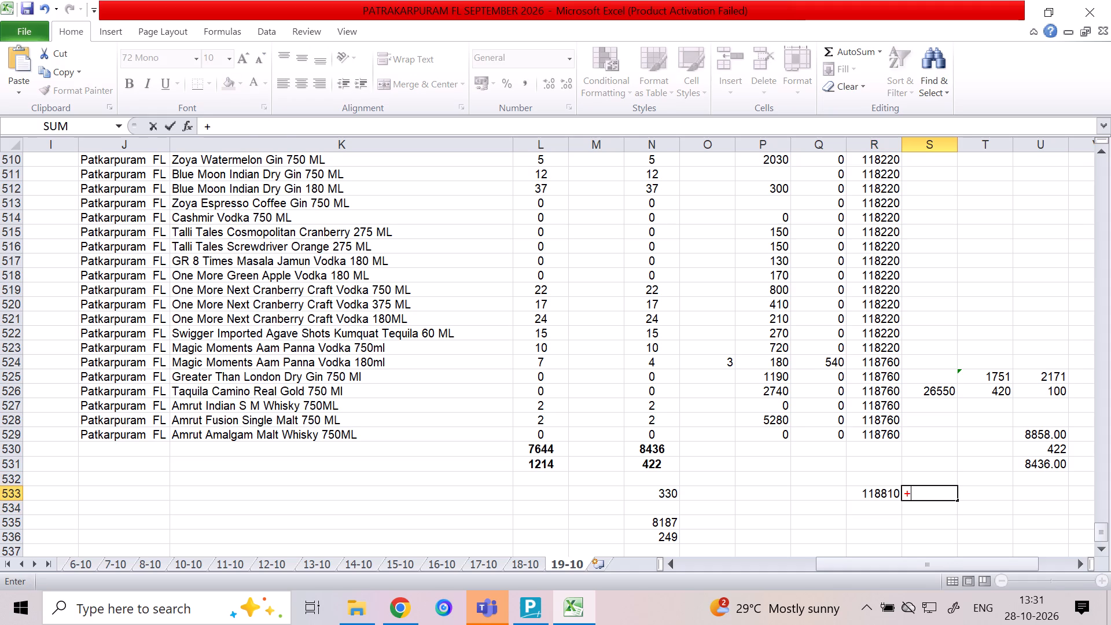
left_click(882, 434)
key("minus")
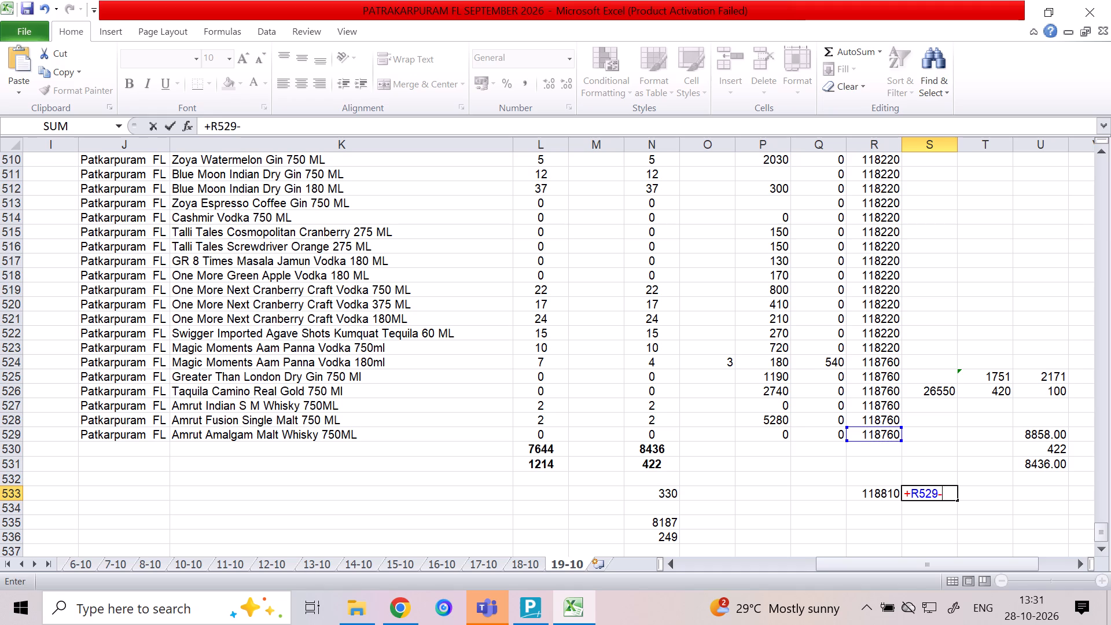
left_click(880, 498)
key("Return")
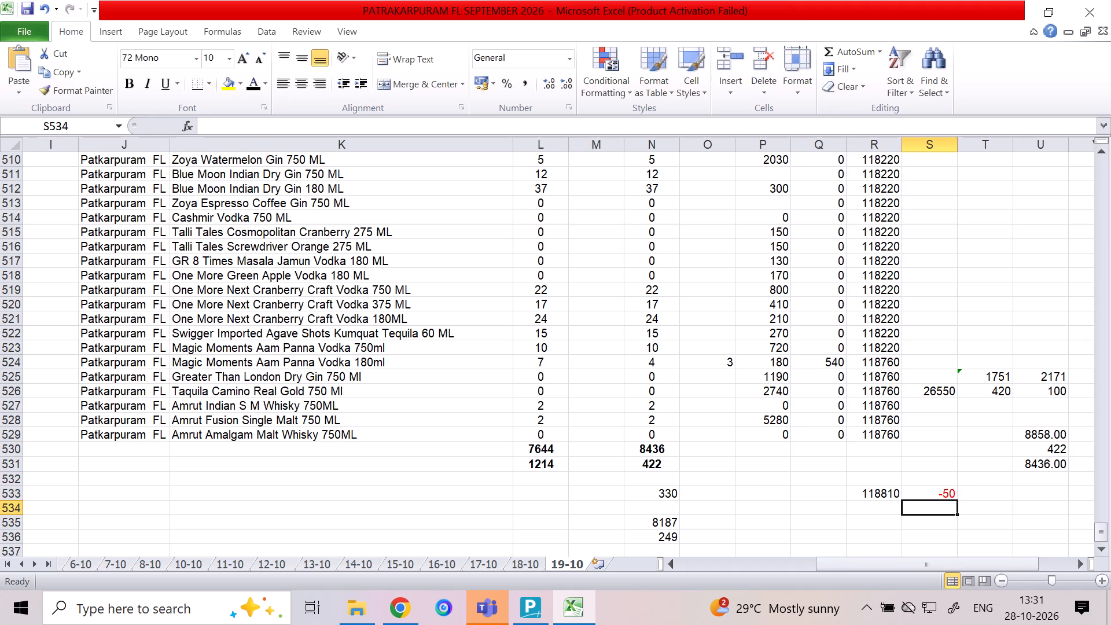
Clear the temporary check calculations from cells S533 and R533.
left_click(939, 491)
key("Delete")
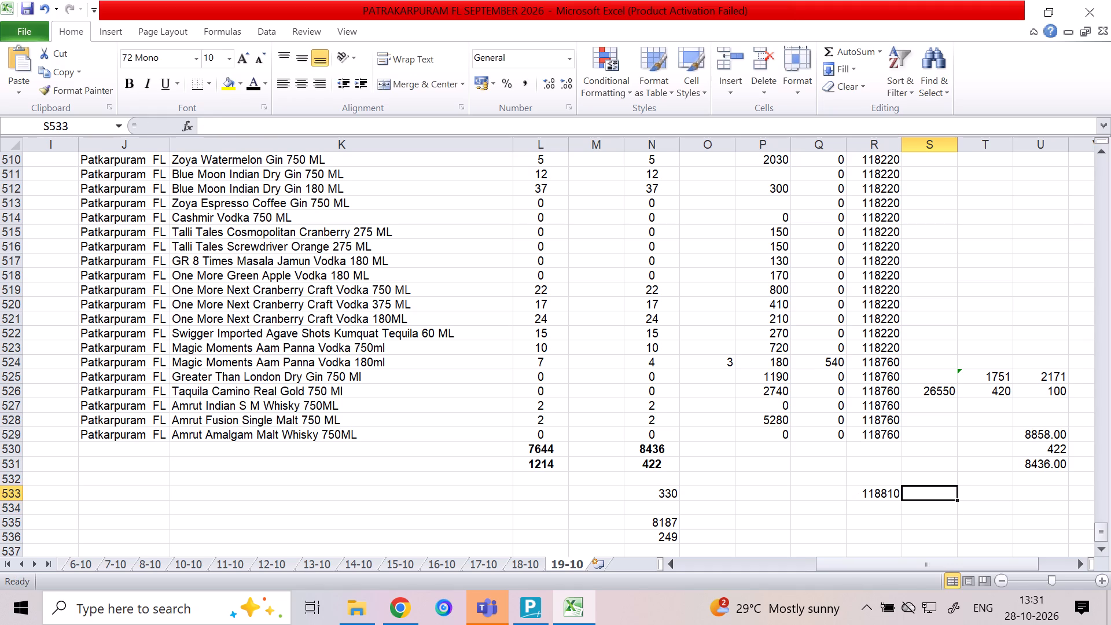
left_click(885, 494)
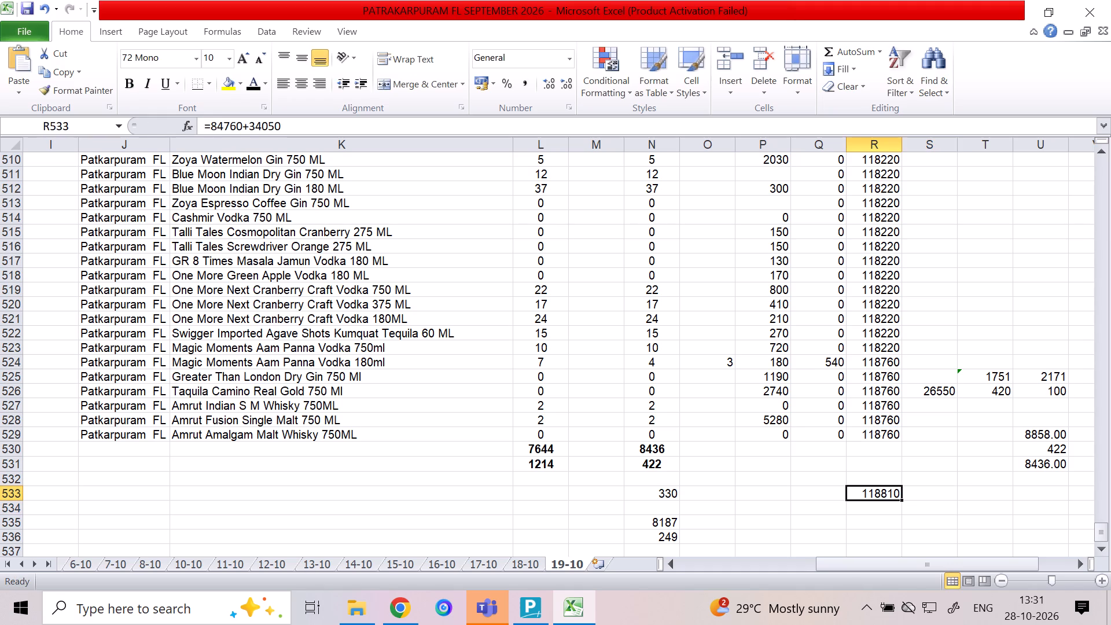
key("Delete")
Save the sales workbook and close it.
key("ctrl+s")
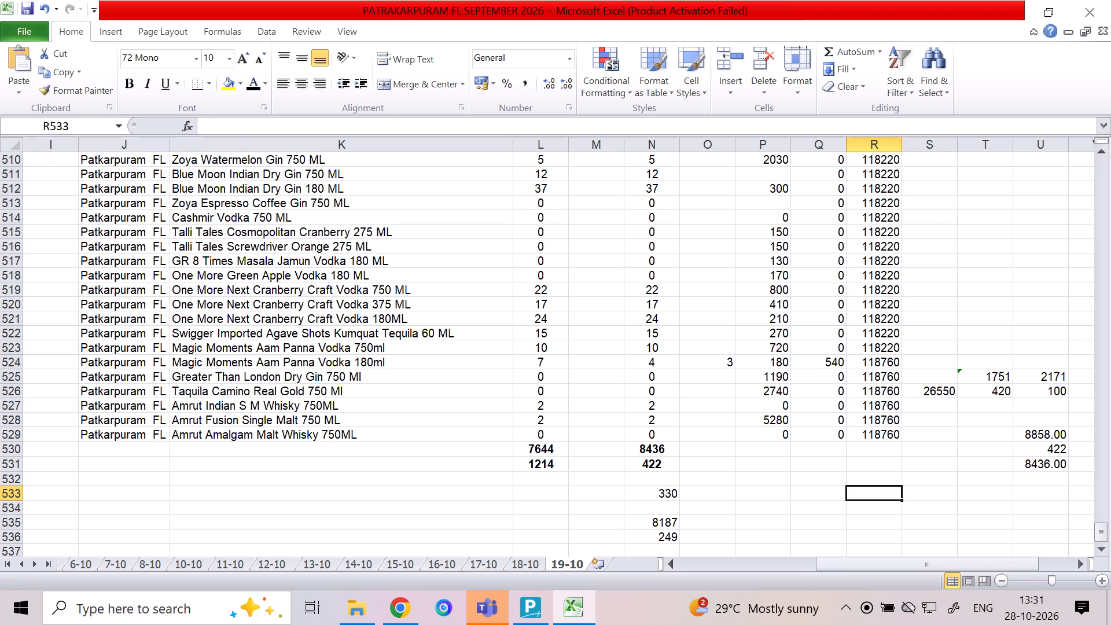
left_click(1091, 0)
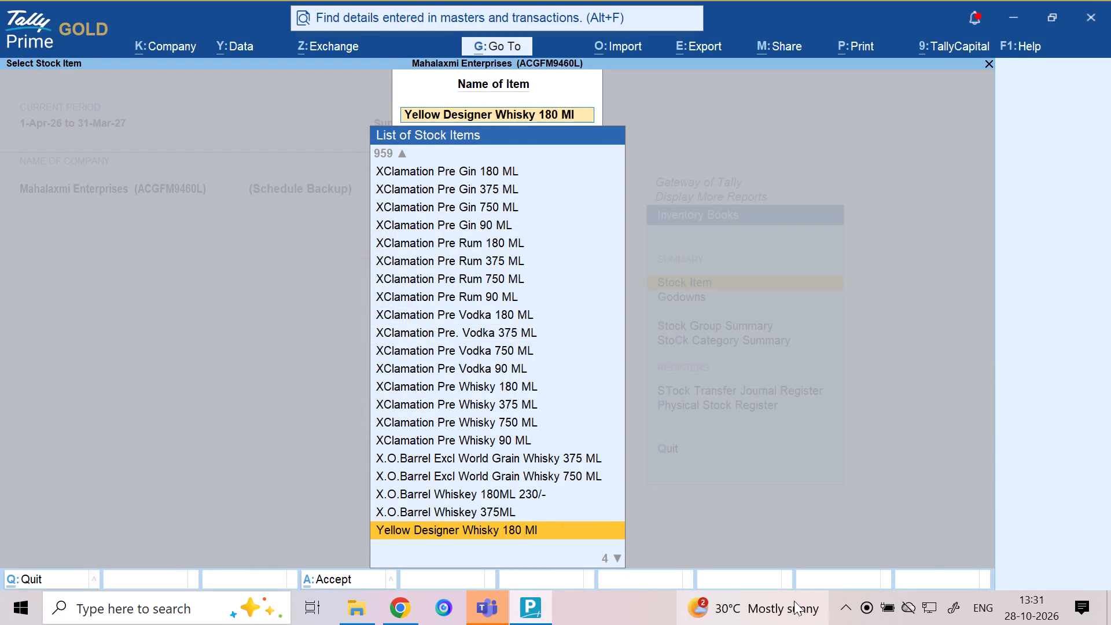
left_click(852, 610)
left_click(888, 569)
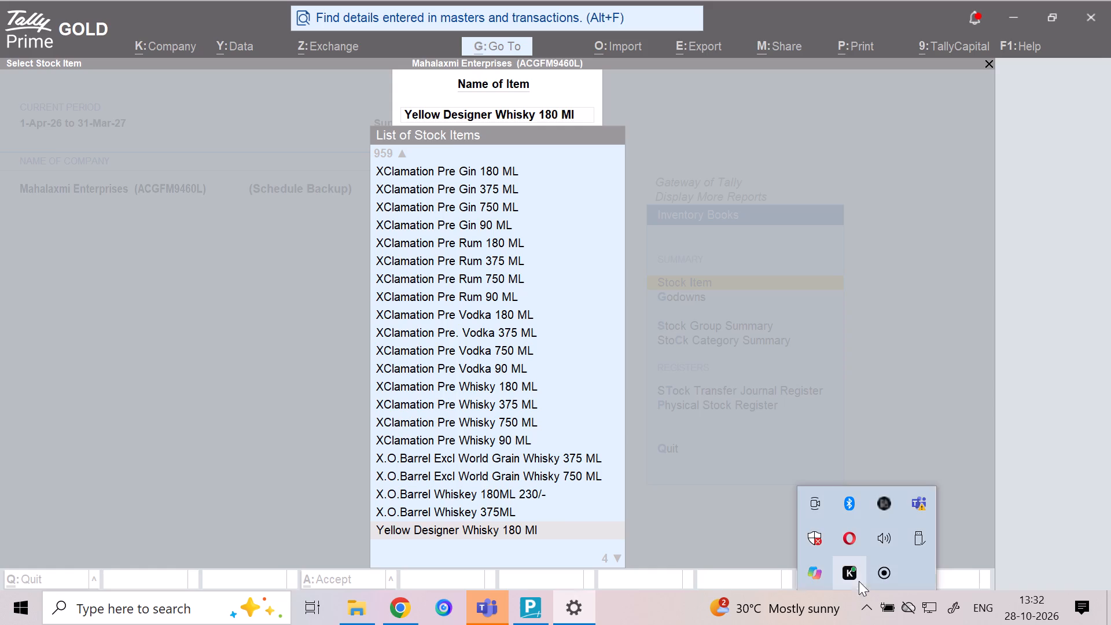